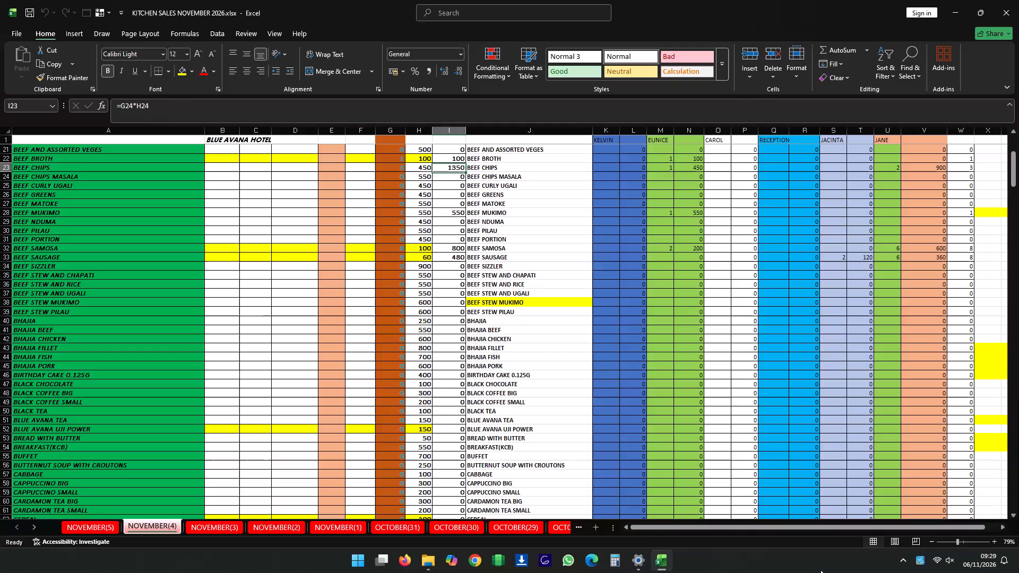
Review the item sales in the NOVEMBER(4) sheet from the BEEF CHIPS row up to the column headings.
{"action": "key", "text": "Up"}
{"action": "key", "text": "Up"}
{"action": "key", "text": "Up"}
{"action": "key", "text": "Up"}
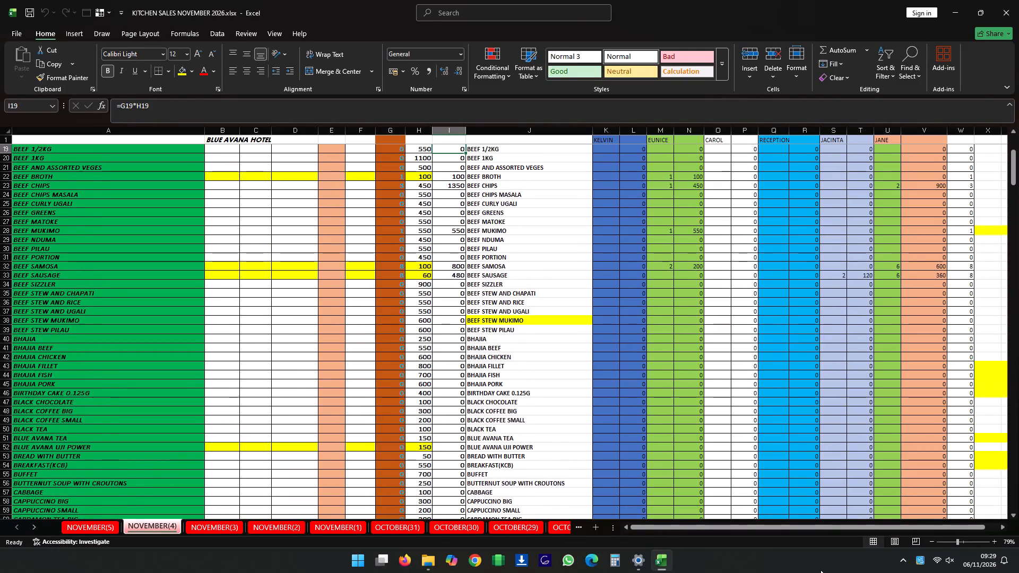
{"action": "key", "text": "Up"}
{"action": "key", "text": "Up"}
{"action": "key", "text": "Up"}
{"action": "key", "text": "Up"}
{"action": "key", "text": "Up"}
{"action": "key", "text": "Up"}
{"action": "key", "text": "Up"}
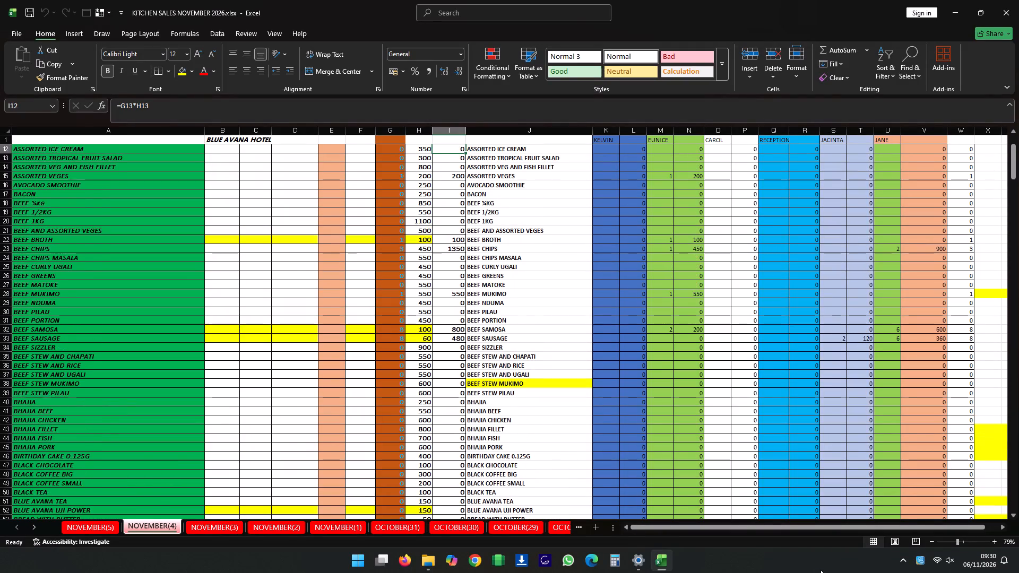
{"action": "key", "text": "Up"}
{"action": "key", "text": "Up"}
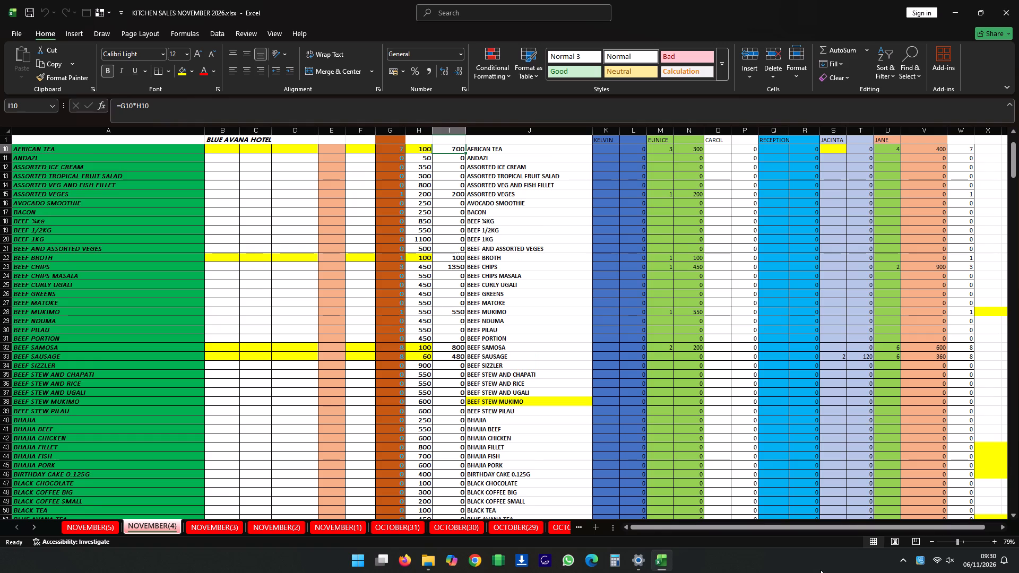
{"action": "key", "text": "Up"}
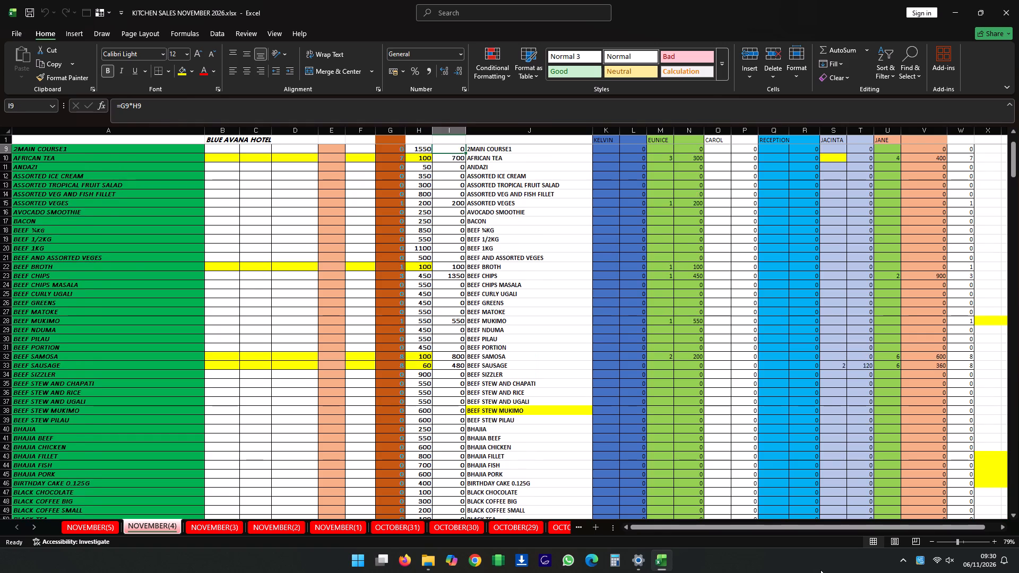
{"action": "key", "text": "Up"}
{"action": "key", "text": "Up"}
{"action": "key", "text": "Up"}
{"action": "key", "text": "Up"}
{"action": "key", "text": "Up"}
{"action": "key", "text": "Up"}
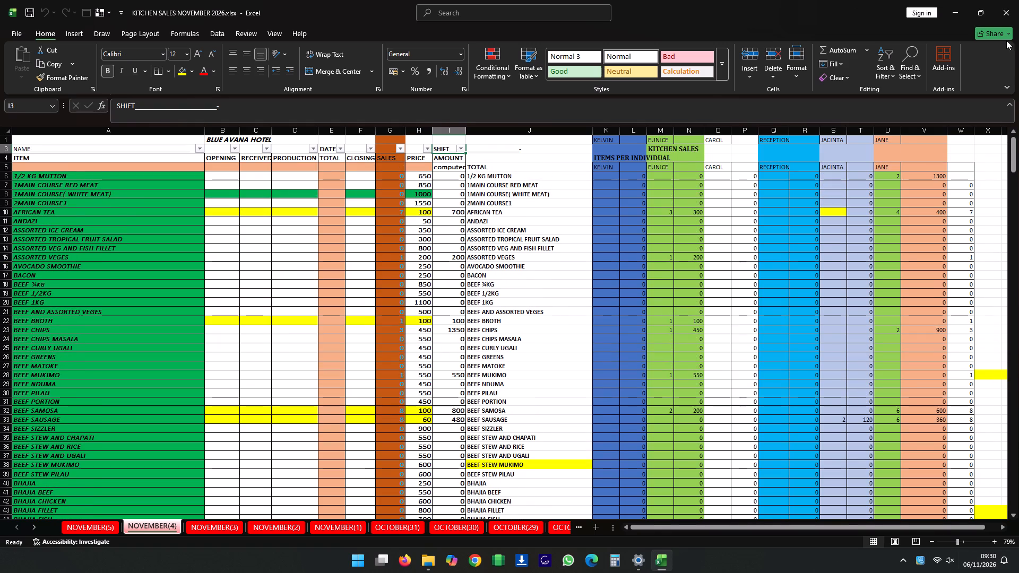
Switch to the desktop and open the june kitchen stock.xlsx workbook.
{"action": "left_click", "coordinate": [955, 11]}
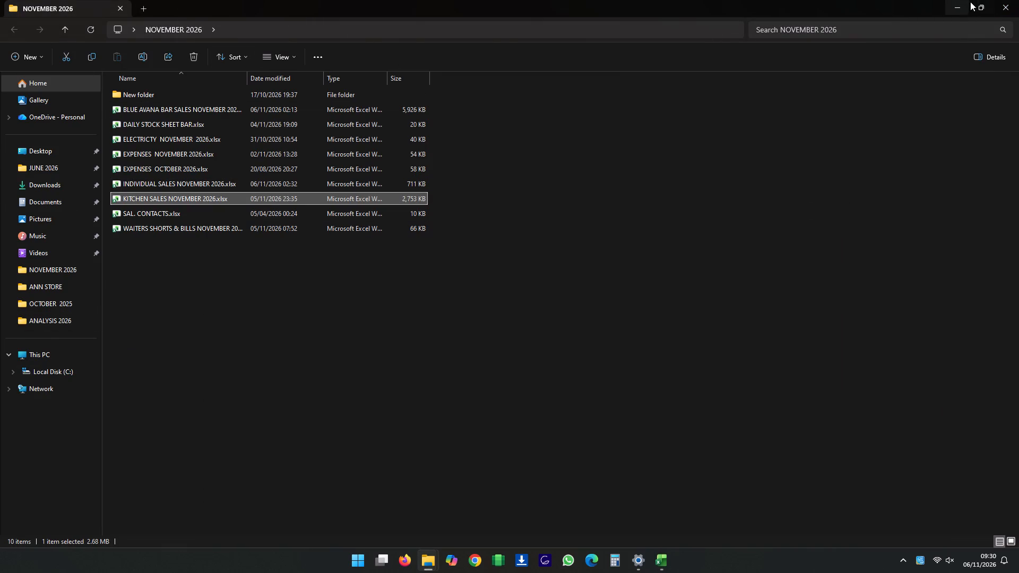
{"action": "left_click", "coordinate": [956, 4]}
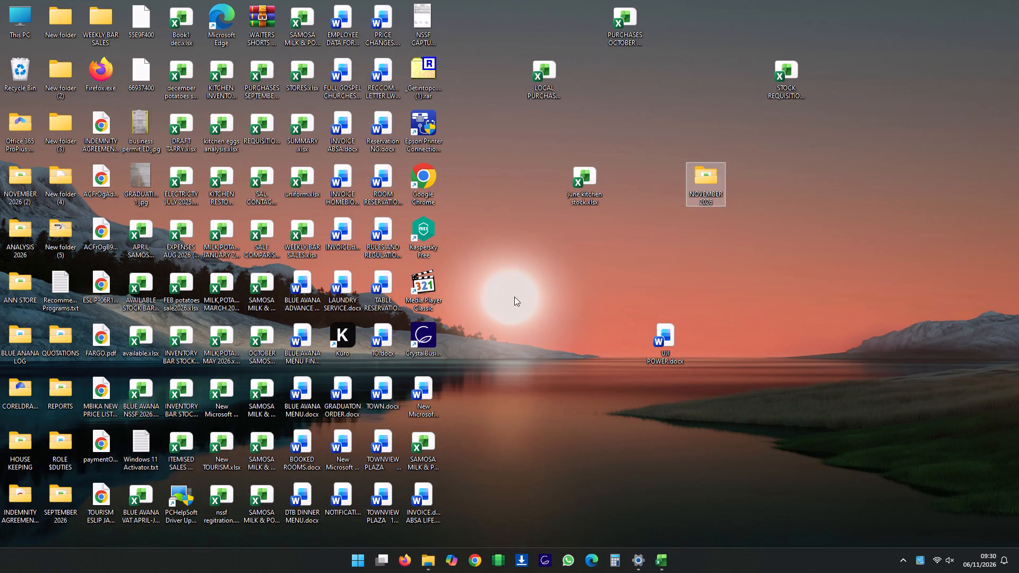
{"action": "triple_click", "coordinate": [572, 189]}
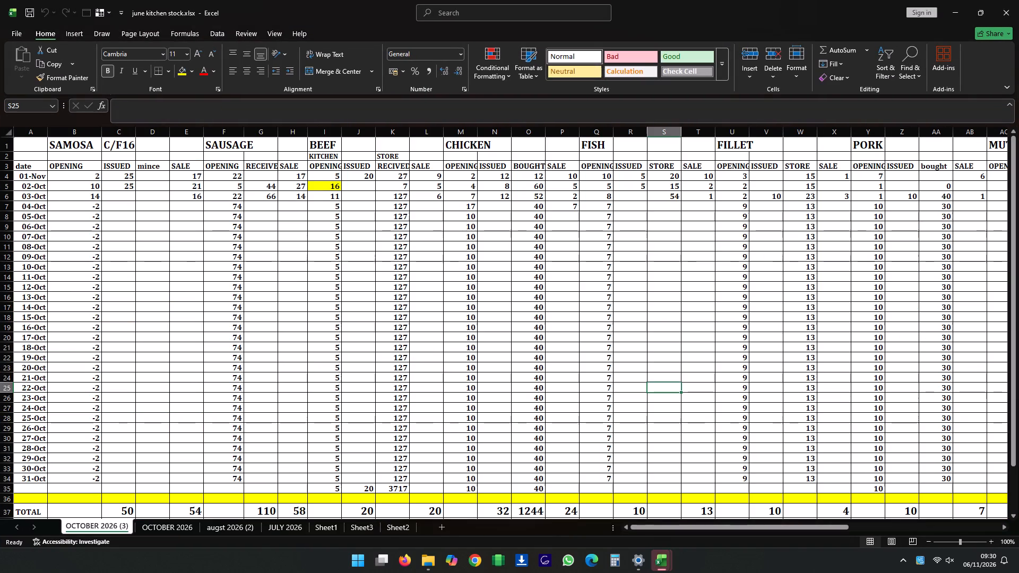
Set the samosa SALE quantity for 03-Oct to 14 in the OCTOBER 2026 (3) sheet.
{"action": "left_click", "coordinate": [196, 198]}
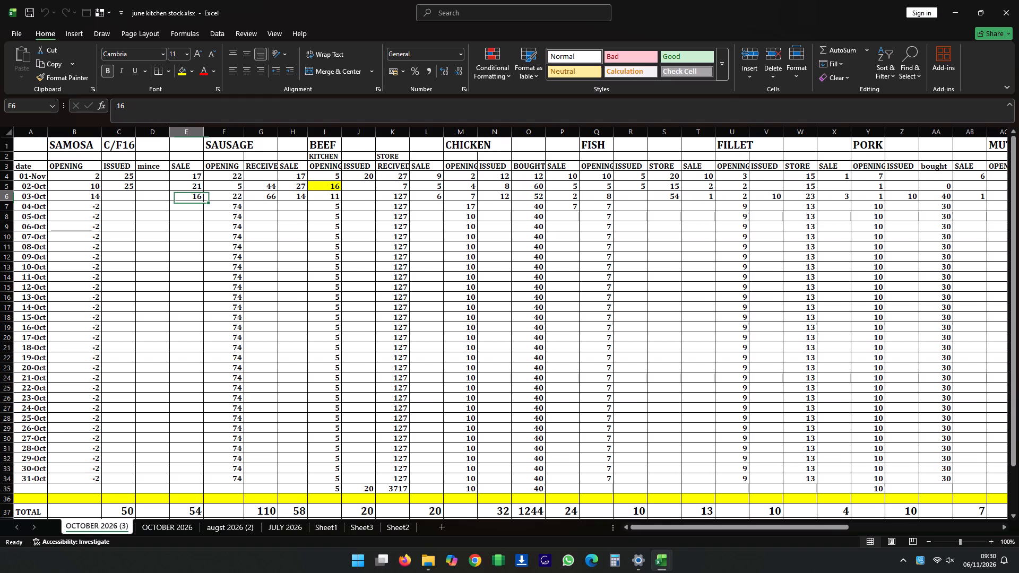
{"action": "type", "text": "14"}
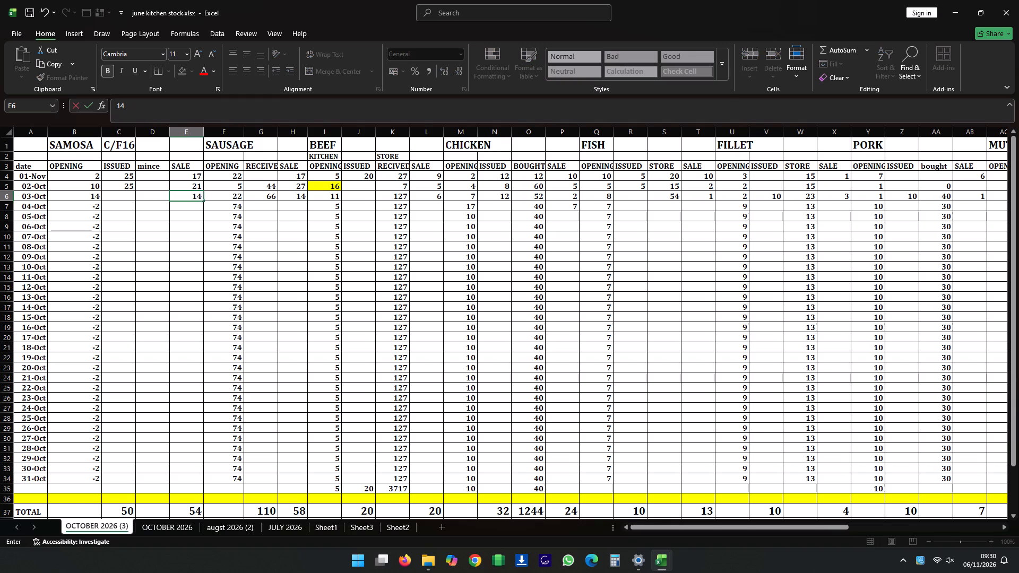
Fill in the 04-Oct samosa record with 27 as ISSUED and 8 as SALE.
{"action": "left_click", "coordinate": [117, 206]}
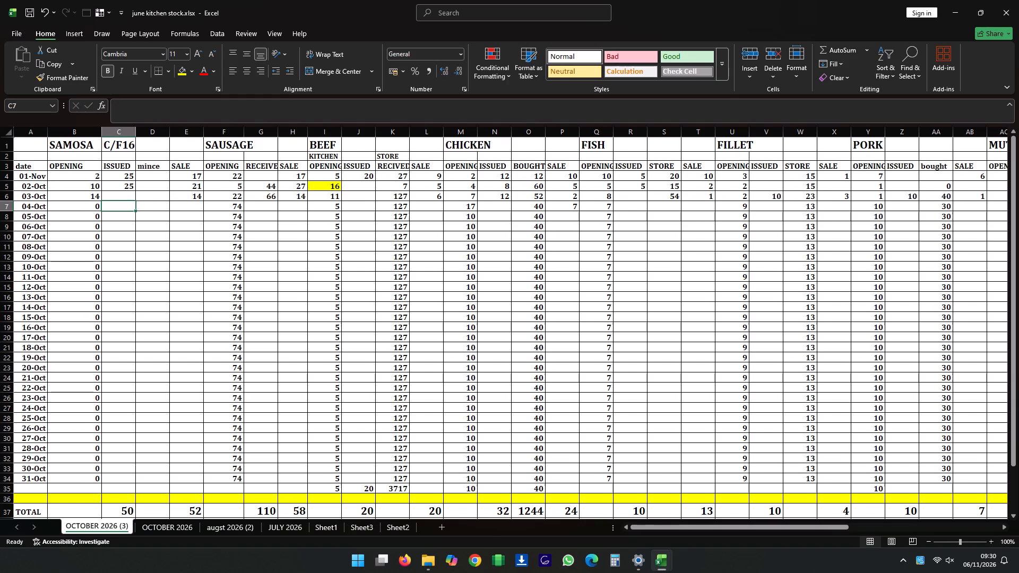
{"action": "type", "text": "27"}
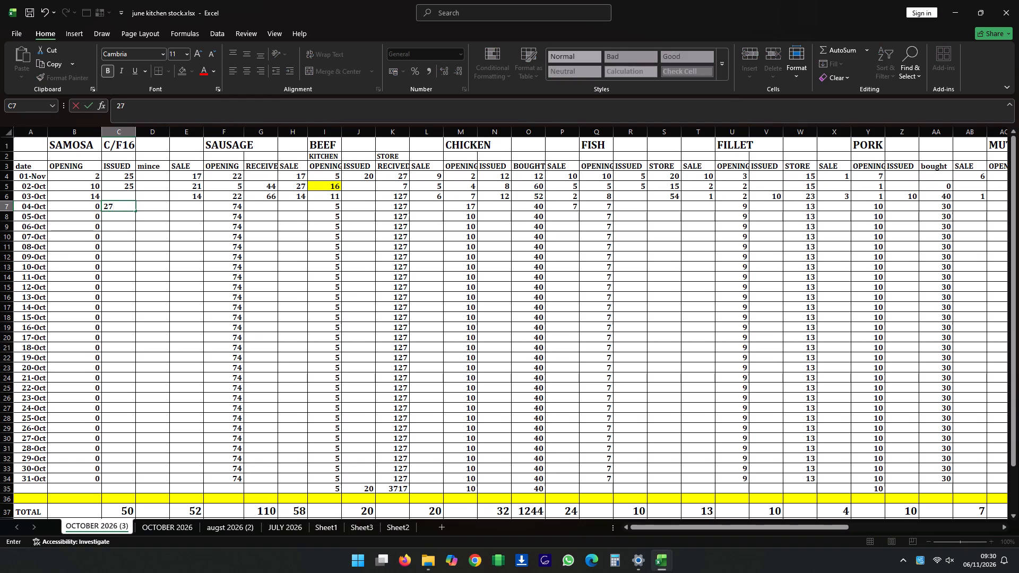
{"action": "left_click", "coordinate": [181, 204]}
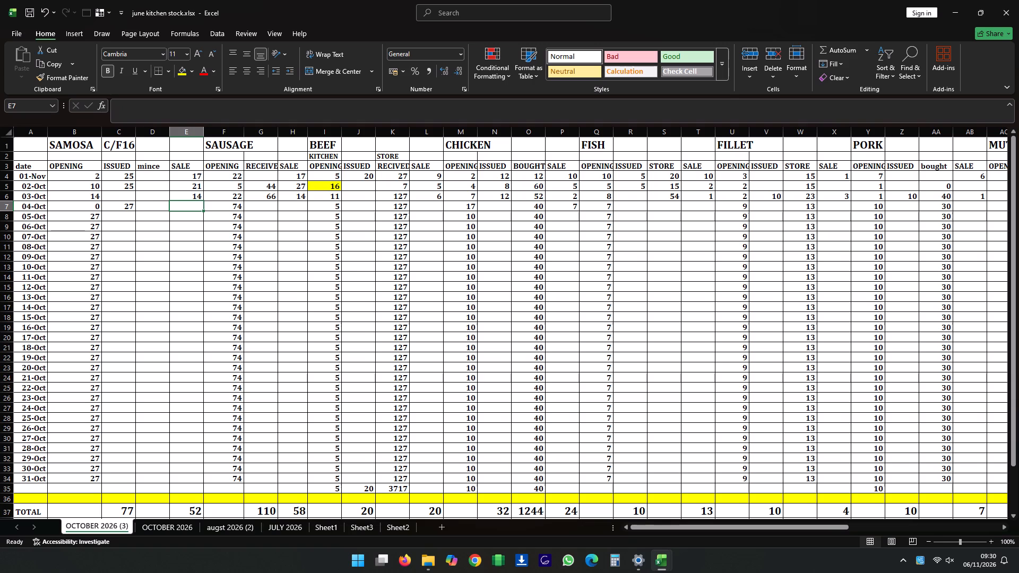
{"action": "key", "text": "8"}
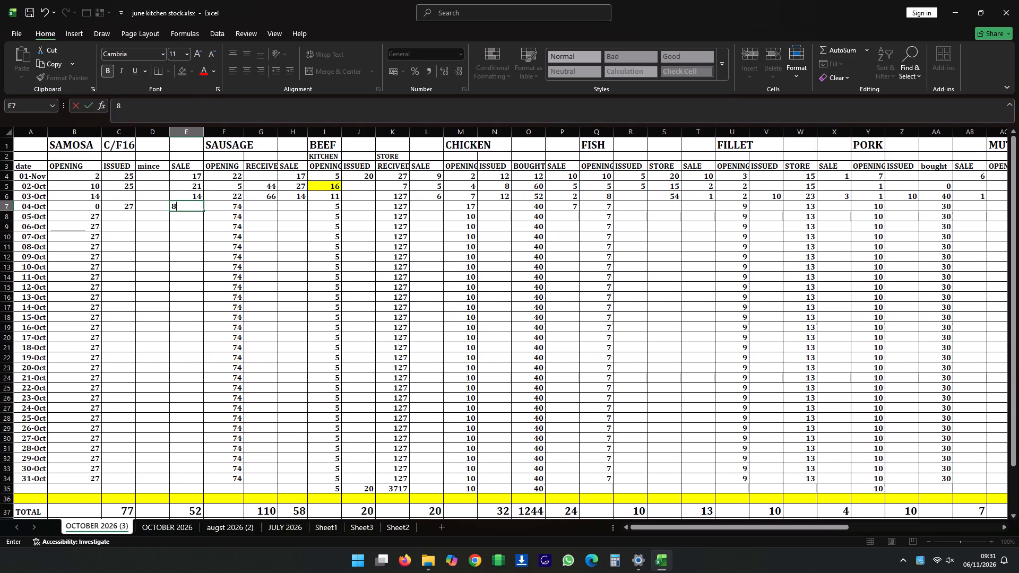
{"action": "key", "text": "Down"}
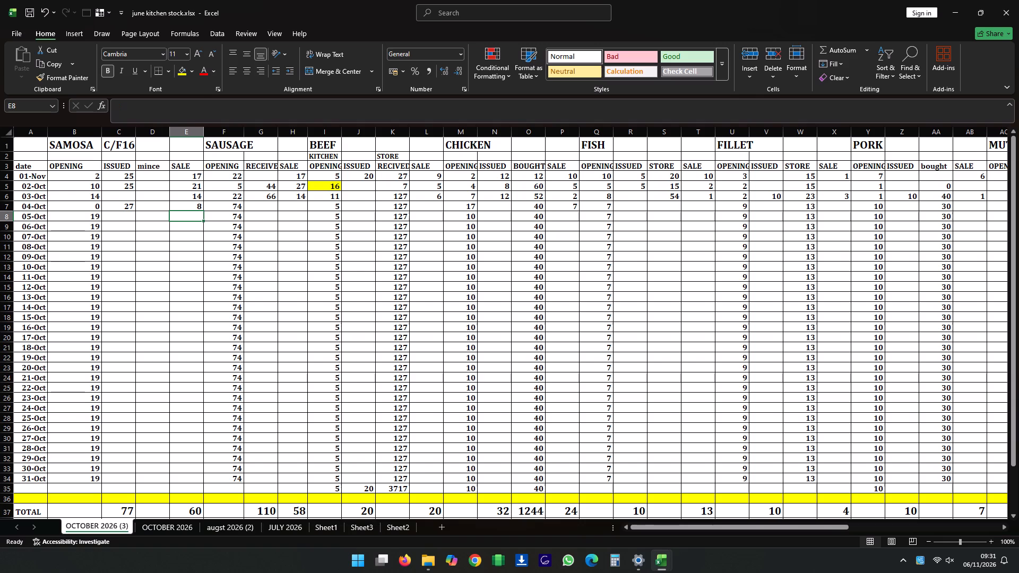
Set the samosa ISSUED quantity for 04-Oct to 25.
{"action": "left_click", "coordinate": [125, 204]}
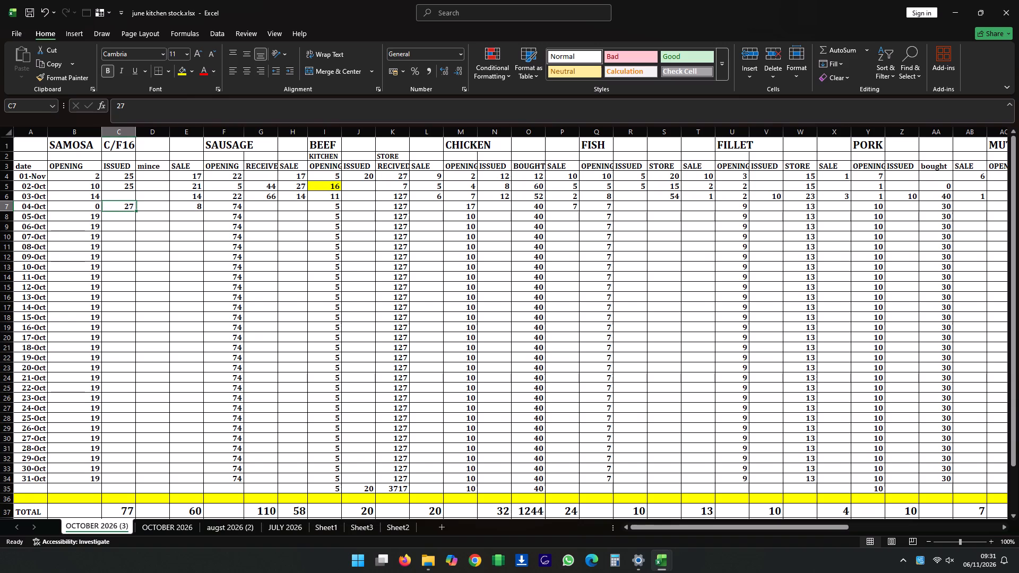
{"action": "type", "text": "25"}
{"action": "key", "text": "Down"}
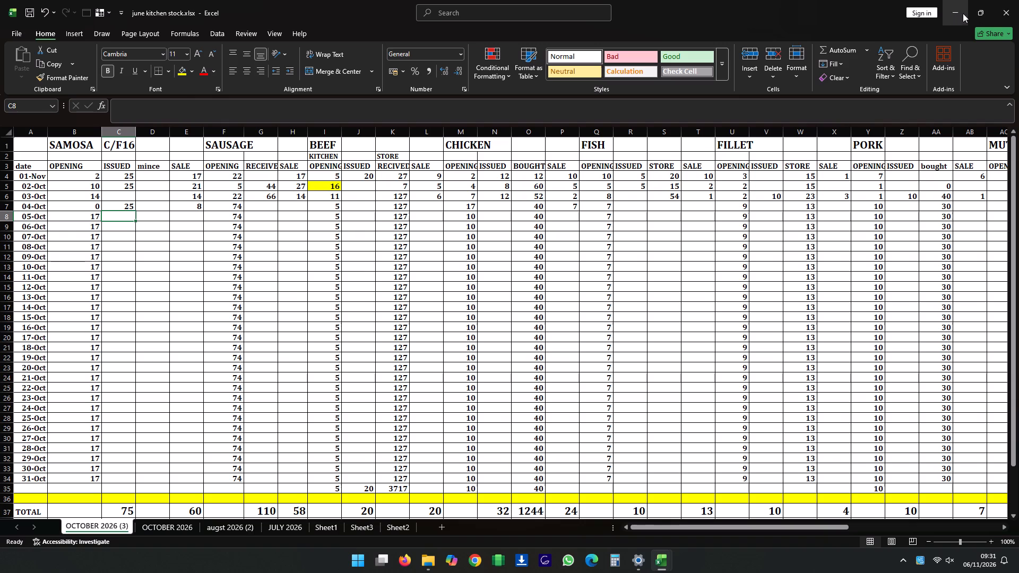
Enter 8 as the samosa SALE quantity for 05-Oct.
{"action": "left_click", "coordinate": [197, 219]}
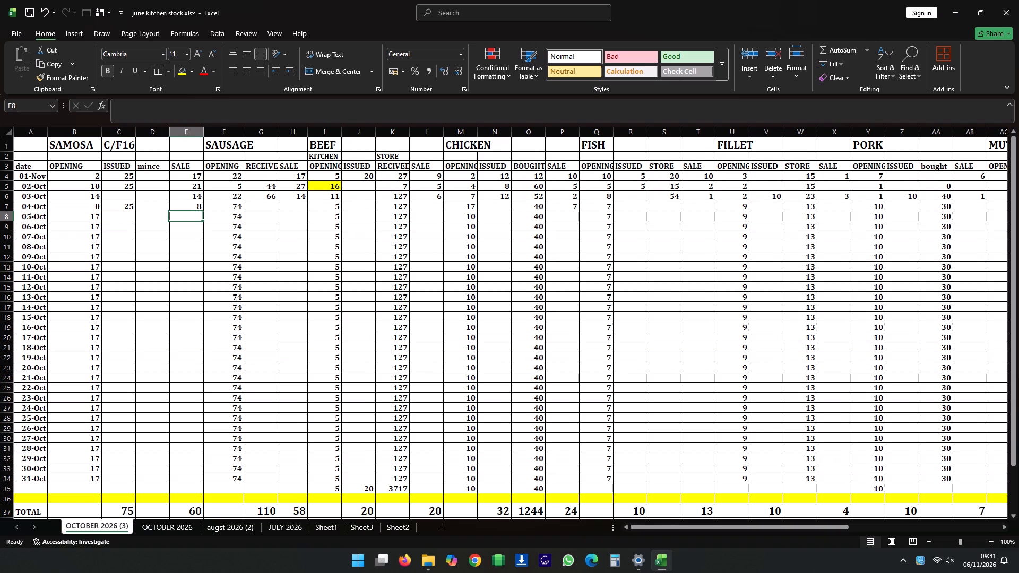
{"action": "key", "text": "8"}
{"action": "key", "text": "Down"}
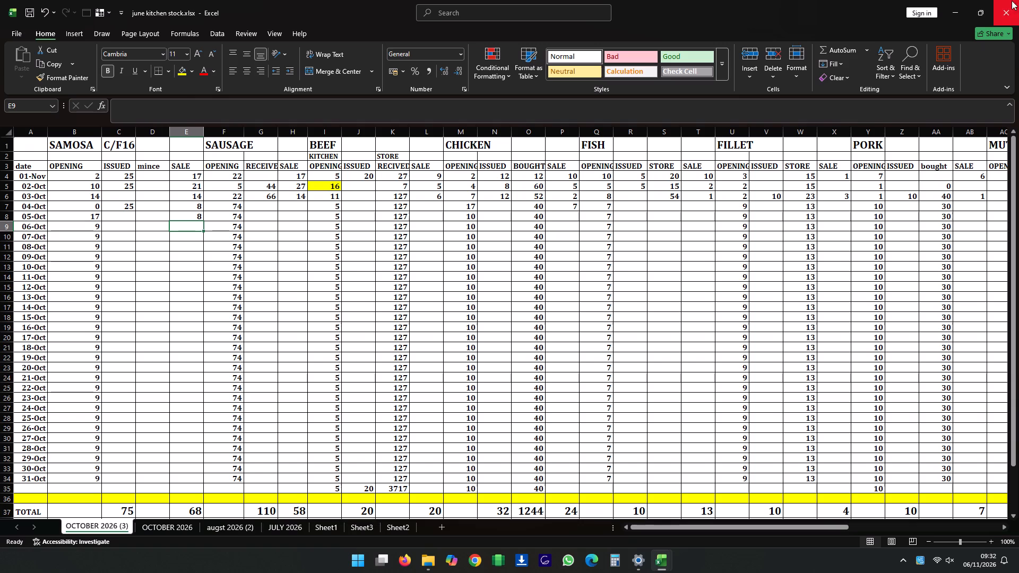
Switch to the KITCHEN SALES NOVEMBER 2026 workbook and examine the NOVEMBER(4) item sales from BEEF SAUSAGE down to the X-prefixed items.
{"action": "left_click", "coordinate": [959, 13]}
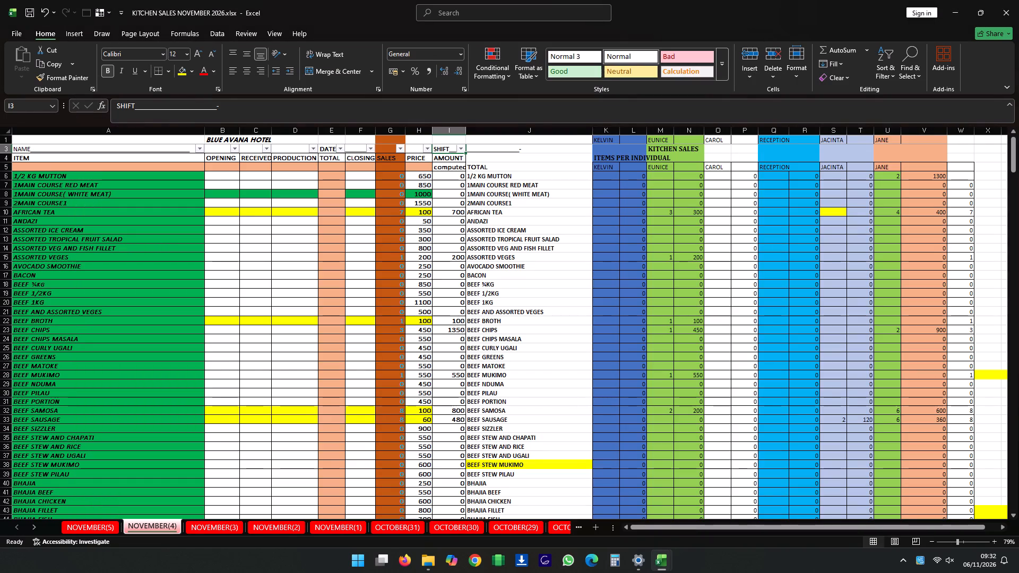
{"action": "left_click", "coordinate": [451, 419]}
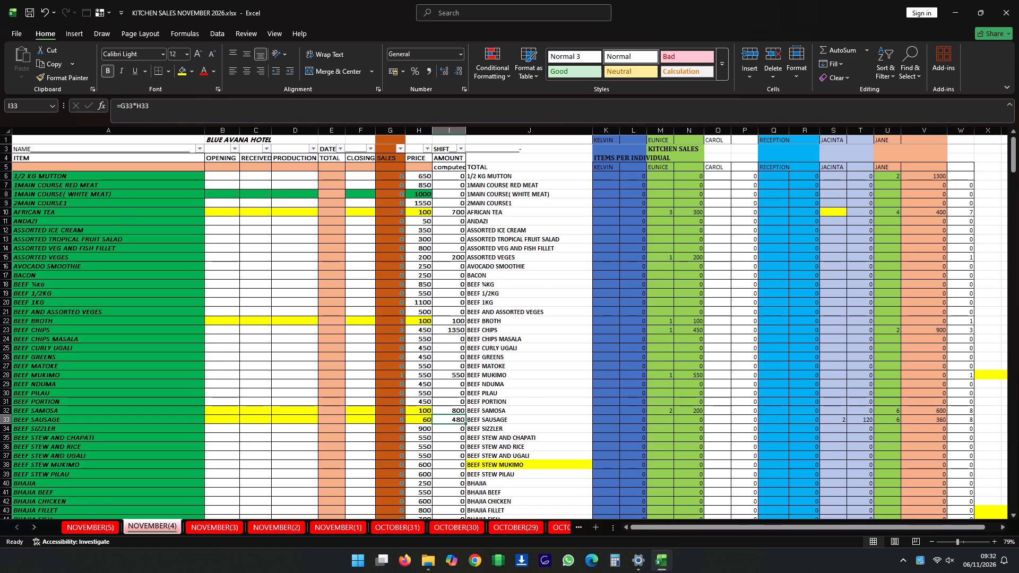
{"action": "scroll", "coordinate": [453, 421], "scroll_direction": "down", "scroll_amount": 15}
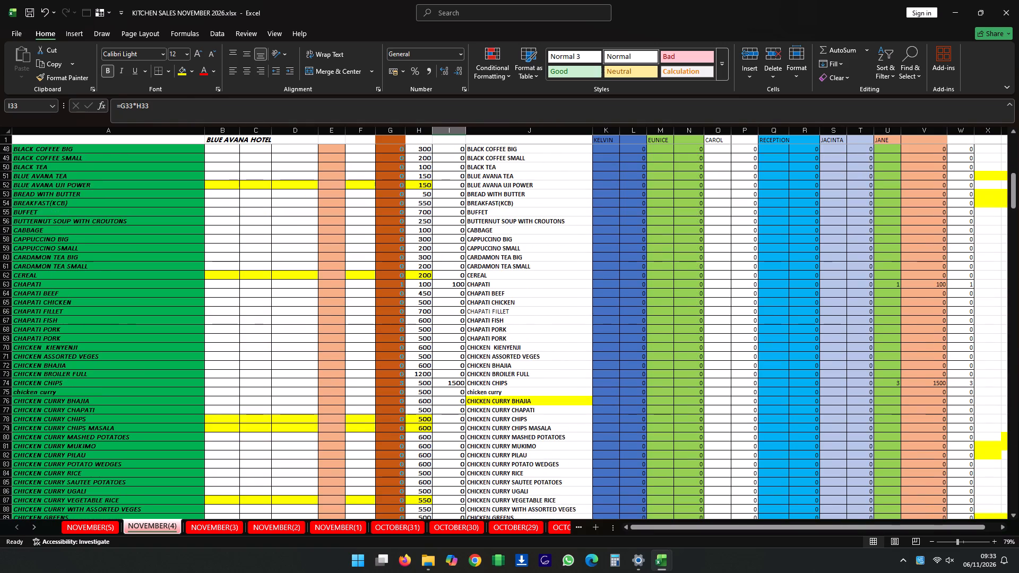
{"action": "scroll", "coordinate": [457, 415], "scroll_direction": "down", "scroll_amount": 8}
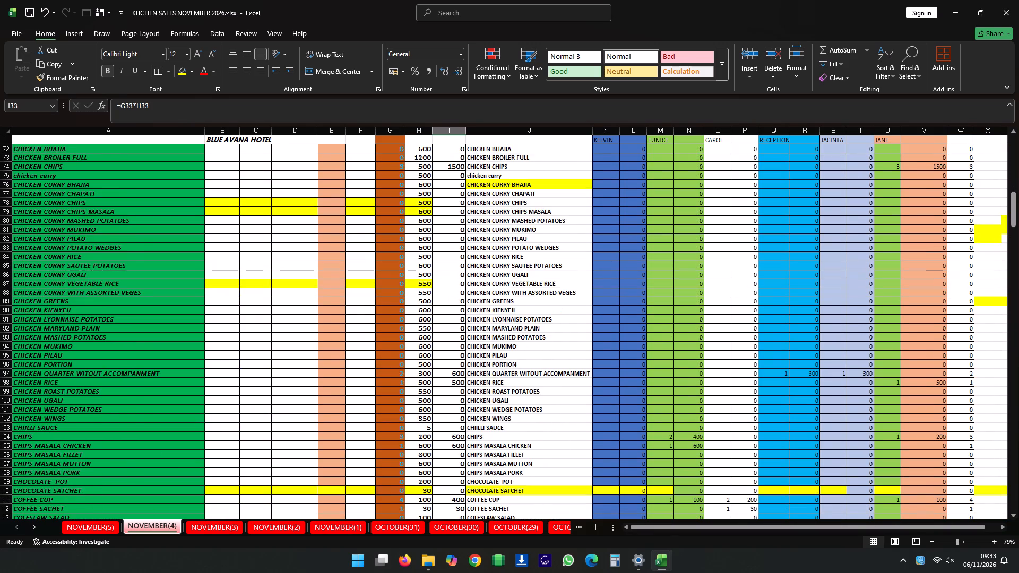
{"action": "scroll", "coordinate": [457, 415], "scroll_direction": "down", "scroll_amount": 7}
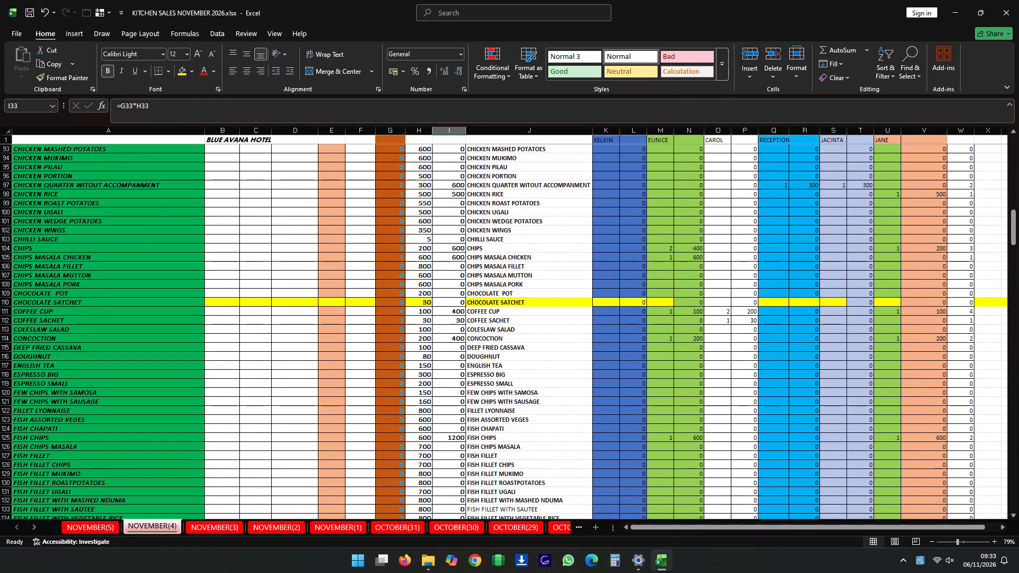
{"action": "scroll", "coordinate": [457, 415], "scroll_direction": "down", "scroll_amount": 8}
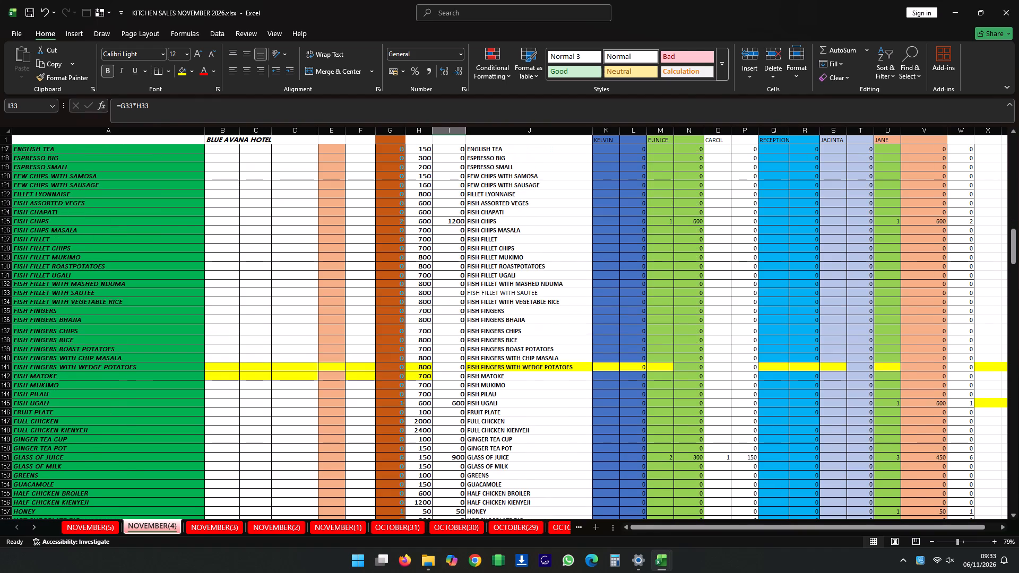
{"action": "scroll", "coordinate": [457, 415], "scroll_direction": "down", "scroll_amount": 3}
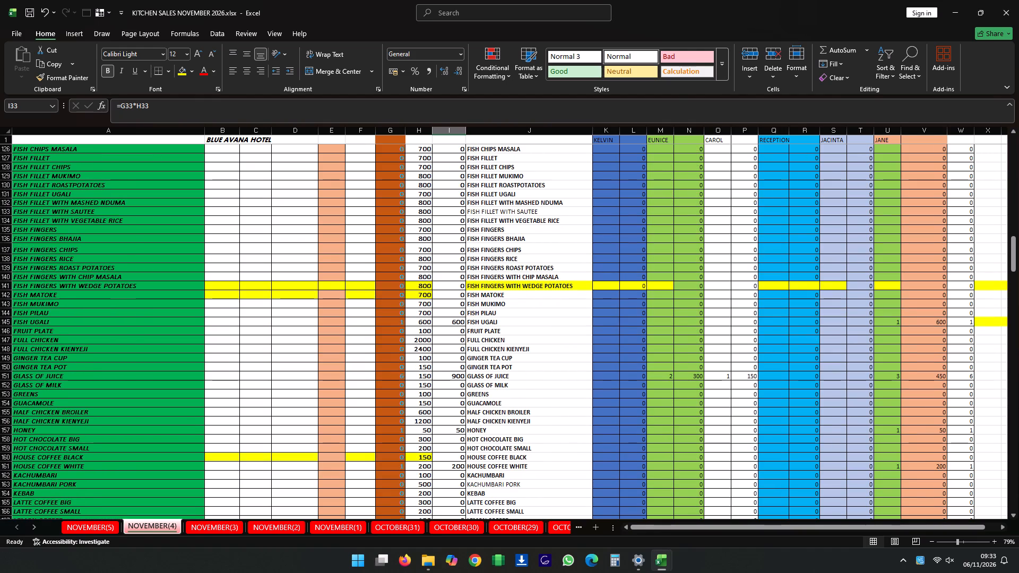
{"action": "scroll", "coordinate": [457, 415], "scroll_direction": "down", "scroll_amount": 4}
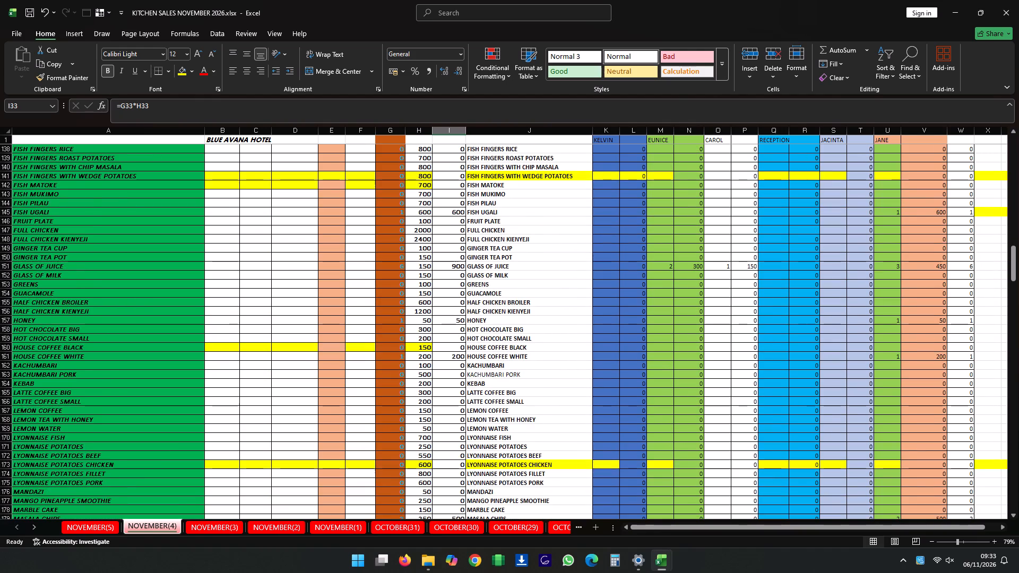
{"action": "scroll", "coordinate": [457, 415], "scroll_direction": "down", "scroll_amount": 14}
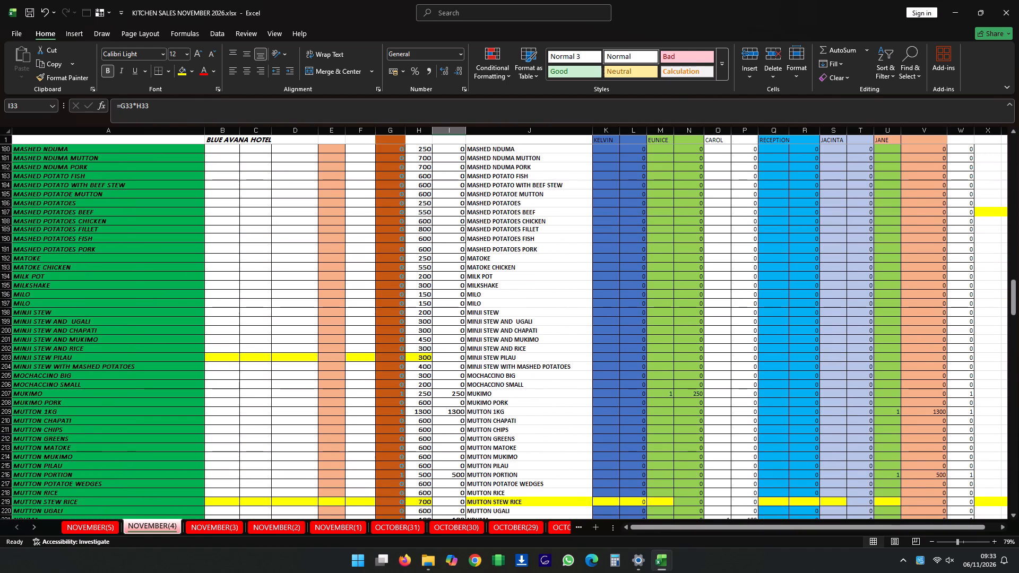
{"action": "scroll", "coordinate": [457, 415], "scroll_direction": "down", "scroll_amount": 9}
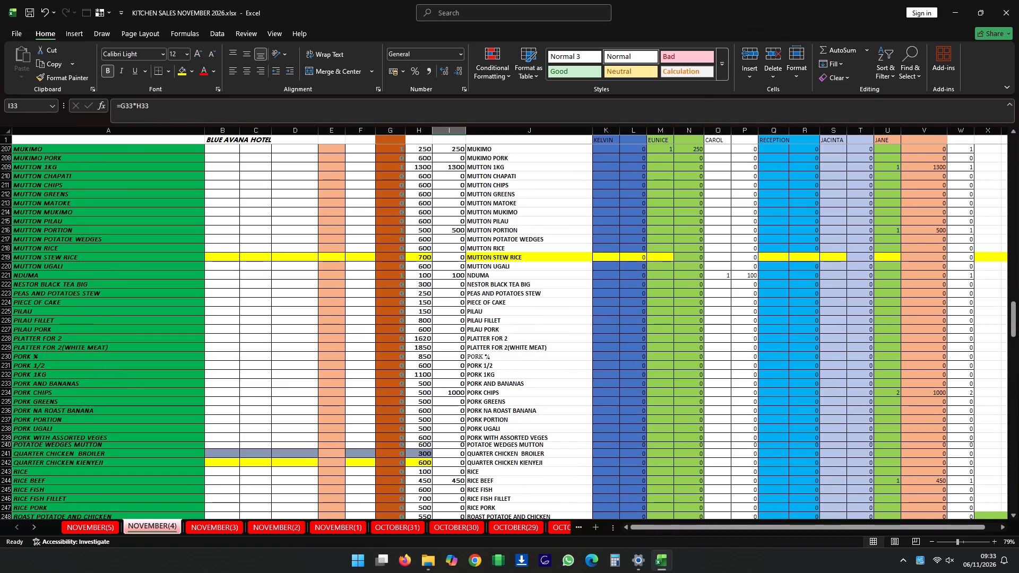
{"action": "scroll", "coordinate": [457, 415], "scroll_direction": "down", "scroll_amount": 3}
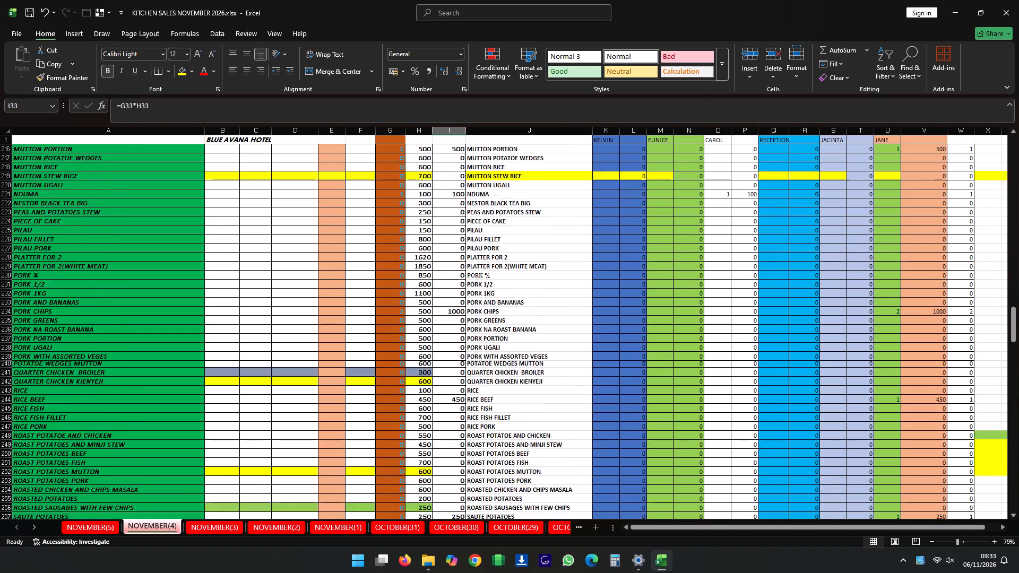
{"action": "scroll", "coordinate": [457, 415], "scroll_direction": "down", "scroll_amount": 9}
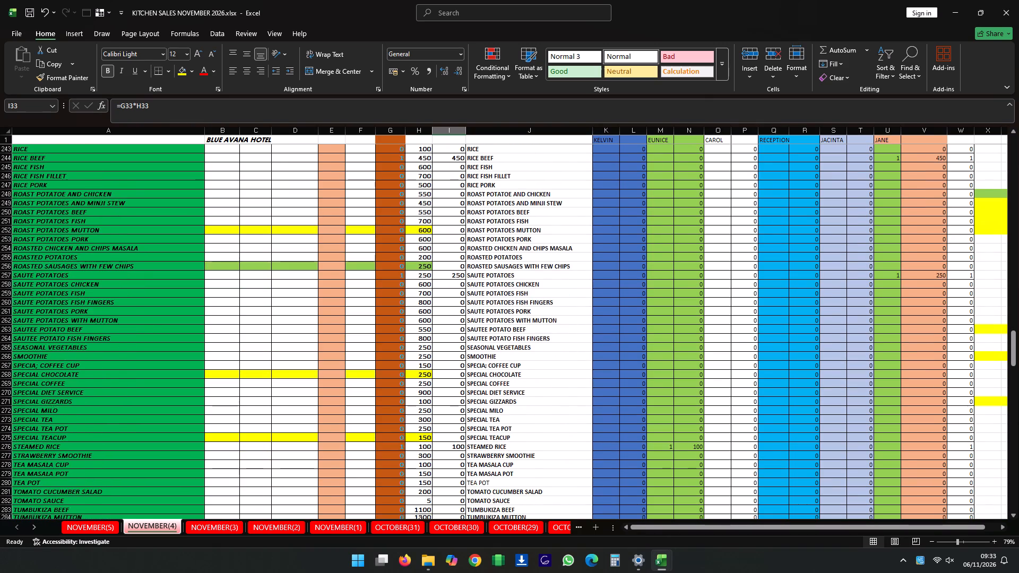
{"action": "scroll", "coordinate": [457, 415], "scroll_direction": "down", "scroll_amount": 11}
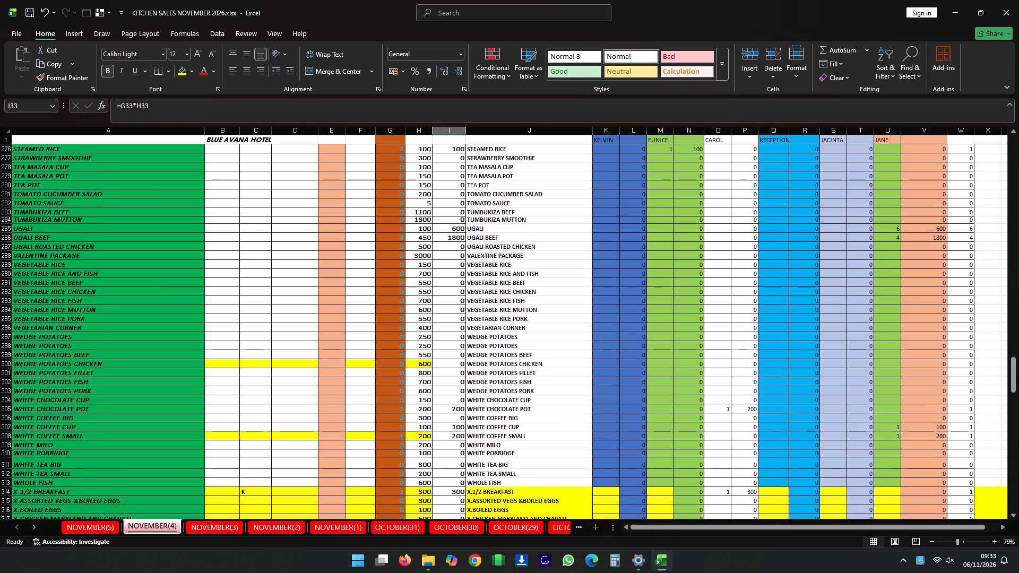
{"action": "scroll", "coordinate": [457, 415], "scroll_direction": "down", "scroll_amount": 1}
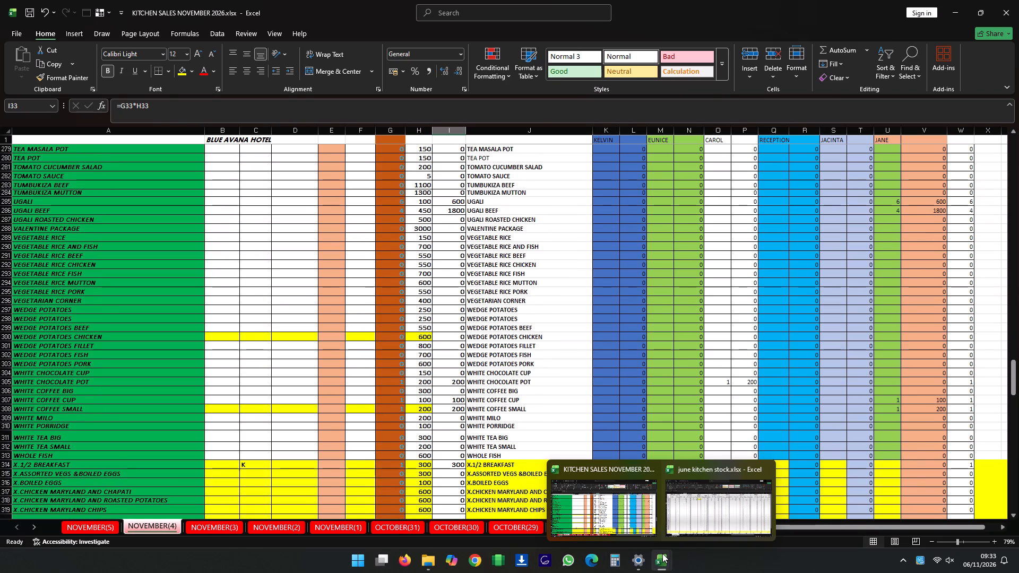
Switch to the june kitchen stock workbook and enter 9 as the sausage SALE quantity for 04-Oct.
{"action": "left_click", "coordinate": [697, 527]}
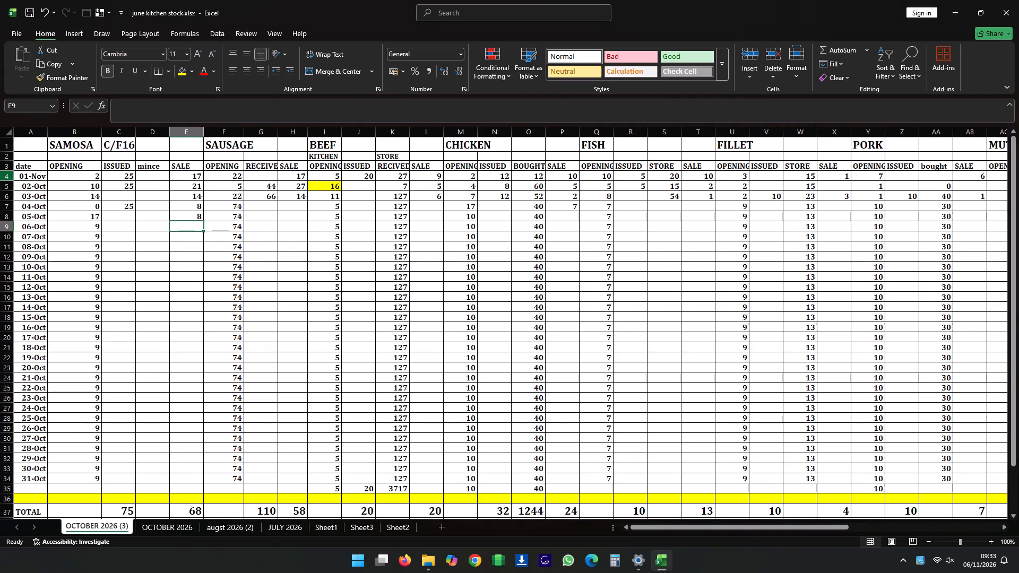
{"action": "left_click", "coordinate": [298, 206]}
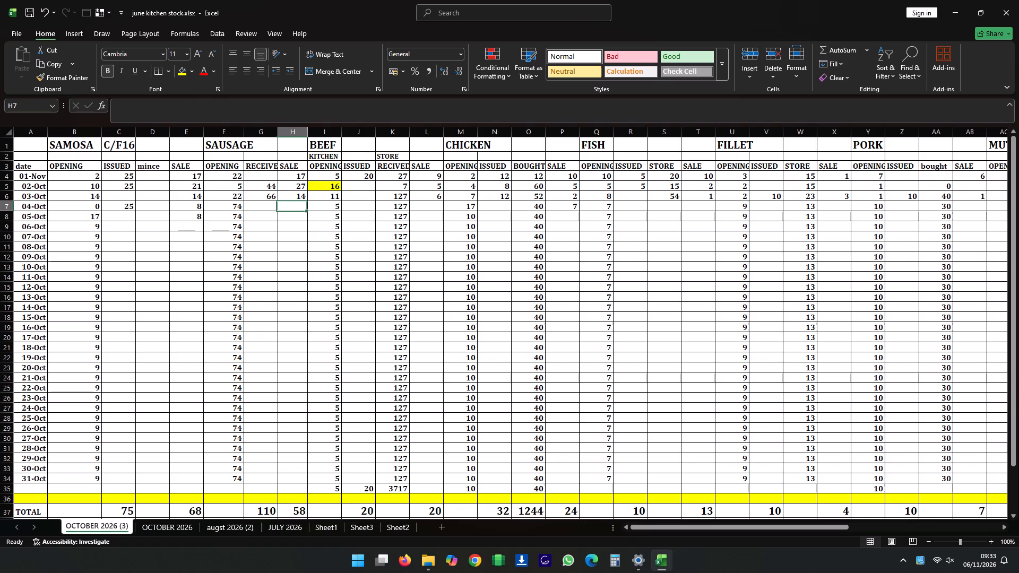
{"action": "key", "text": "9"}
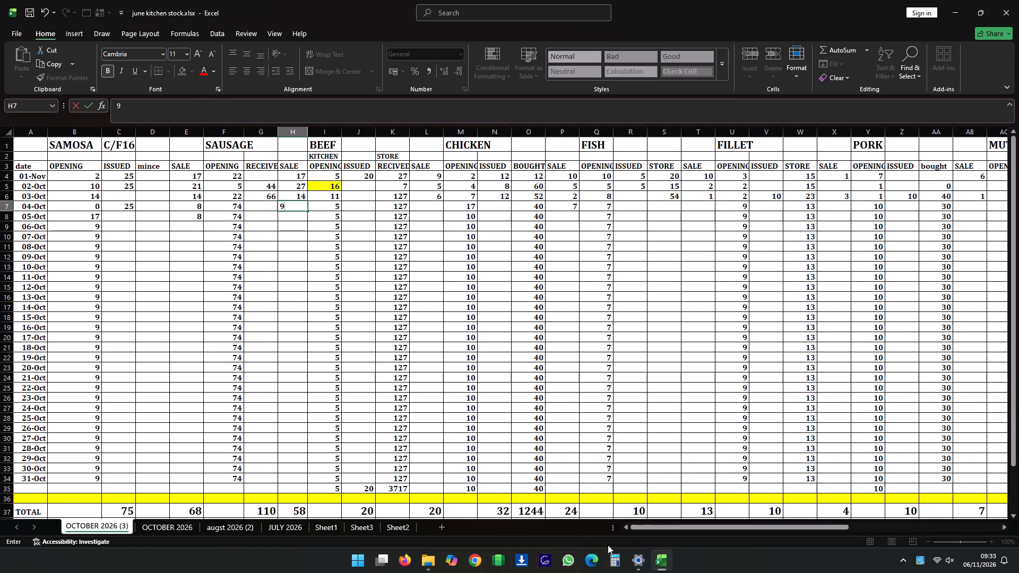
Switch to the KITCHEN SALES NOVEMBER 2026 workbook and examine the NOVEMBER(5) item sales from the X-prefixed items up to BEEF SAMOSA and BEEF SAUSAGE.
{"action": "left_click", "coordinate": [658, 559]}
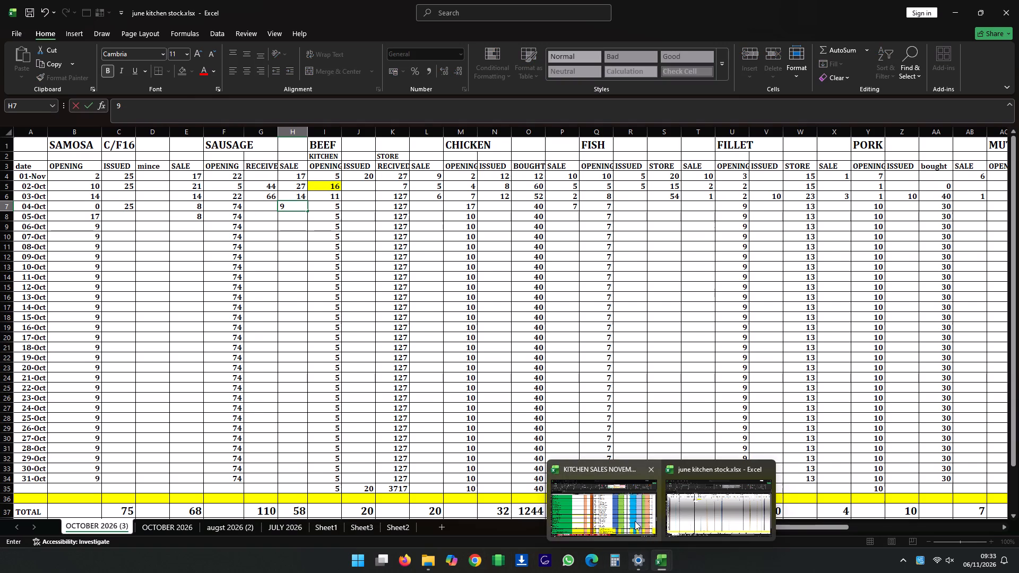
{"action": "left_click", "coordinate": [634, 520]}
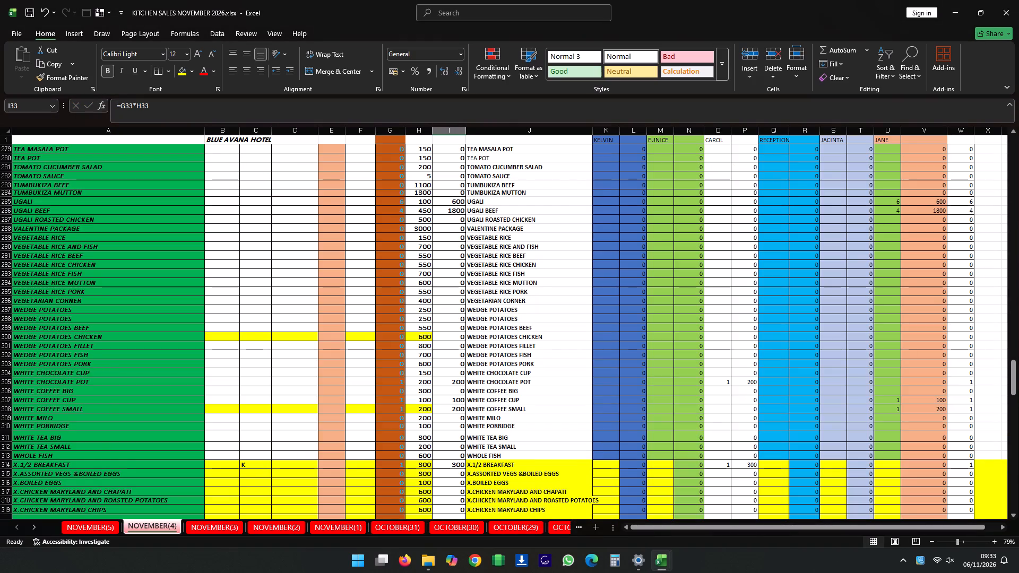
{"action": "left_click", "coordinate": [91, 526]}
{"action": "scroll", "coordinate": [455, 282], "scroll_direction": "up", "scroll_amount": 1}
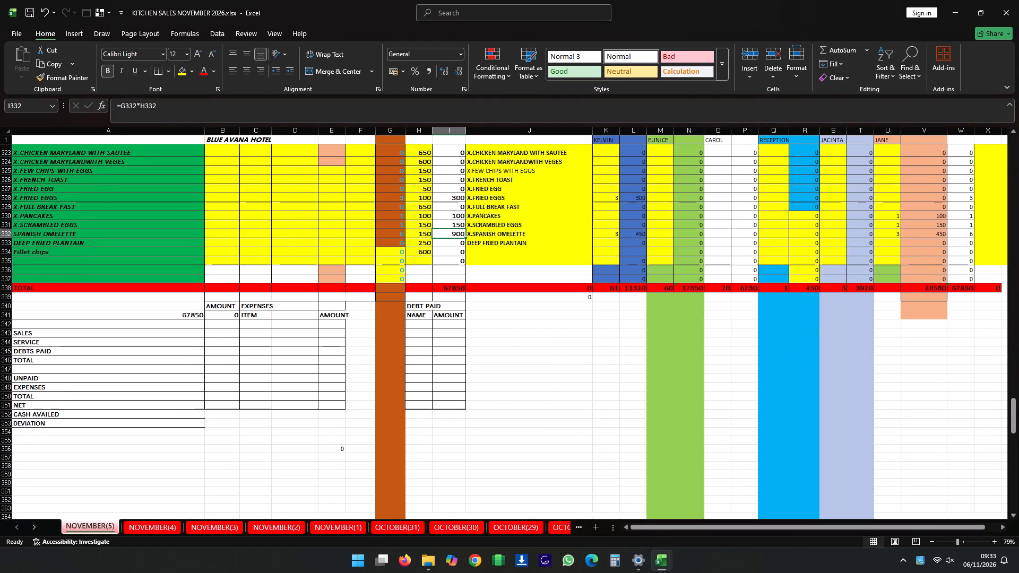
{"action": "scroll", "coordinate": [455, 282], "scroll_direction": "up", "scroll_amount": 3}
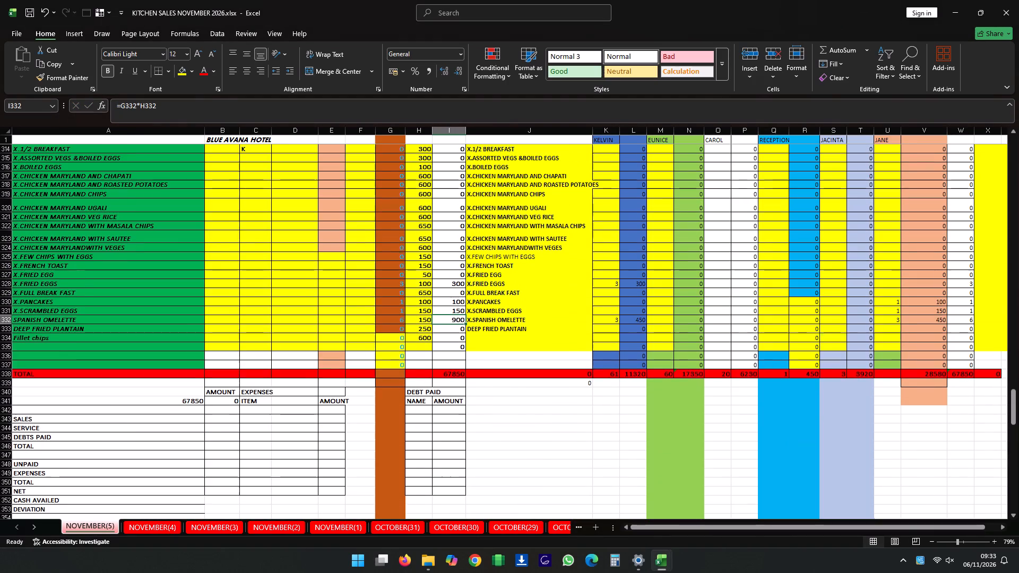
{"action": "scroll", "coordinate": [475, 245], "scroll_direction": "up", "scroll_amount": 3}
{"action": "scroll", "coordinate": [391, 259], "scroll_direction": "up", "scroll_amount": 6}
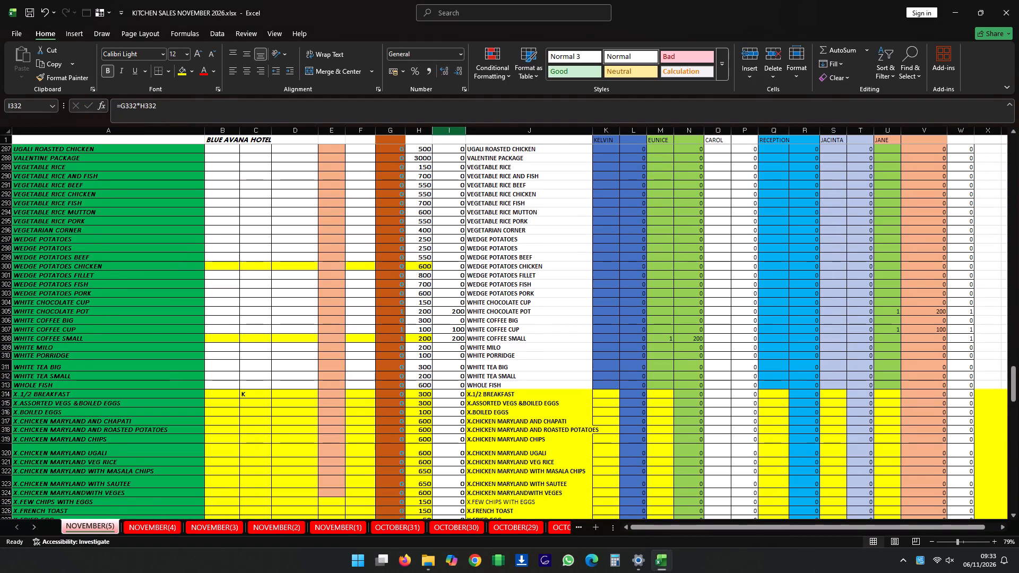
{"action": "scroll", "coordinate": [437, 218], "scroll_direction": "up", "scroll_amount": 10}
{"action": "scroll", "coordinate": [462, 340], "scroll_direction": "up", "scroll_amount": 6}
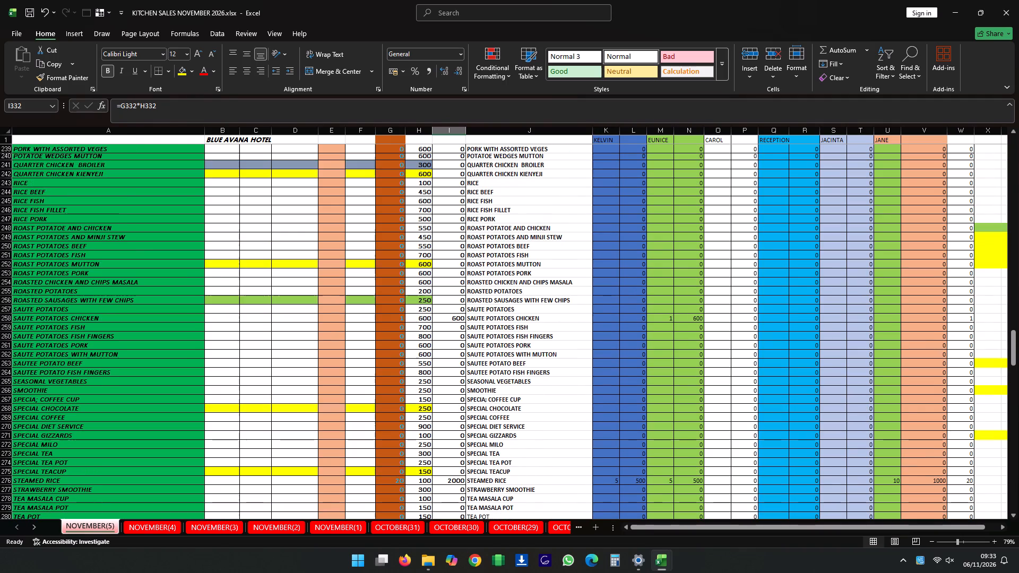
{"action": "scroll", "coordinate": [459, 336], "scroll_direction": "up", "scroll_amount": 6}
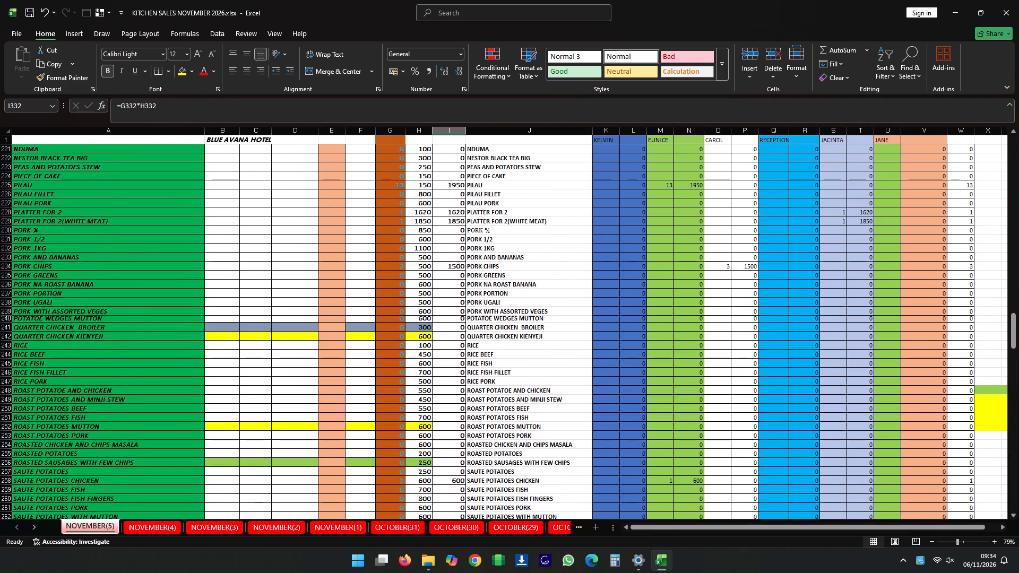
{"action": "scroll", "coordinate": [450, 222], "scroll_direction": "up", "scroll_amount": 3}
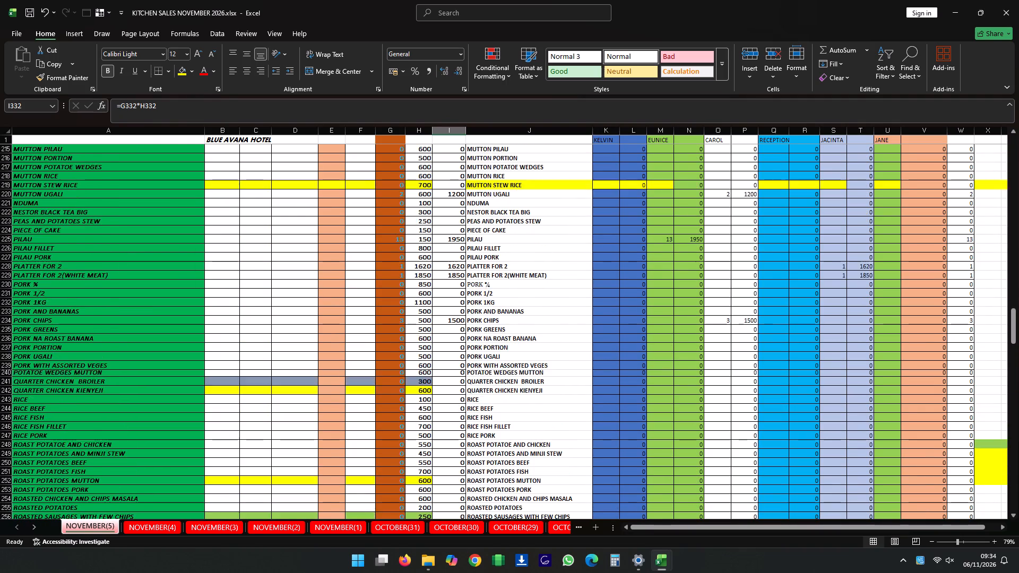
{"action": "scroll", "coordinate": [450, 222], "scroll_direction": "up", "scroll_amount": 13}
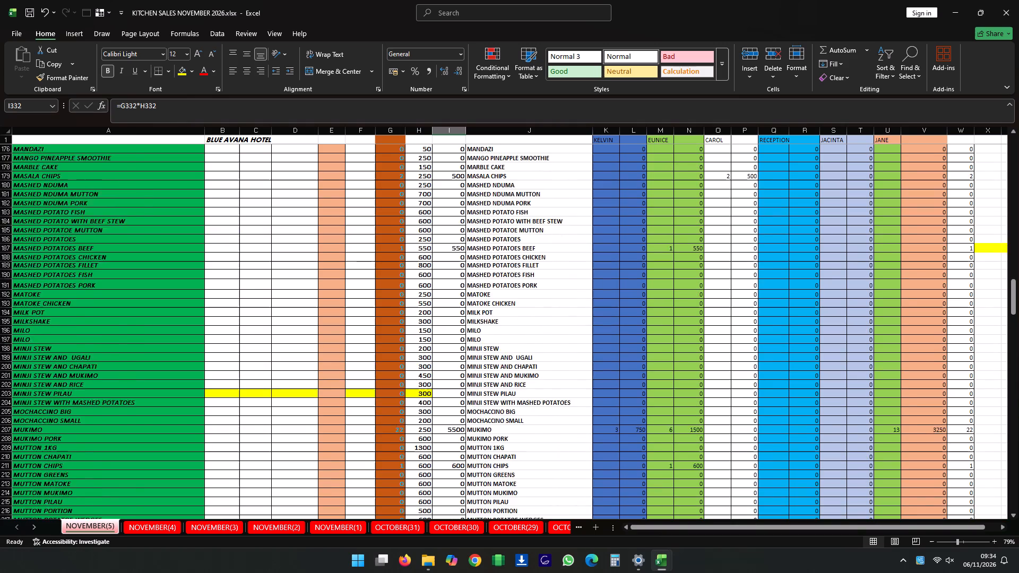
{"action": "scroll", "coordinate": [448, 242], "scroll_direction": "up", "scroll_amount": 9}
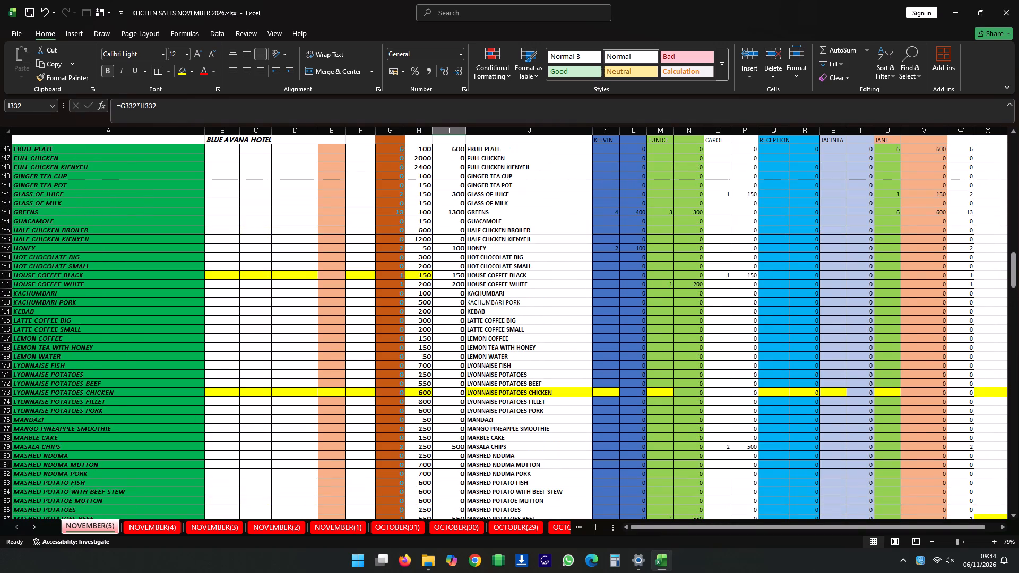
{"action": "scroll", "coordinate": [447, 240], "scroll_direction": "up", "scroll_amount": 2}
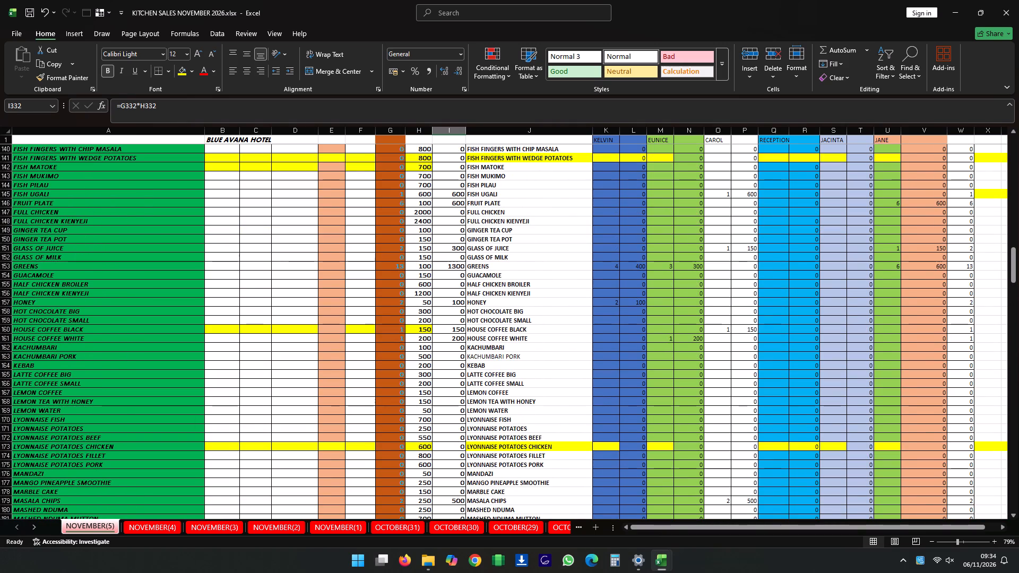
{"action": "scroll", "coordinate": [447, 240], "scroll_direction": "up", "scroll_amount": 2}
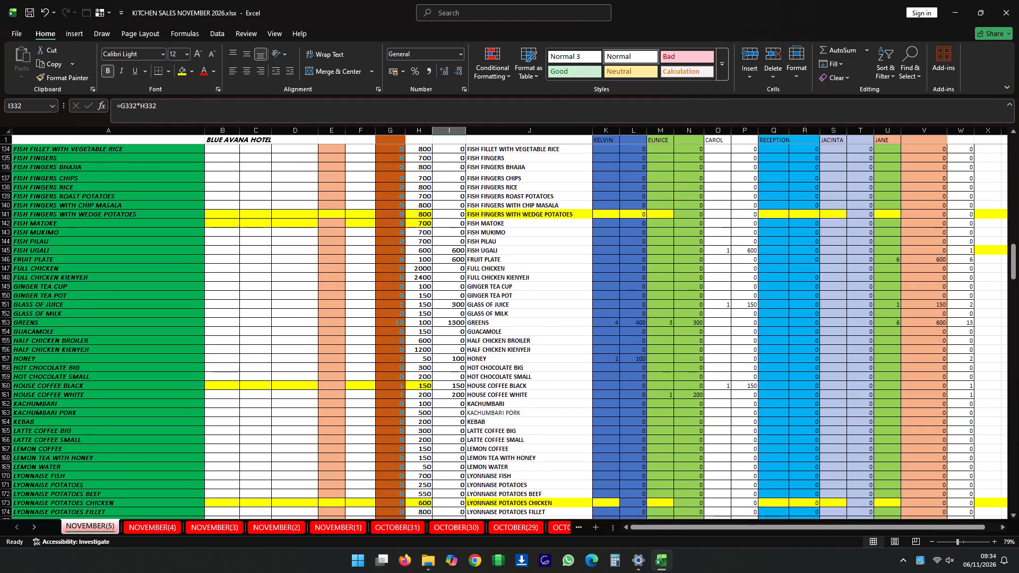
{"action": "scroll", "coordinate": [447, 240], "scroll_direction": "up", "scroll_amount": 5}
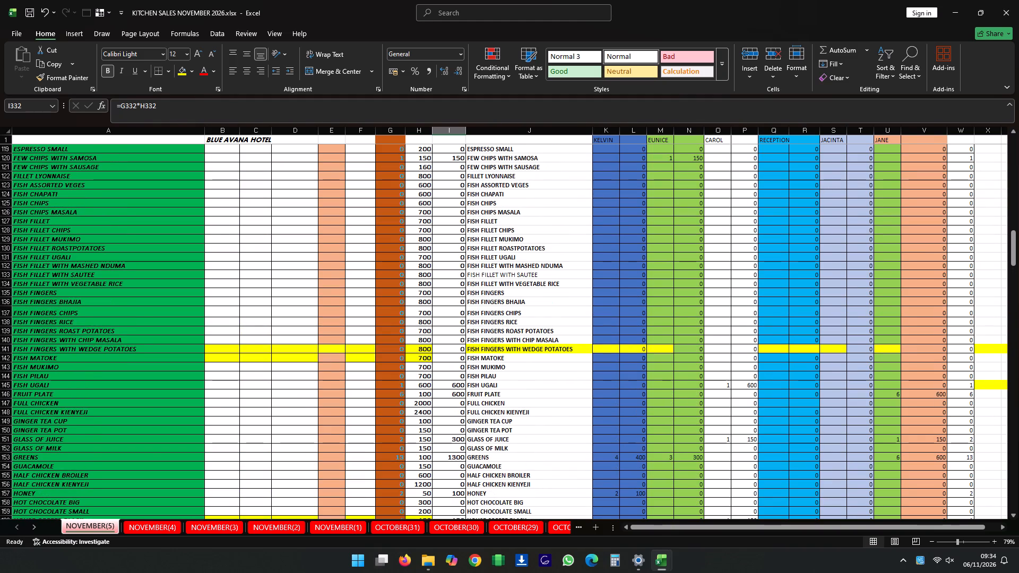
{"action": "scroll", "coordinate": [447, 240], "scroll_direction": "up", "scroll_amount": 2}
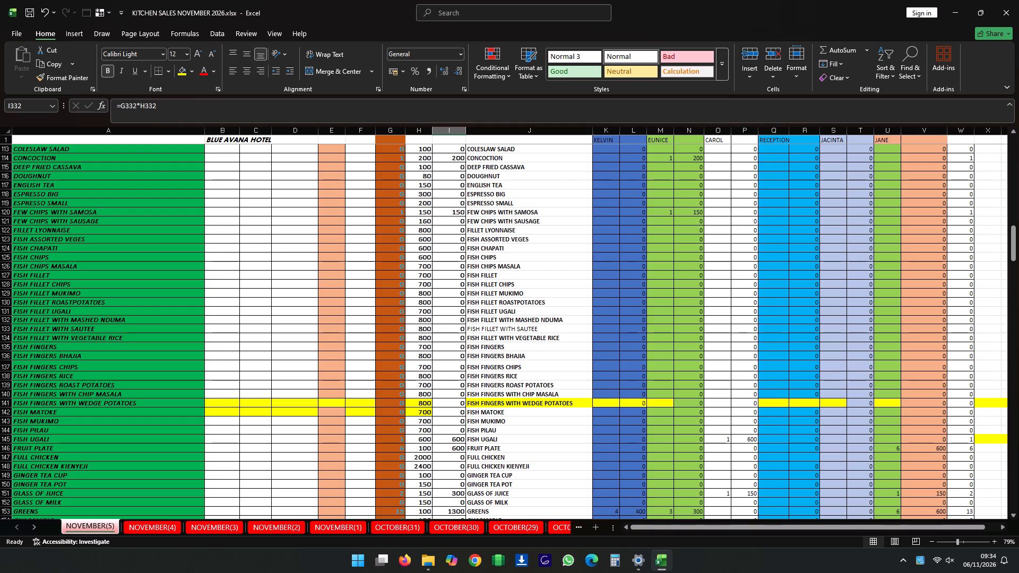
{"action": "scroll", "coordinate": [430, 245], "scroll_direction": "up", "scroll_amount": 3}
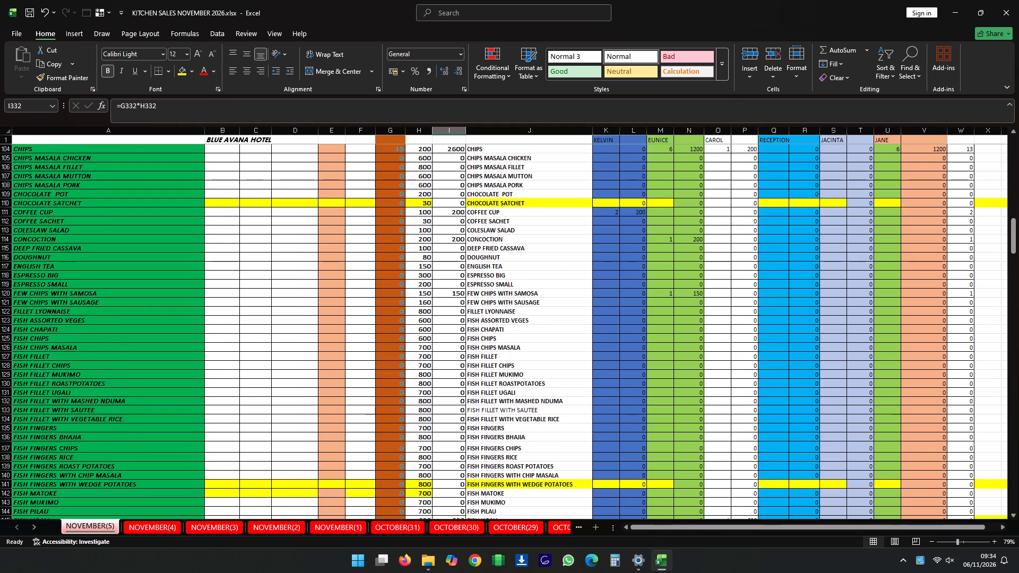
{"action": "scroll", "coordinate": [430, 245], "scroll_direction": "up", "scroll_amount": 7}
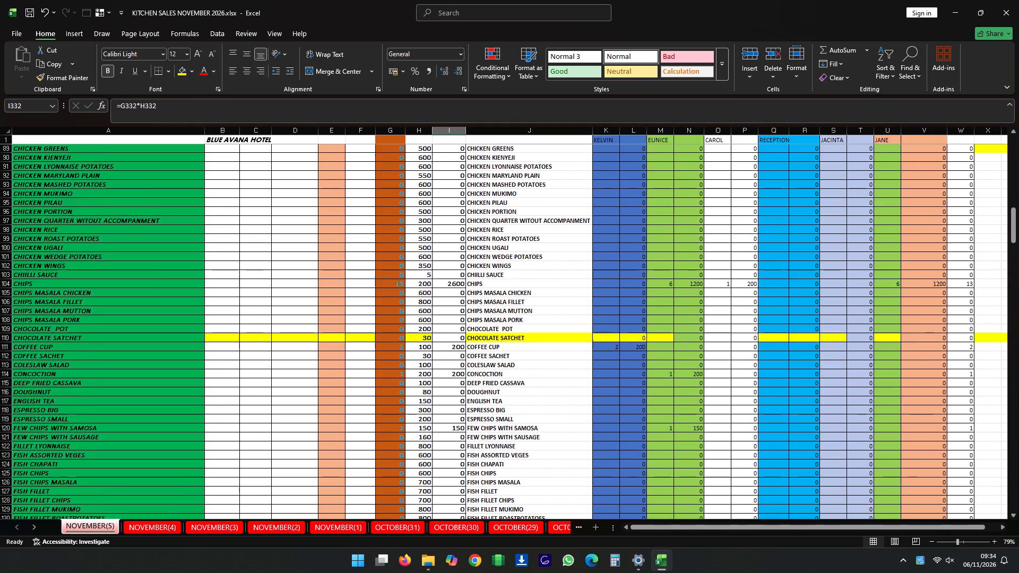
{"action": "scroll", "coordinate": [430, 245], "scroll_direction": "up", "scroll_amount": 13}
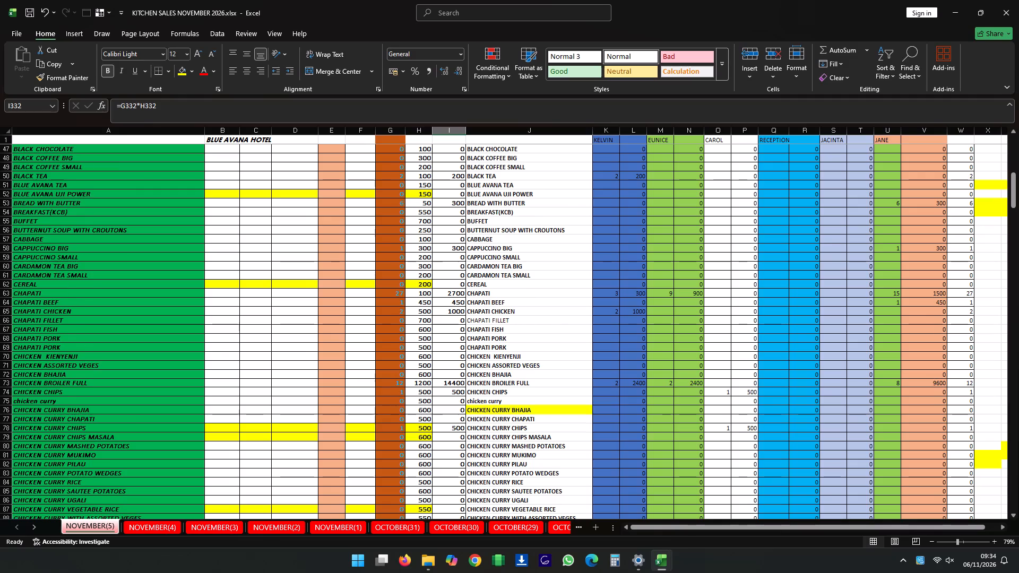
{"action": "scroll", "coordinate": [430, 243], "scroll_direction": "up", "scroll_amount": 5}
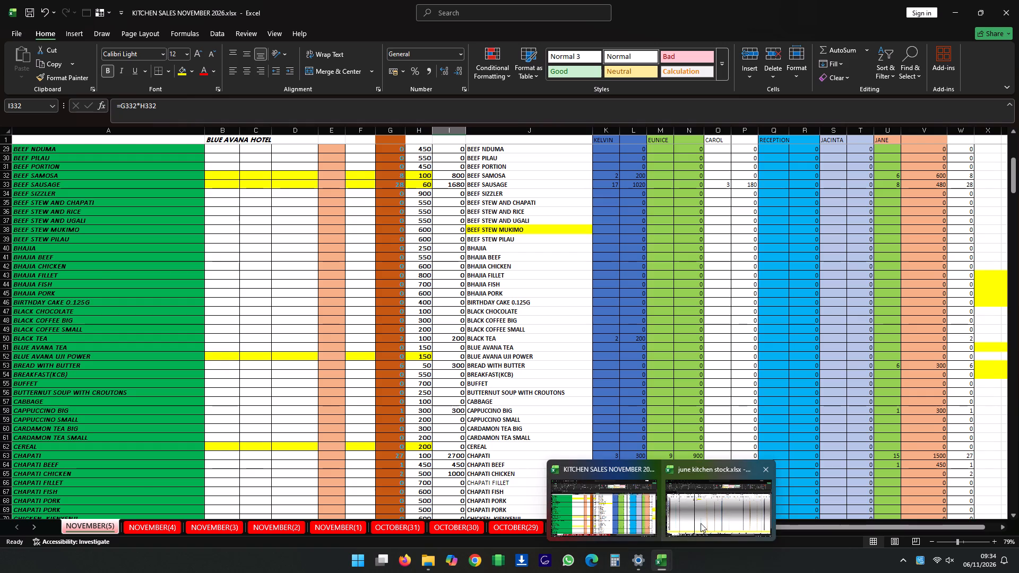
Switch to the june kitchen stock workbook and set the samosa SALE quantity for 05-Oct to 8.5.
{"action": "left_click", "coordinate": [702, 519]}
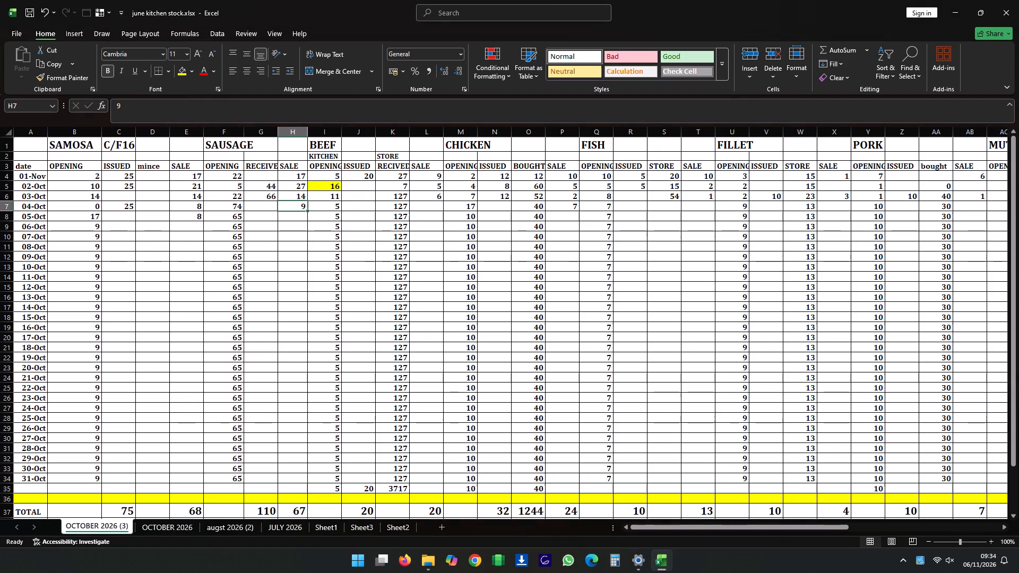
{"action": "left_click", "coordinate": [184, 214]}
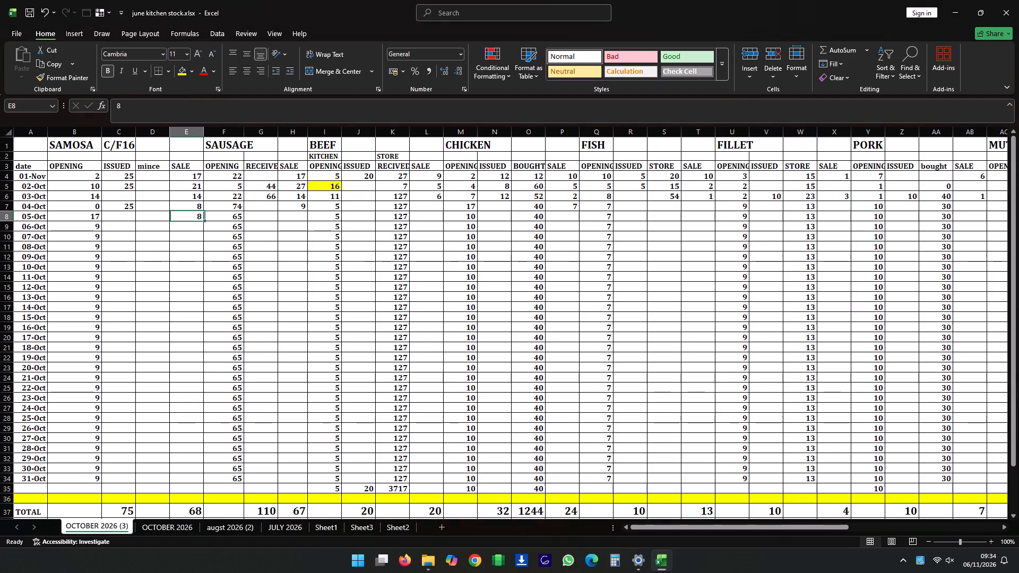
{"action": "type", "text": "8.5"}
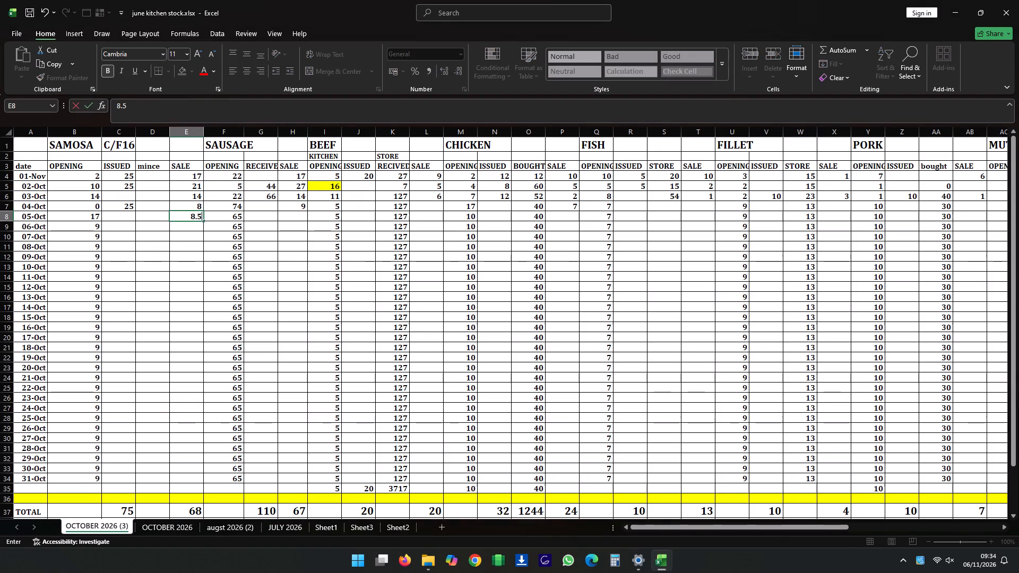
{"action": "left_click", "coordinate": [200, 248]}
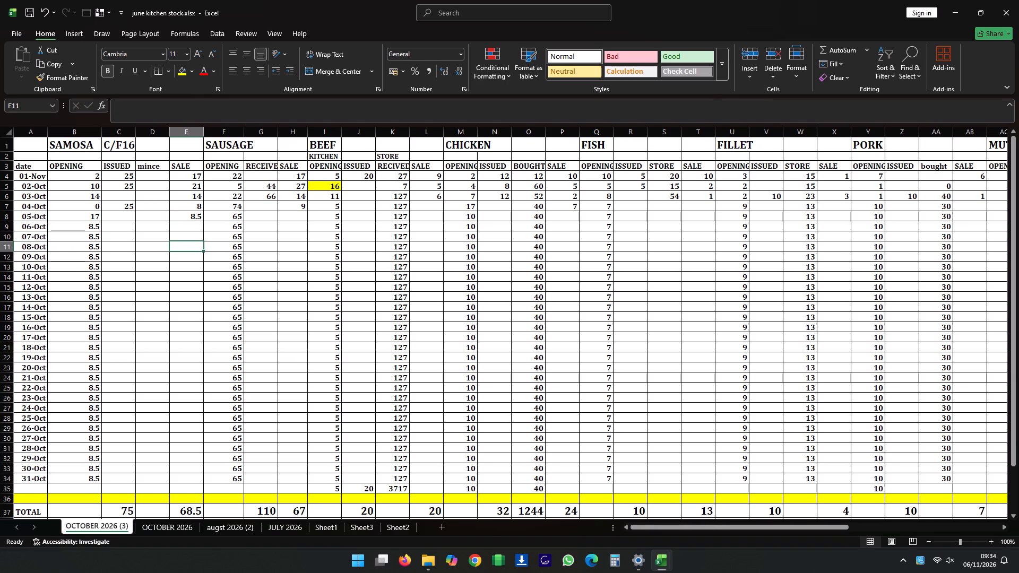
Enter 32 as the sausage SALE quantity for 05-Oct.
{"action": "left_click", "coordinate": [300, 216]}
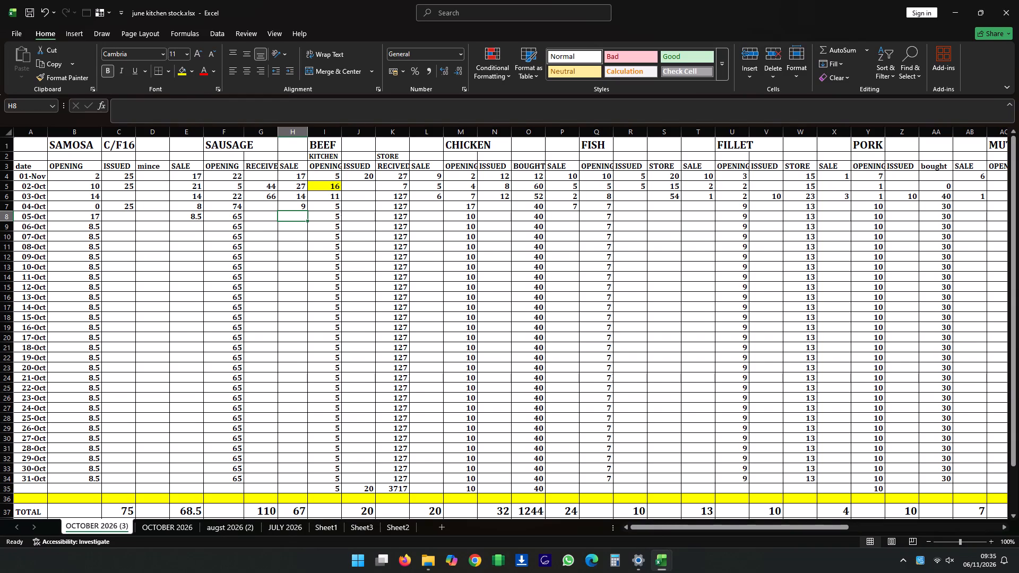
{"action": "type", "text": "32"}
{"action": "key", "text": "Down"}
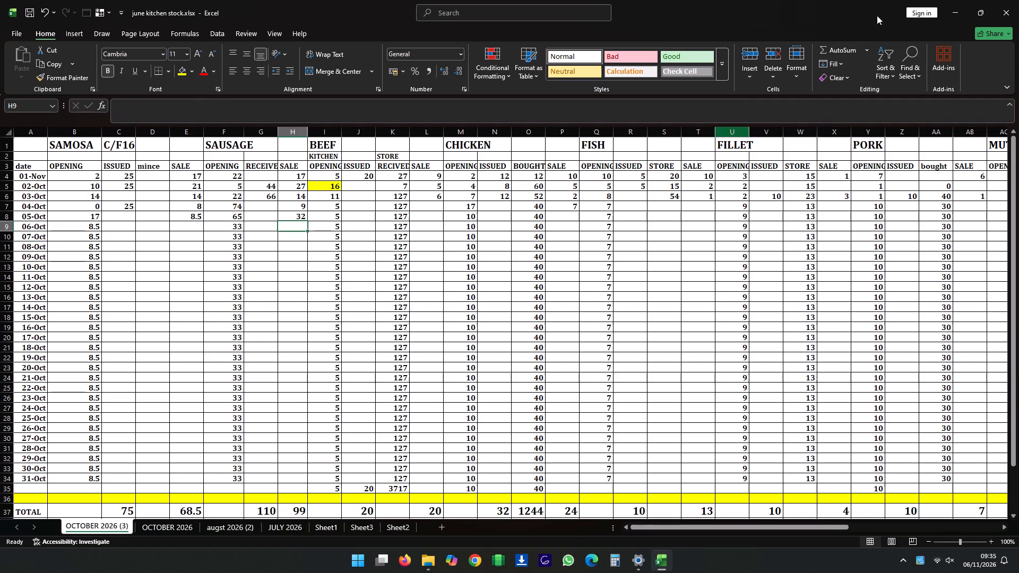
Fill in the 04-Oct beef record with 9 as SALE and 10 as ISSUED.
{"action": "left_click", "coordinate": [430, 203]}
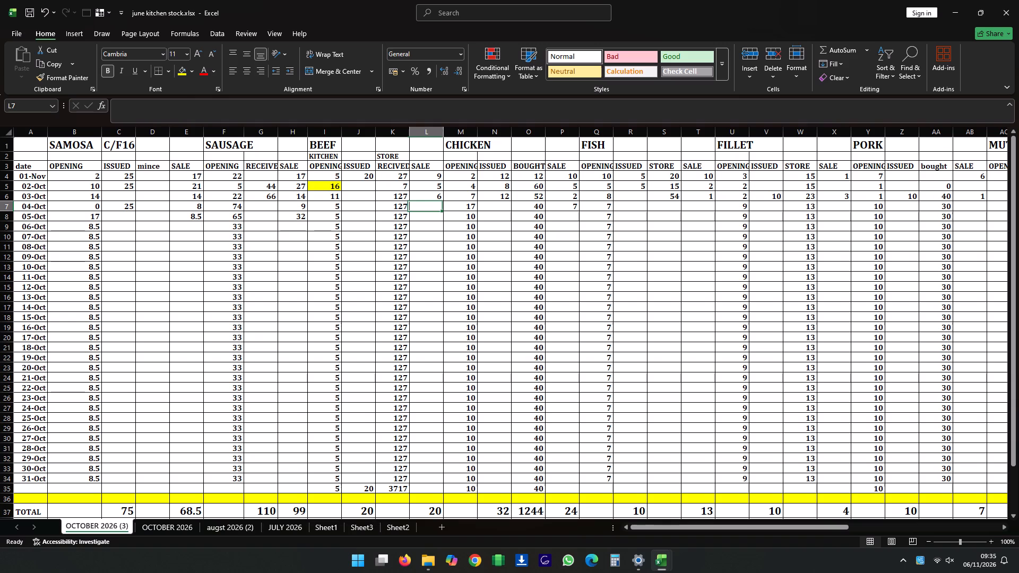
{"action": "key", "text": "9"}
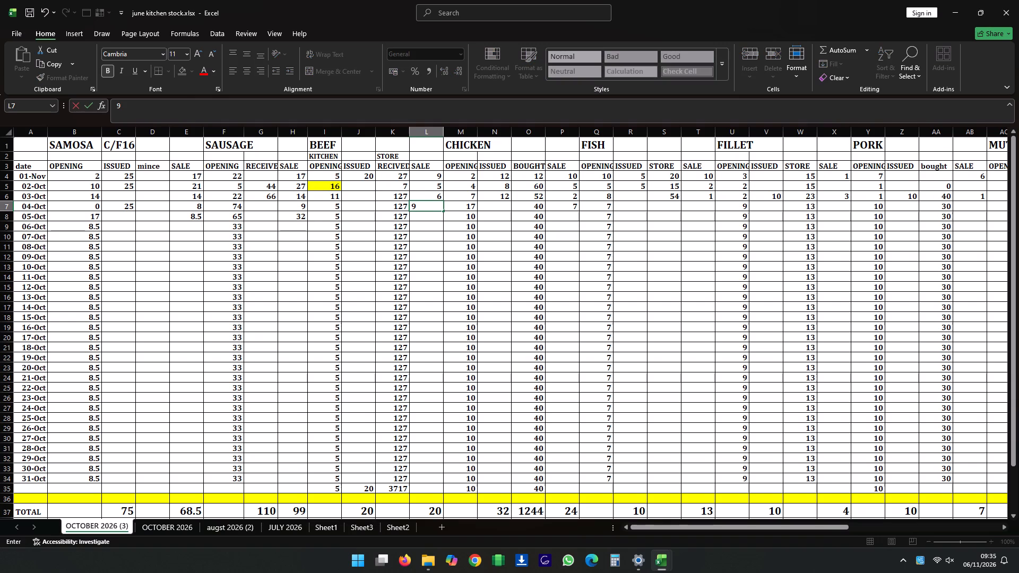
{"action": "left_click", "coordinate": [360, 207]}
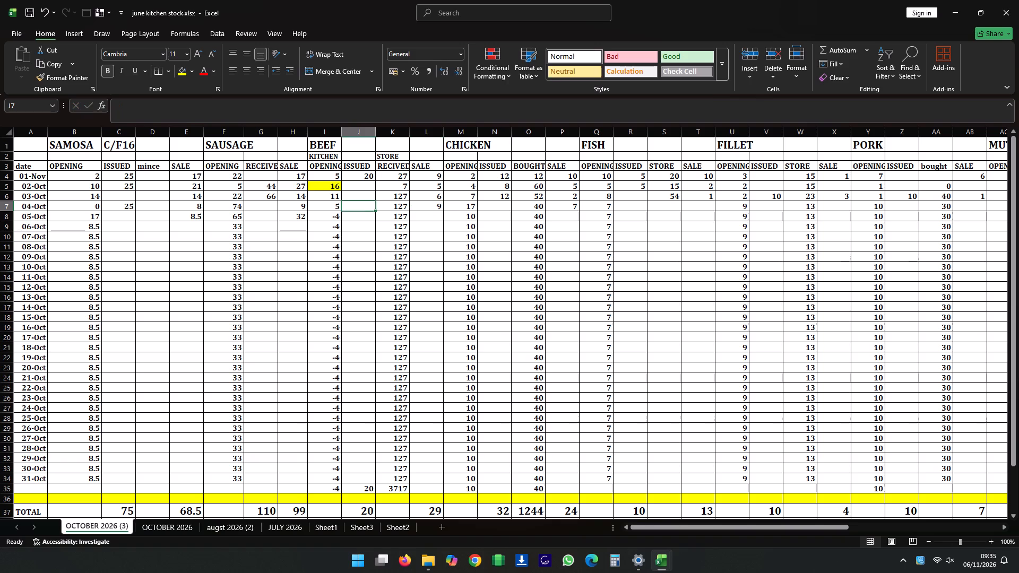
{"action": "type", "text": "10"}
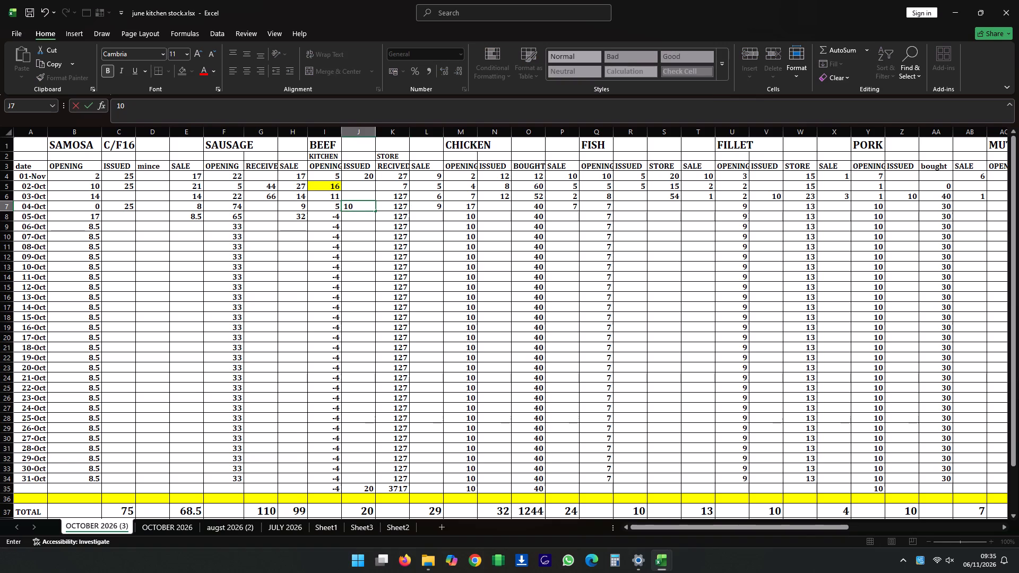
{"action": "key", "text": "Down"}
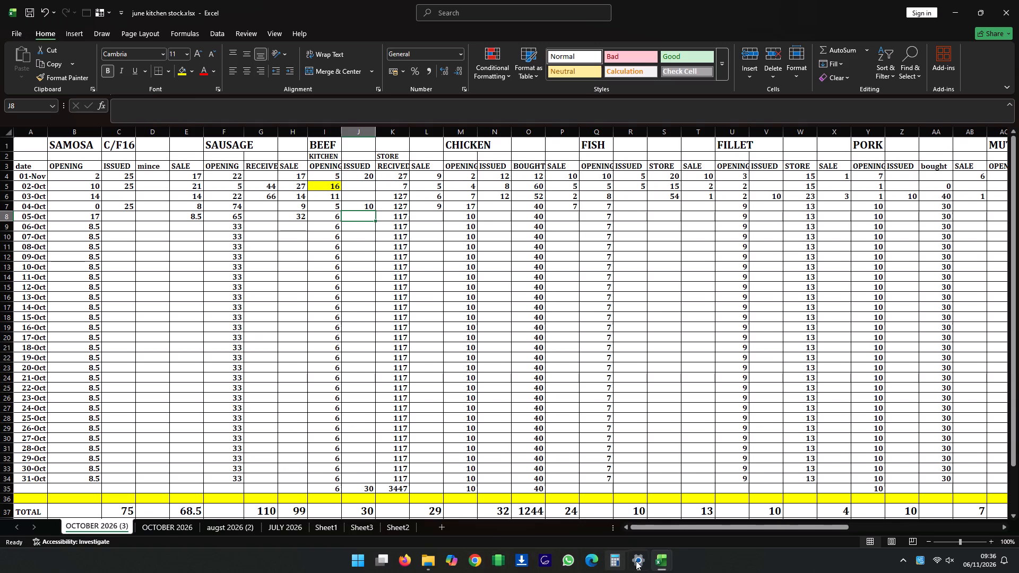
Switch to the KITCHEN SALES NOVEMBER 2026 workbook and examine the NOVEMBER(4) item sales from AFRICAN TEA down through the beef dishes to BEEF SAUSAGE.
{"action": "left_click", "coordinate": [664, 559]}
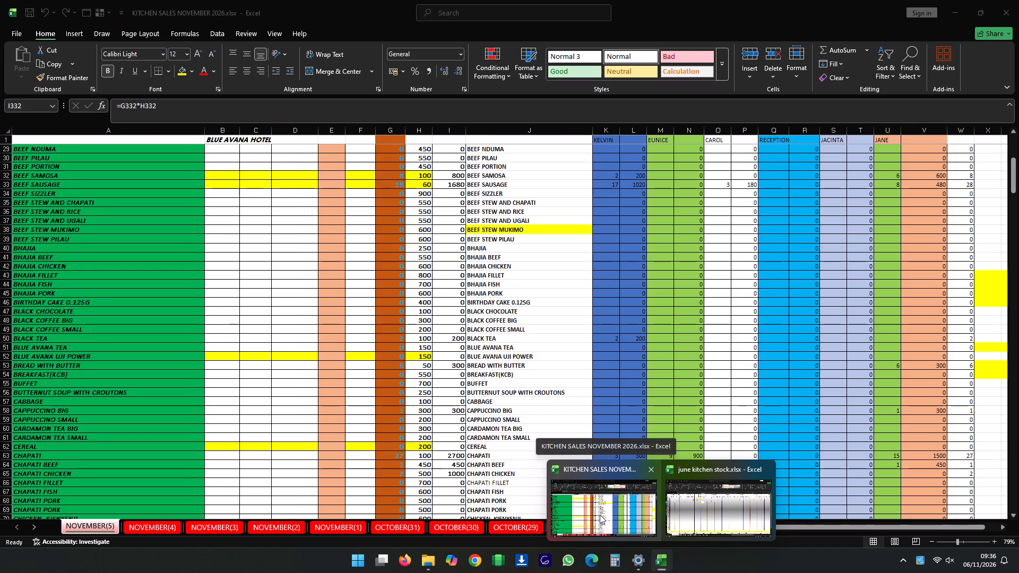
{"action": "left_click", "coordinate": [600, 515]}
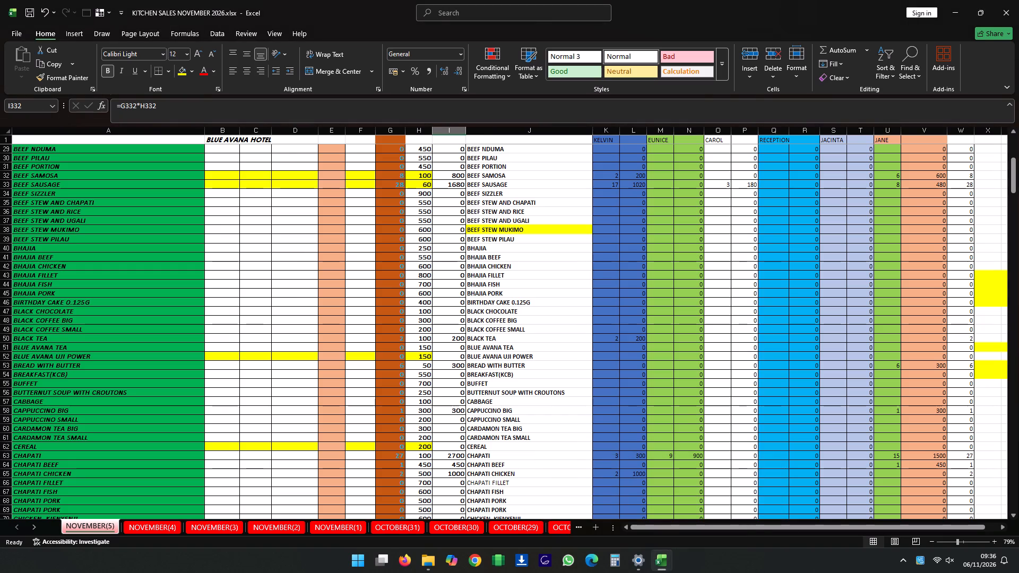
{"action": "left_click", "coordinate": [157, 523]}
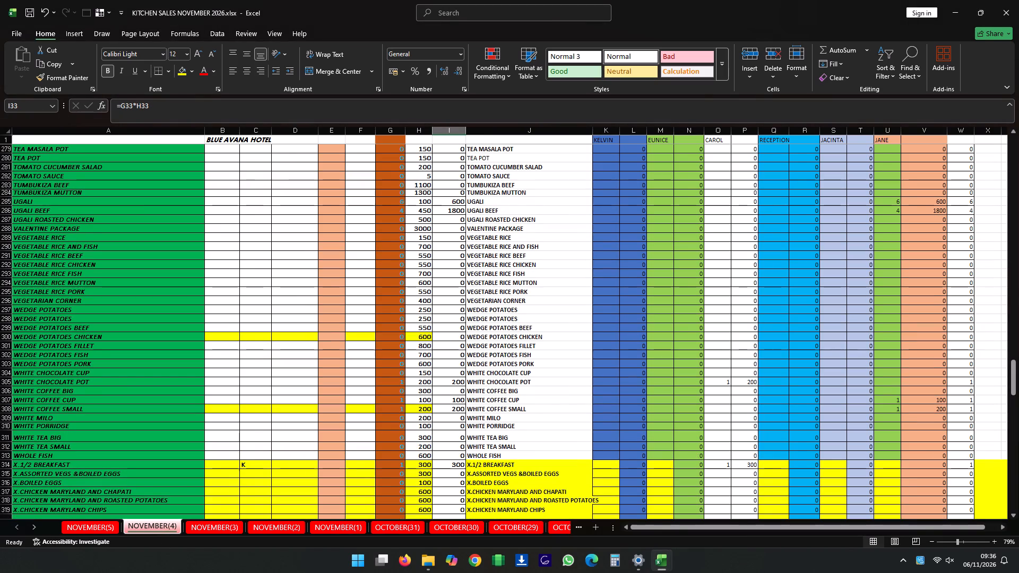
{"action": "scroll", "coordinate": [464, 77], "scroll_direction": "up", "scroll_amount": 4}
{"action": "scroll", "coordinate": [428, 257], "scroll_direction": "up", "scroll_amount": 7}
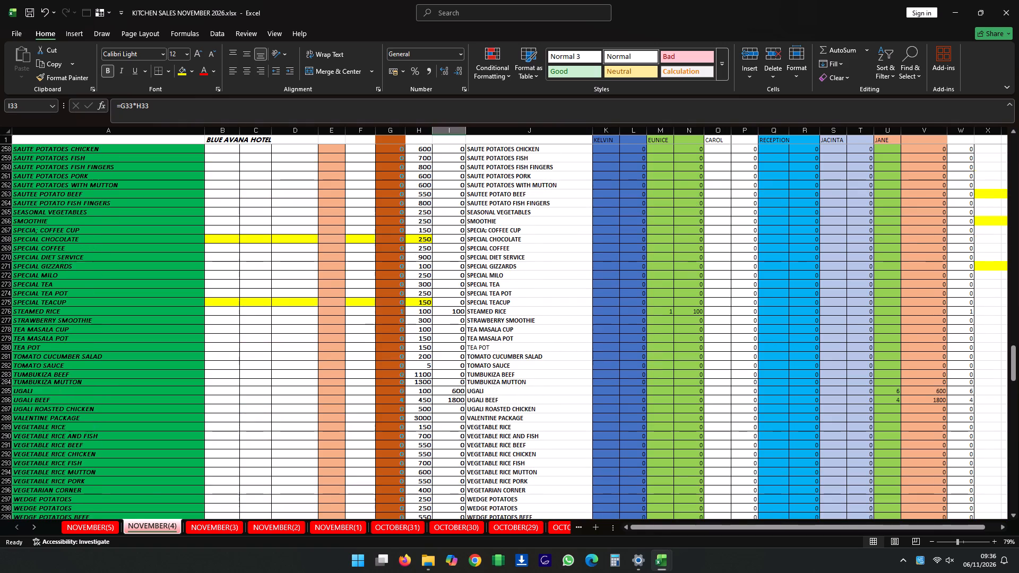
{"action": "scroll", "coordinate": [336, 268], "scroll_direction": "up", "scroll_amount": 8}
{"action": "scroll", "coordinate": [374, 296], "scroll_direction": "up", "scroll_amount": 7}
{"action": "scroll", "coordinate": [425, 261], "scroll_direction": "up", "scroll_amount": 7}
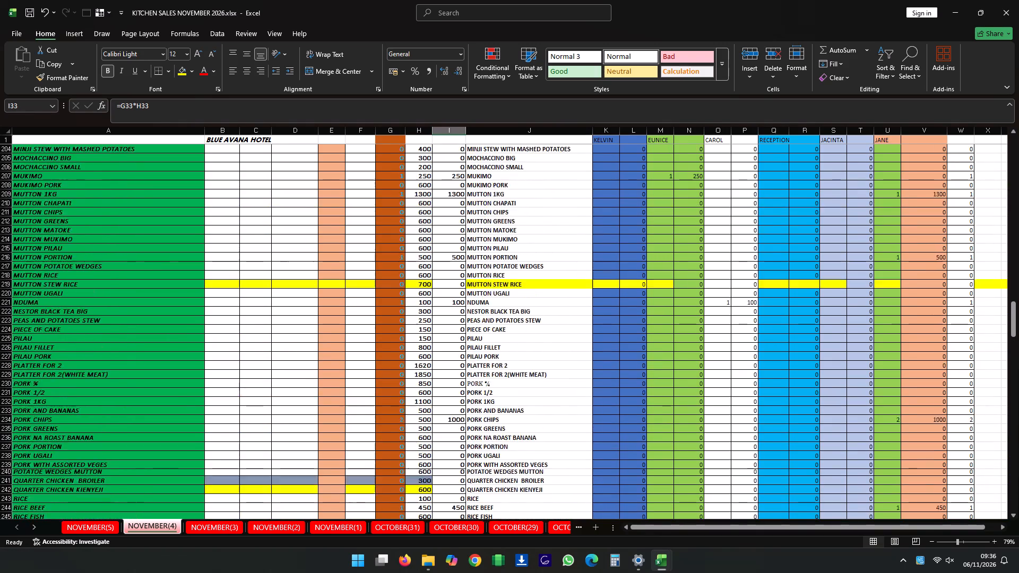
{"action": "scroll", "coordinate": [430, 250], "scroll_direction": "up", "scroll_amount": 13}
{"action": "scroll", "coordinate": [456, 208], "scroll_direction": "up", "scroll_amount": 18}
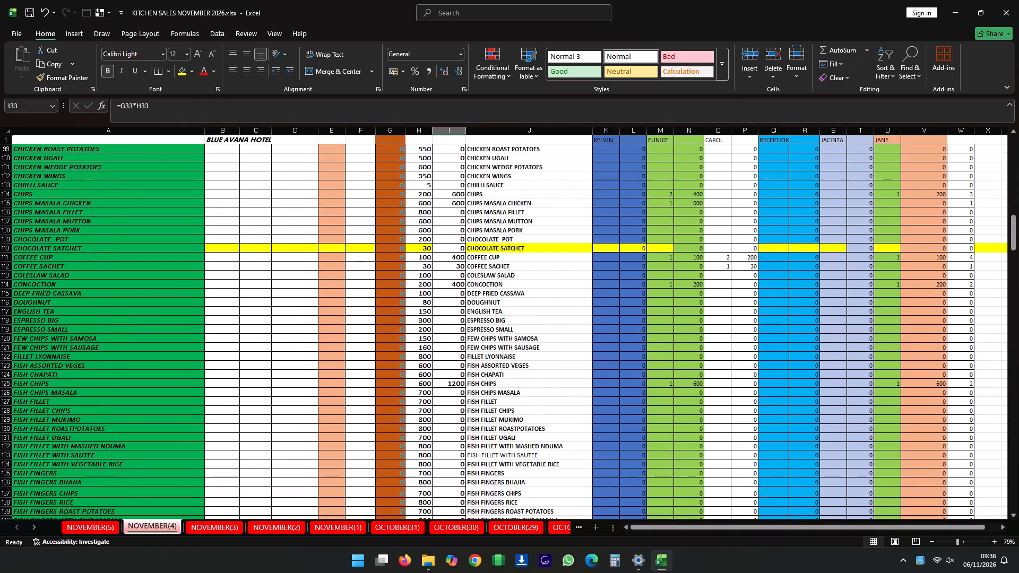
{"action": "scroll", "coordinate": [461, 209], "scroll_direction": "up", "scroll_amount": 17}
{"action": "scroll", "coordinate": [462, 209], "scroll_direction": "up", "scroll_amount": 10}
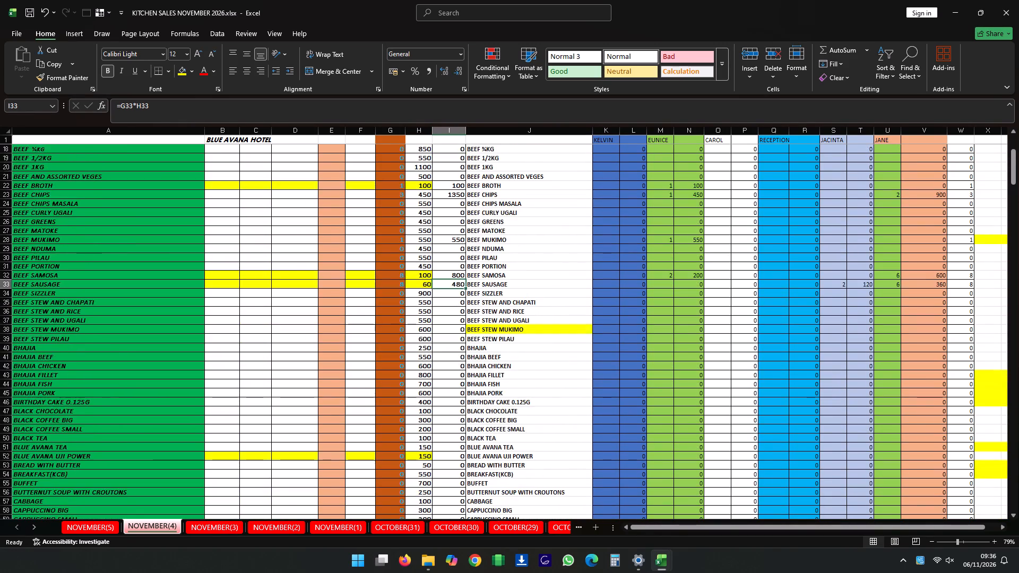
{"action": "scroll", "coordinate": [462, 209], "scroll_direction": "up", "scroll_amount": 5}
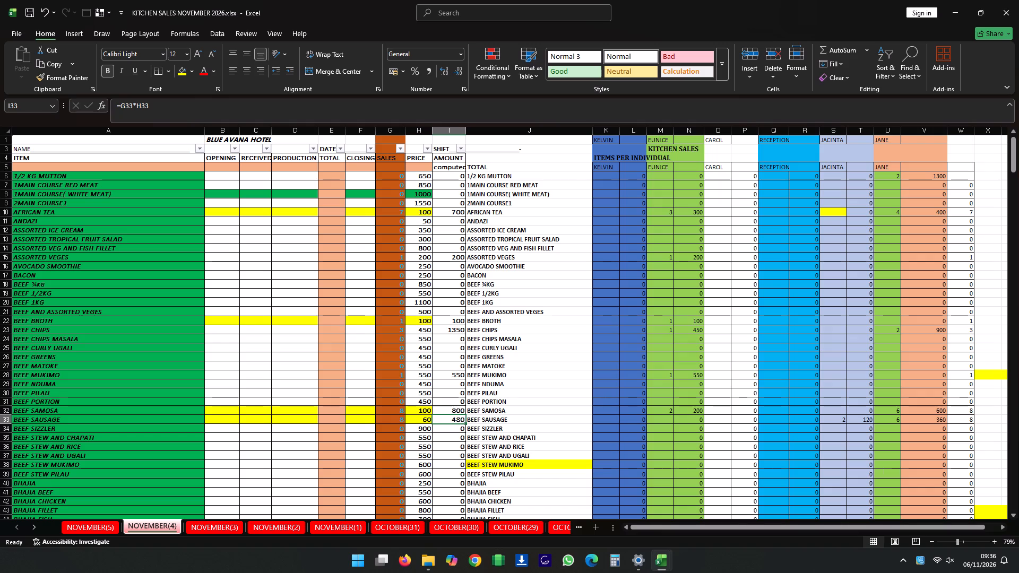
{"action": "left_click", "coordinate": [453, 212]}
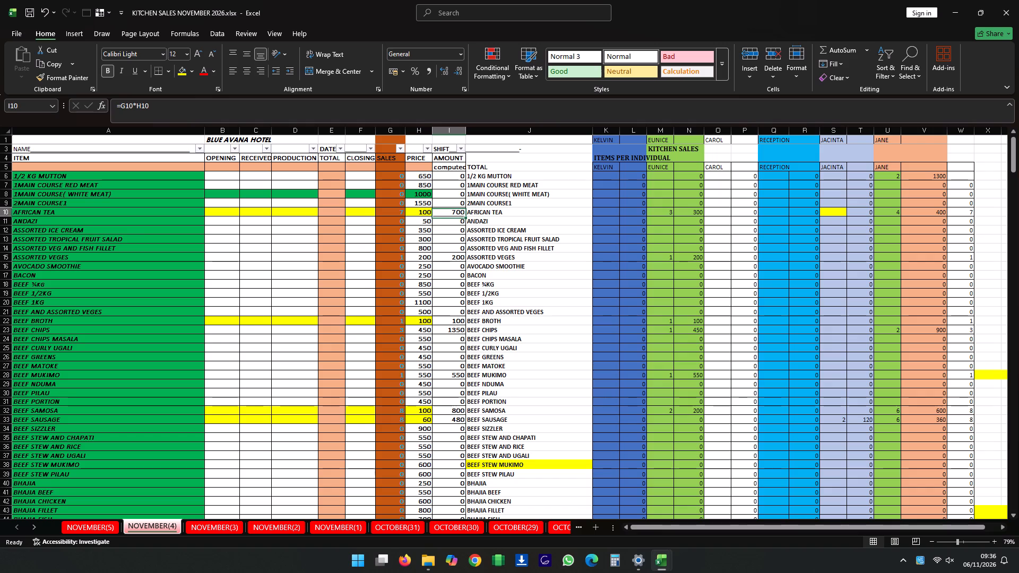
{"action": "key", "text": "Down"}
{"action": "key", "text": "Down"}
{"action": "key", "text": "Down"}
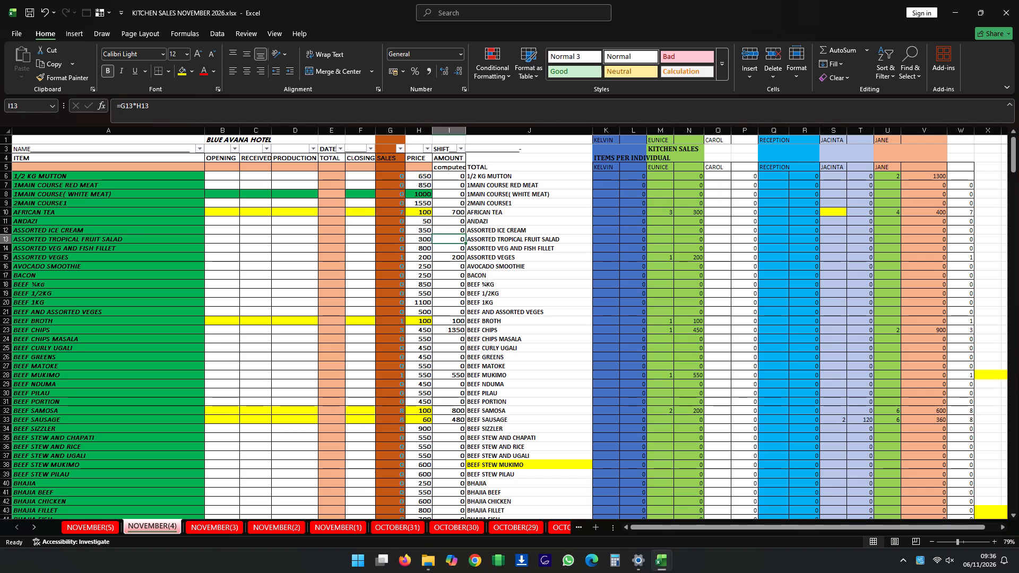
{"action": "key", "text": "Down"}
{"action": "key", "text": "Down"}
{"action": "key", "text": "Down"}
{"action": "key", "text": "Down"}
{"action": "key", "text": "Down"}
{"action": "key", "text": "Down"}
{"action": "key", "text": "Down"}
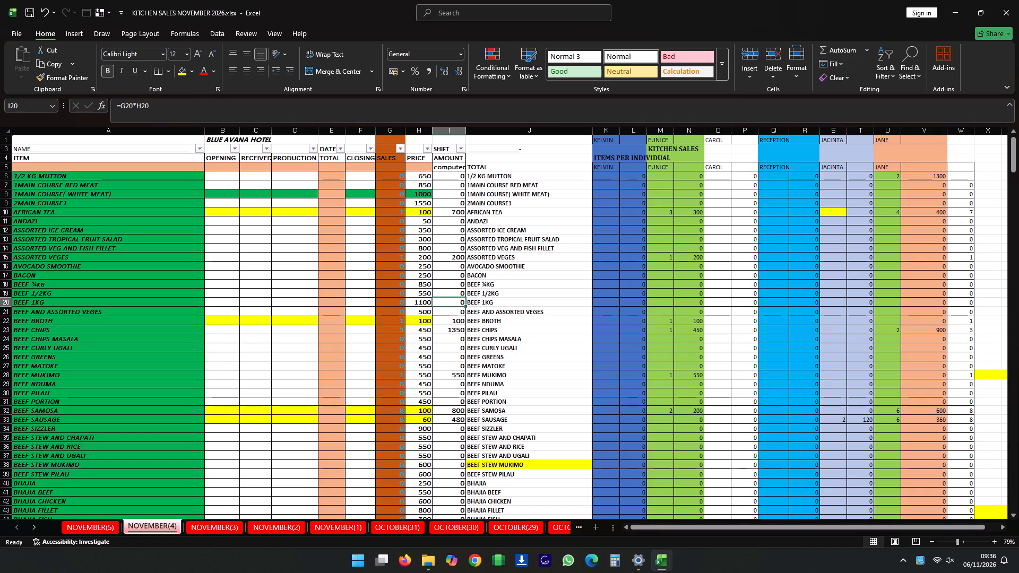
{"action": "key", "text": "Down"}
{"action": "key", "text": "Down"}
{"action": "key", "text": "Down"}
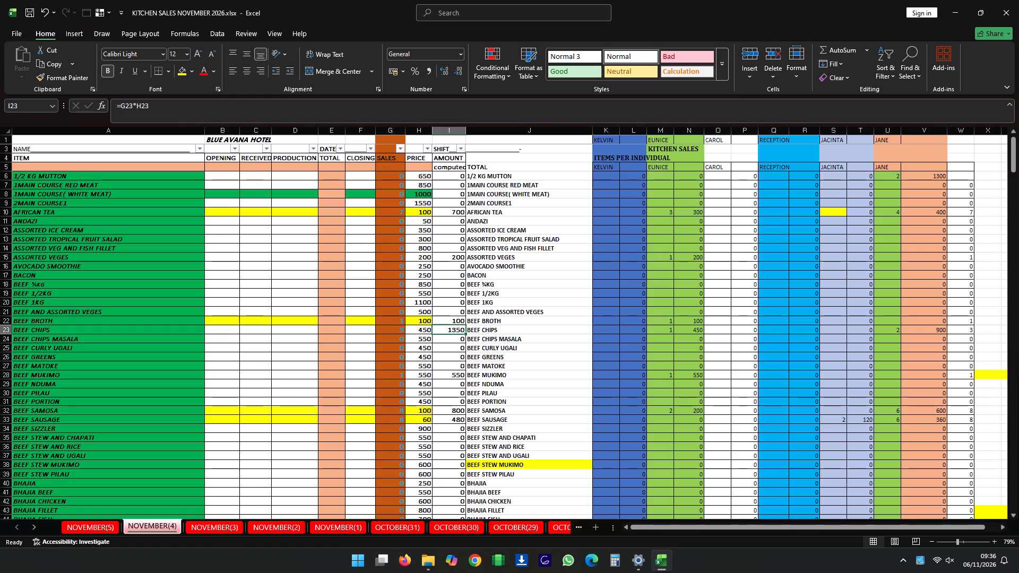
{"action": "key", "text": "Down"}
{"action": "key", "text": "Down"}
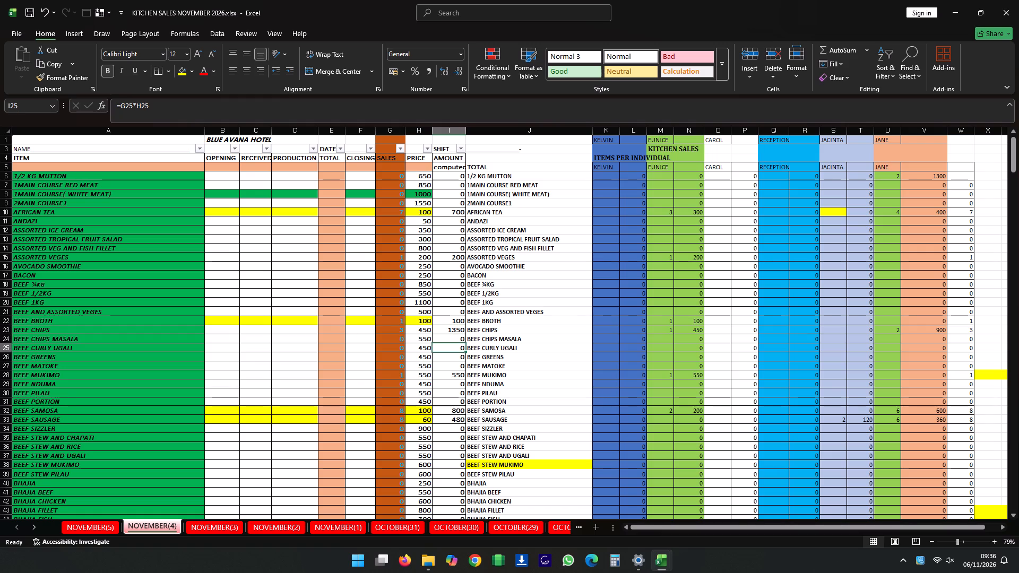
{"action": "key", "text": "Down"}
{"action": "key", "text": "Down"}
{"action": "key", "text": "Down"}
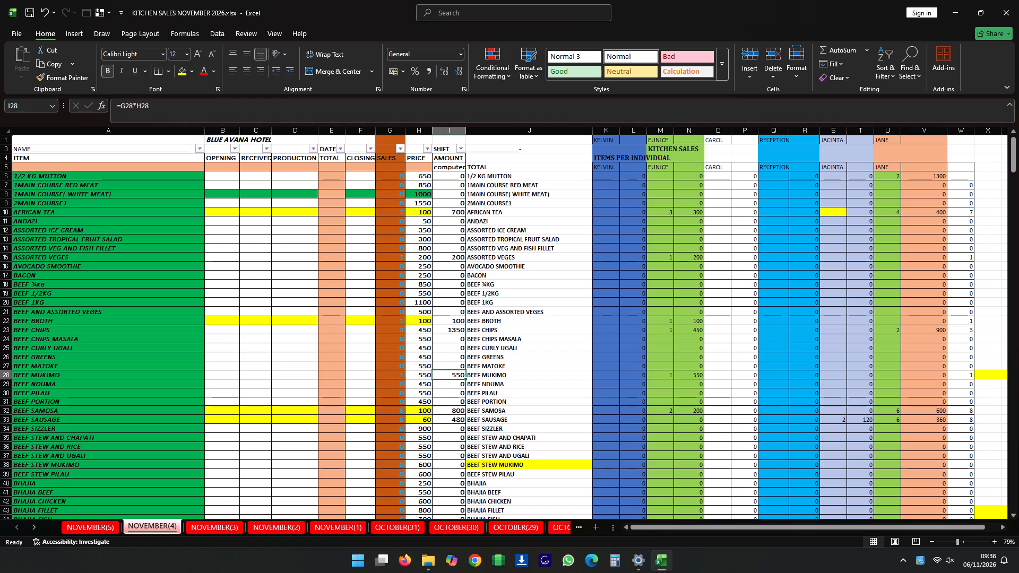
{"action": "key", "text": "Down"}
{"action": "key", "text": "Down"}
{"action": "key", "text": "Down"}
{"action": "key", "text": "Down"}
{"action": "key", "text": "Down"}
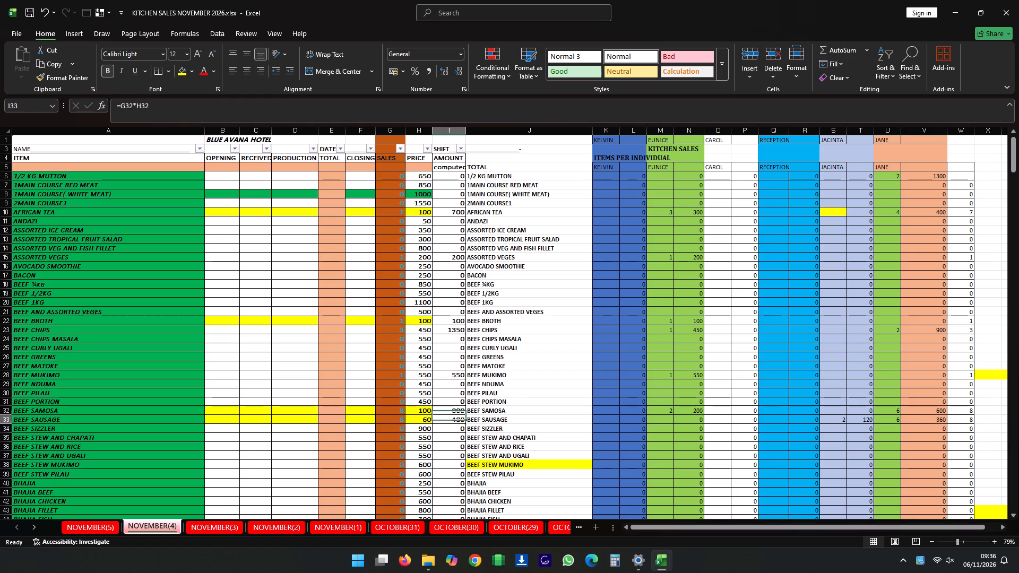
Examine the NOVEMBER(4) sales from BEEF SIZZLER through the bhajia, chapati and chicken dishes to CHICKEN QUARTER WITOUT ACCOMPANMENT.
{"action": "key", "text": "Down"}
{"action": "key", "text": "Down"}
{"action": "key", "text": "Down"}
{"action": "key", "text": "Down"}
{"action": "key", "text": "Down"}
{"action": "key", "text": "Down"}
{"action": "key", "text": "Down"}
{"action": "key", "text": "Down"}
{"action": "key", "text": "Down"}
{"action": "key", "text": "Down"}
{"action": "key", "text": "Down"}
{"action": "key", "text": "Down"}
{"action": "key", "text": "Down"}
{"action": "key", "text": "Down"}
{"action": "key", "text": "Down"}
{"action": "key", "text": "Down"}
{"action": "key", "text": "Down"}
{"action": "key", "text": "Down"}
{"action": "key", "text": "Down"}
{"action": "key", "text": "Down"}
{"action": "key", "text": "Down"}
{"action": "key", "text": "Down"}
{"action": "key", "text": "Down"}
{"action": "key", "text": "Down"}
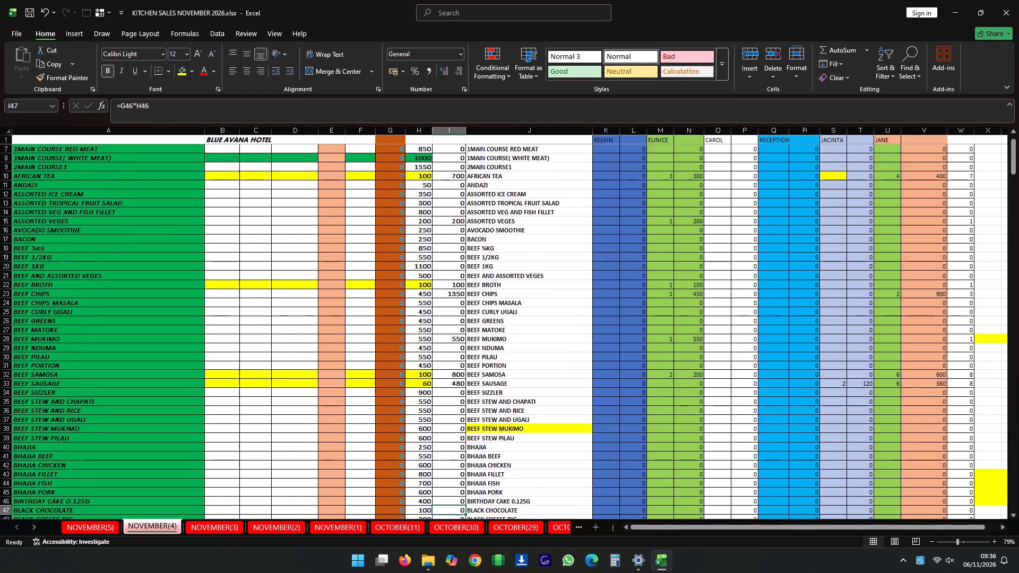
{"action": "key", "text": "Down"}
{"action": "key", "text": "Down"}
{"action": "key", "text": "Down"}
{"action": "key", "text": "Down"}
{"action": "key", "text": "Down"}
{"action": "key", "text": "Down"}
{"action": "key", "text": "Down"}
{"action": "key", "text": "Down"}
{"action": "key", "text": "Down"}
{"action": "key", "text": "Down"}
{"action": "key", "text": "Down"}
{"action": "key", "text": "Down"}
{"action": "key", "text": "Down"}
{"action": "key", "text": "Down"}
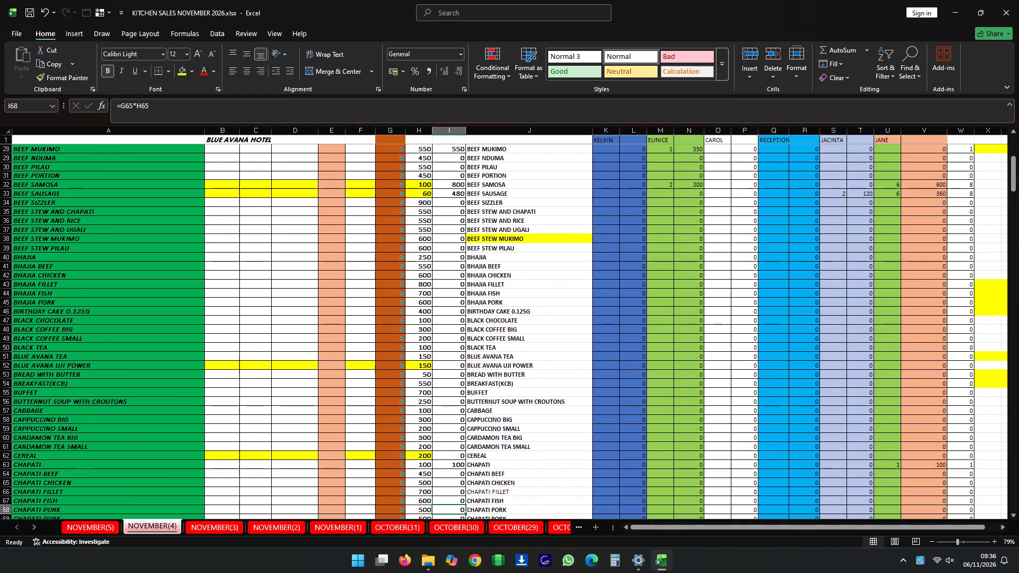
{"action": "key", "text": "Down"}
{"action": "key", "text": "Down"}
{"action": "key", "text": "Down"}
{"action": "key", "text": "Down"}
{"action": "key", "text": "Down"}
{"action": "key", "text": "Down"}
{"action": "key", "text": "Down"}
{"action": "key", "text": "Down"}
{"action": "key", "text": "Down"}
{"action": "key", "text": "Down"}
{"action": "key", "text": "Down"}
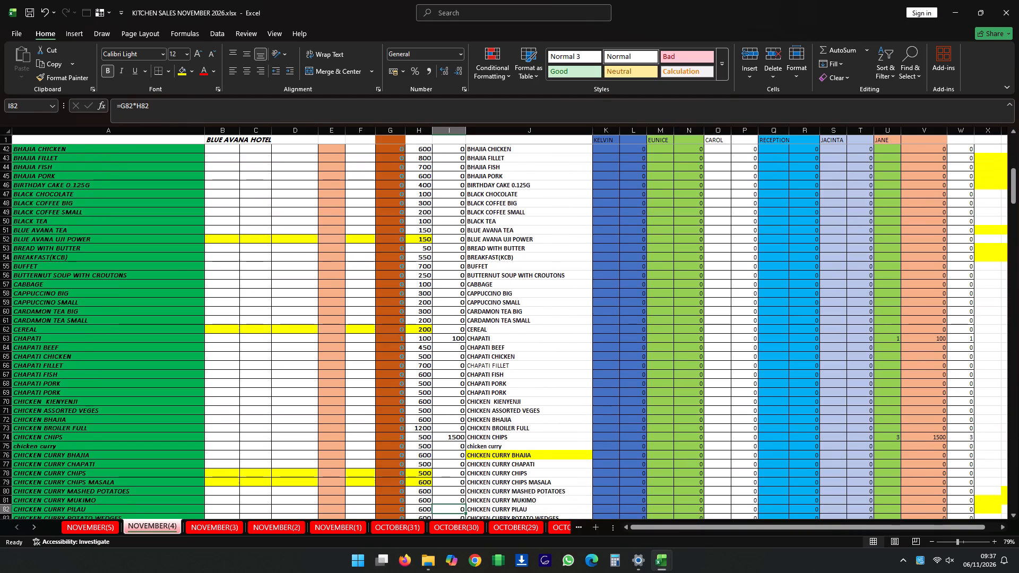
{"action": "key", "text": "Down"}
{"action": "key", "text": "Down"}
{"action": "key", "text": "Down"}
{"action": "key", "text": "Down"}
{"action": "key", "text": "Down"}
{"action": "key", "text": "Down"}
{"action": "key", "text": "Down"}
{"action": "key", "text": "Down"}
{"action": "key", "text": "Down"}
{"action": "key", "text": "Down"}
{"action": "key", "text": "Down"}
{"action": "key", "text": "Down"}
{"action": "key", "text": "Down"}
{"action": "key", "text": "Down"}
{"action": "key", "text": "Down"}
{"action": "key", "text": "Down"}
{"action": "key", "text": "Down"}
{"action": "key", "text": "Down"}
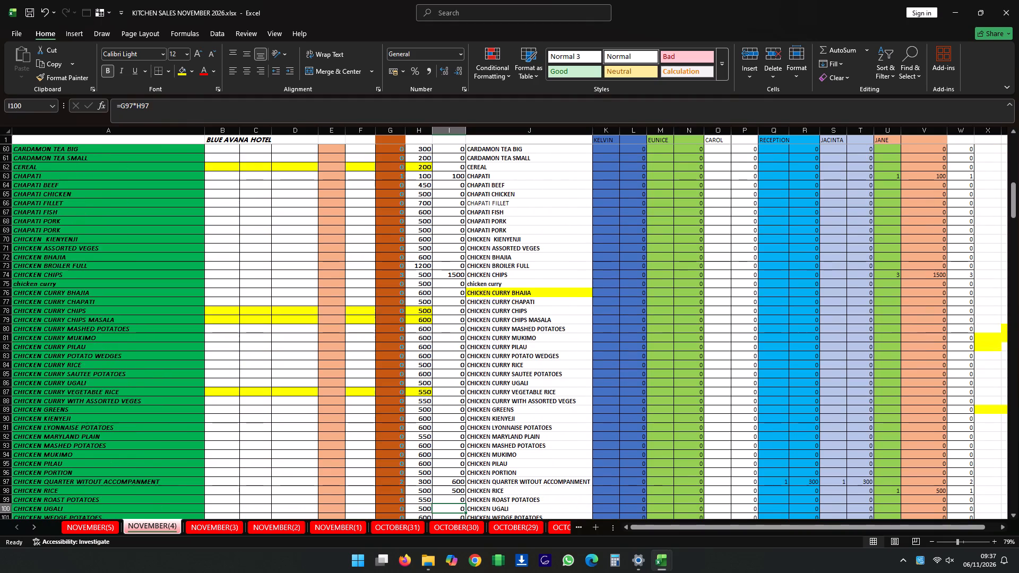
{"action": "key", "text": "Up"}
{"action": "key", "text": "Up"}
{"action": "key", "text": "Up"}
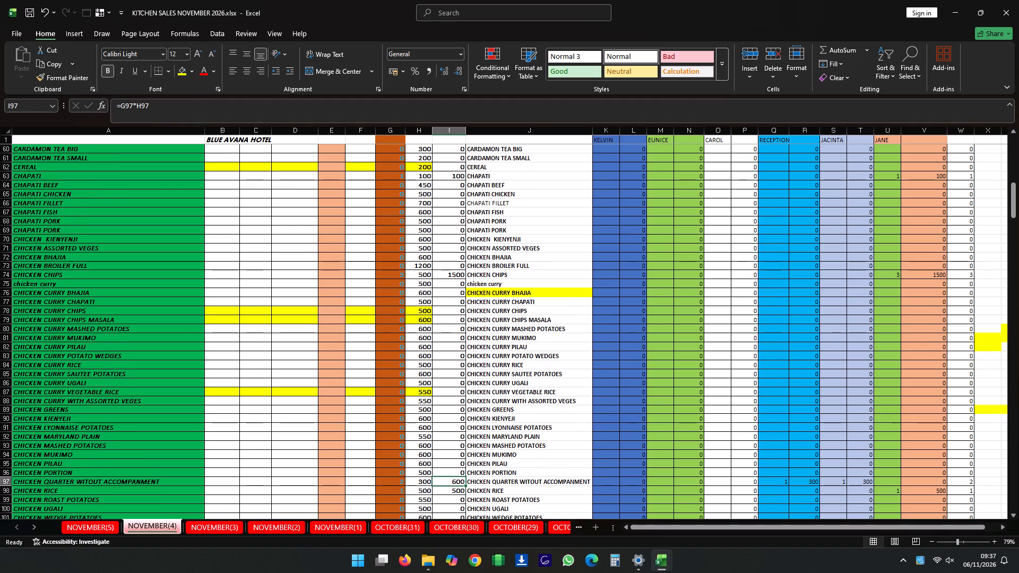
Examine the NOVEMBER(4) sales from CHICKEN RICE through the chips, coffee and CONCOCTION rows to ESPRESSO SMALL.
{"action": "key", "text": "Down"}
{"action": "key", "text": "Down"}
{"action": "key", "text": "Down"}
{"action": "key", "text": "Down"}
{"action": "key", "text": "Down"}
{"action": "key", "text": "Down"}
{"action": "key", "text": "Down"}
{"action": "key", "text": "Down"}
{"action": "key", "text": "Down"}
{"action": "key", "text": "Down"}
{"action": "key", "text": "Down"}
{"action": "key", "text": "Down"}
{"action": "key", "text": "Down"}
{"action": "key", "text": "Down"}
{"action": "key", "text": "Down"}
{"action": "key", "text": "Down"}
{"action": "key", "text": "Down"}
{"action": "key", "text": "Down"}
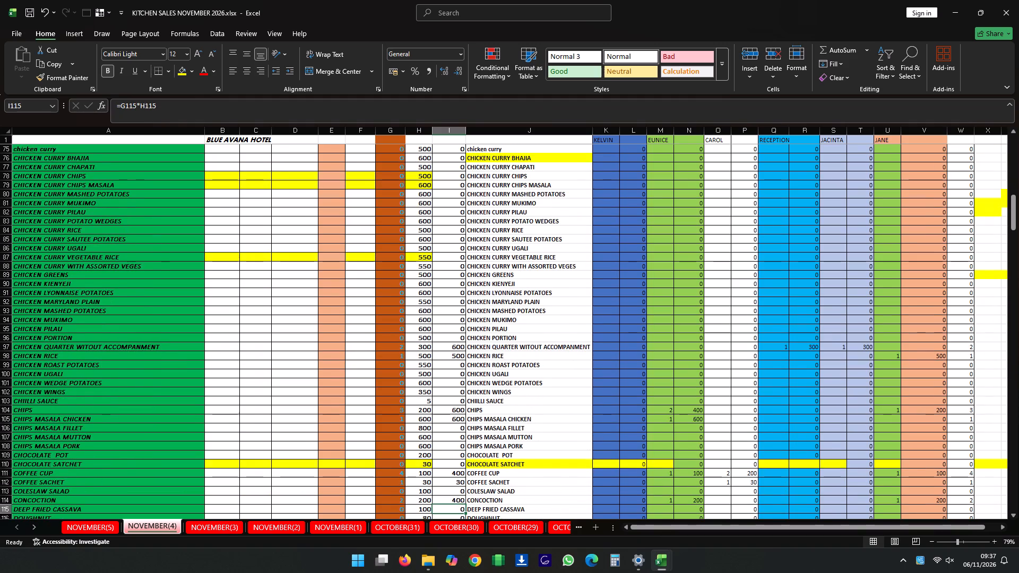
{"action": "key", "text": "Down"}
{"action": "key", "text": "Down"}
{"action": "key", "text": "Down"}
{"action": "key", "text": "Down"}
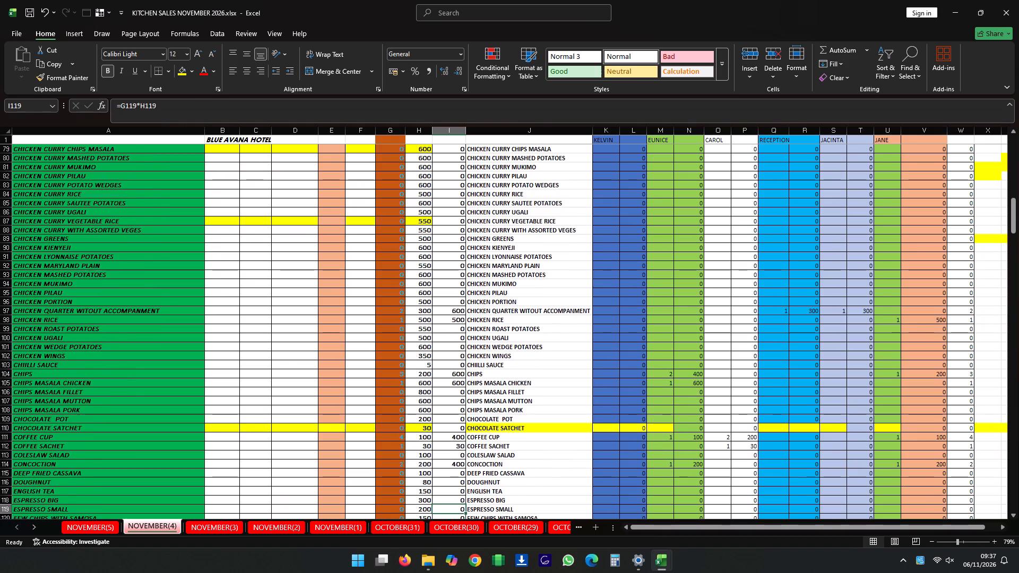
Examine the NOVEMBER(4) sales from FEW CHIPS WITH SAMOSA through the fish fillet, fish fingers and full chicken rows to GINGER TEA CUP.
{"action": "key", "text": "Down"}
{"action": "key", "text": "Down"}
{"action": "key", "text": "Down"}
{"action": "key", "text": "Down"}
{"action": "key", "text": "Down"}
{"action": "key", "text": "Down"}
{"action": "key", "text": "Down"}
{"action": "key", "text": "Down"}
{"action": "key", "text": "Down"}
{"action": "key", "text": "Down"}
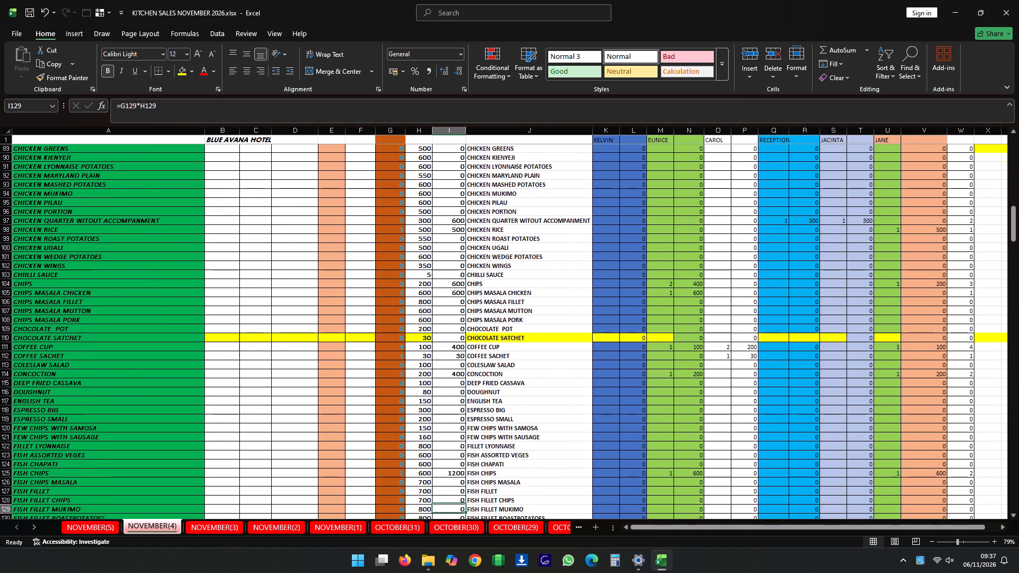
{"action": "key", "text": "Down"}
{"action": "key", "text": "Down"}
{"action": "key", "text": "Down"}
{"action": "key", "text": "Down"}
{"action": "key", "text": "Down"}
{"action": "key", "text": "Down"}
{"action": "key", "text": "Down"}
{"action": "key", "text": "Down"}
{"action": "key", "text": "Down"}
{"action": "key", "text": "Down"}
{"action": "key", "text": "Down"}
{"action": "key", "text": "Down"}
{"action": "key", "text": "Down"}
{"action": "key", "text": "Down"}
{"action": "key", "text": "Down"}
{"action": "key", "text": "Down"}
{"action": "key", "text": "Down"}
{"action": "key", "text": "Down"}
{"action": "key", "text": "Down"}
{"action": "key", "text": "Down"}
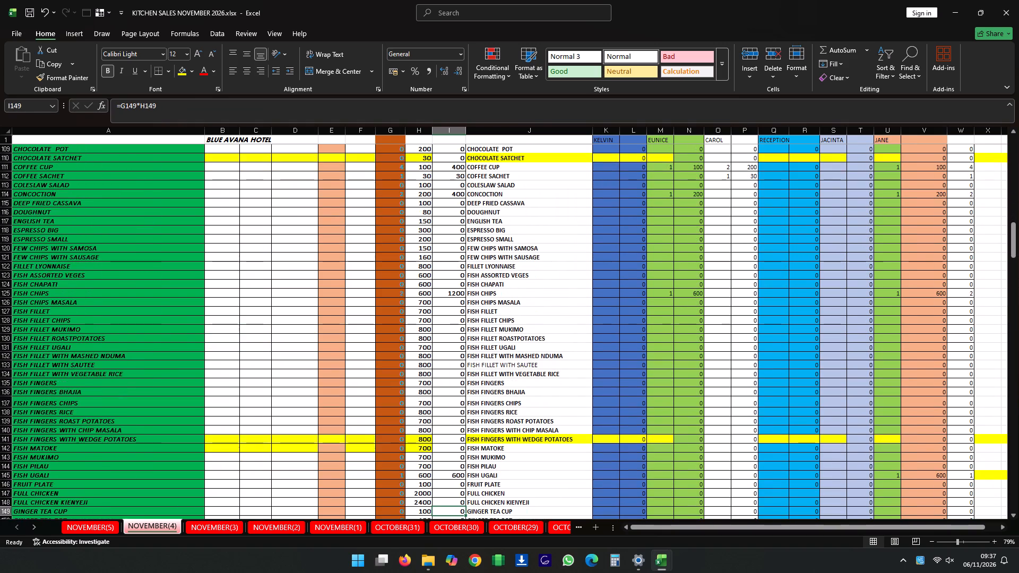
Examine the NOVEMBER(4) sales from GINGER TEA POT through the half chicken, kebab and lyonnaise potato rows to MARBLE CAKE.
{"action": "key", "text": "Down"}
{"action": "key", "text": "Down"}
{"action": "key", "text": "Down"}
{"action": "key", "text": "Down"}
{"action": "key", "text": "Down"}
{"action": "key", "text": "Down"}
{"action": "key", "text": "Down"}
{"action": "key", "text": "Down"}
{"action": "key", "text": "Down"}
{"action": "key", "text": "Down"}
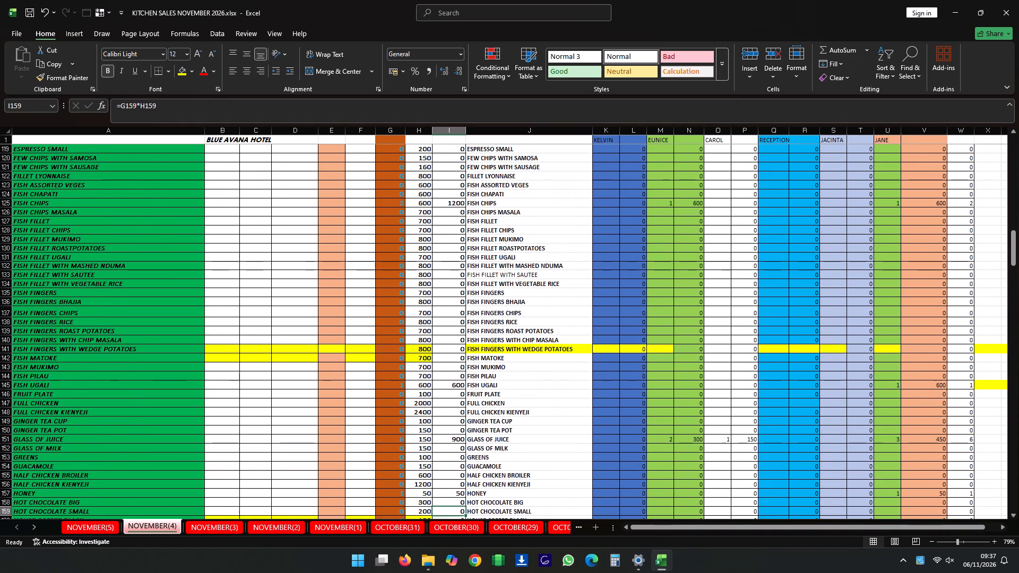
{"action": "key", "text": "Down"}
{"action": "key", "text": "Down"}
{"action": "key", "text": "Down"}
{"action": "key", "text": "Down"}
{"action": "key", "text": "Down"}
{"action": "key", "text": "Down"}
{"action": "key", "text": "Down"}
{"action": "key", "text": "Down"}
{"action": "key", "text": "Down"}
{"action": "key", "text": "Down"}
{"action": "key", "text": "Down"}
{"action": "key", "text": "Down"}
{"action": "key", "text": "Down"}
{"action": "key", "text": "Down"}
{"action": "key", "text": "Down"}
{"action": "key", "text": "Down"}
{"action": "key", "text": "Down"}
{"action": "key", "text": "Down"}
{"action": "key", "text": "Down"}
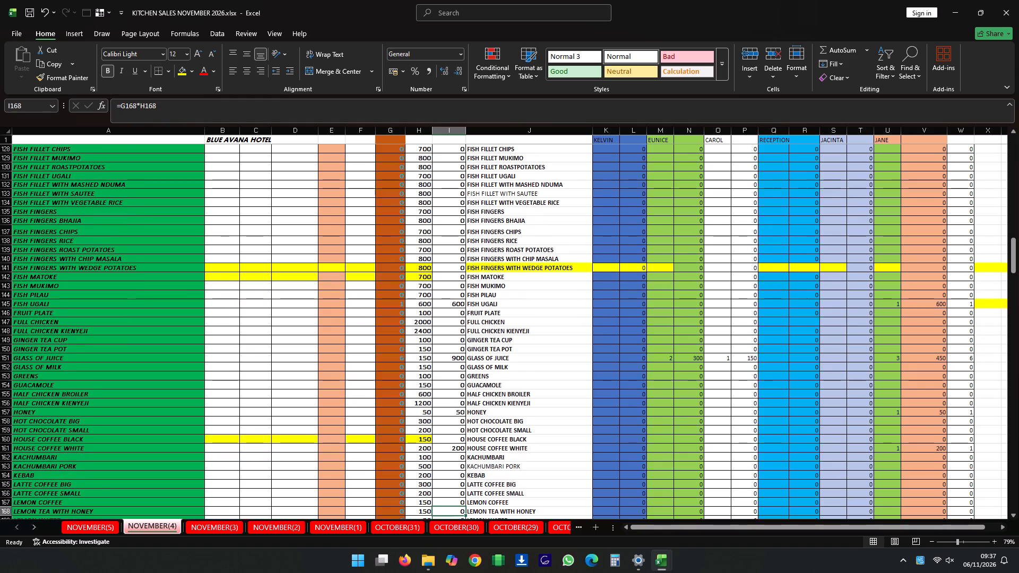
Examine the NOVEMBER(4) sales from MASALA CHIPS through the mashed potato, minji stew and mutton dishes to MUTTON STEW RICE.
{"action": "key", "text": "Down"}
{"action": "key", "text": "Down"}
{"action": "key", "text": "Down"}
{"action": "key", "text": "Down"}
{"action": "key", "text": "Down"}
{"action": "key", "text": "Down"}
{"action": "key", "text": "Down"}
{"action": "key", "text": "Down"}
{"action": "key", "text": "Down"}
{"action": "key", "text": "Down"}
{"action": "key", "text": "Down"}
{"action": "key", "text": "Down"}
{"action": "key", "text": "Down"}
{"action": "key", "text": "Down"}
{"action": "key", "text": "Down"}
{"action": "key", "text": "Down"}
{"action": "key", "text": "Down"}
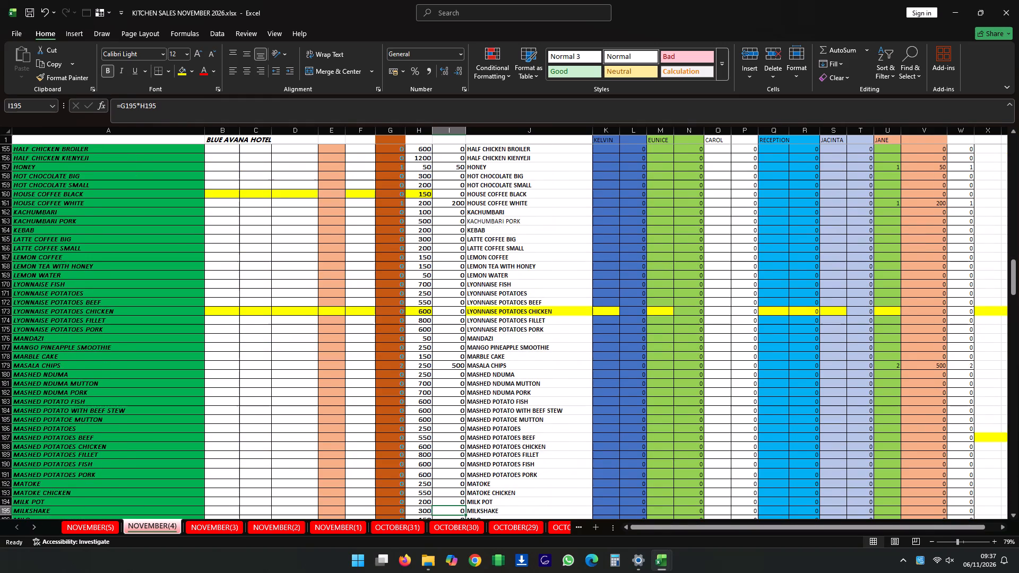
{"action": "key", "text": "Down"}
{"action": "key", "text": "Down"}
{"action": "key", "text": "Down"}
{"action": "key", "text": "Down"}
{"action": "key", "text": "Down"}
{"action": "key", "text": "Down"}
{"action": "key", "text": "Down"}
{"action": "key", "text": "Down"}
{"action": "key", "text": "Down"}
{"action": "key", "text": "Down"}
{"action": "key", "text": "Down"}
{"action": "key", "text": "Down"}
{"action": "key", "text": "Down"}
{"action": "key", "text": "Down"}
{"action": "key", "text": "Down"}
{"action": "key", "text": "Down"}
{"action": "key", "text": "Down"}
{"action": "key", "text": "Down"}
{"action": "key", "text": "Down"}
{"action": "key", "text": "Down"}
{"action": "key", "text": "Down"}
{"action": "key", "text": "Down"}
{"action": "key", "text": "Down"}
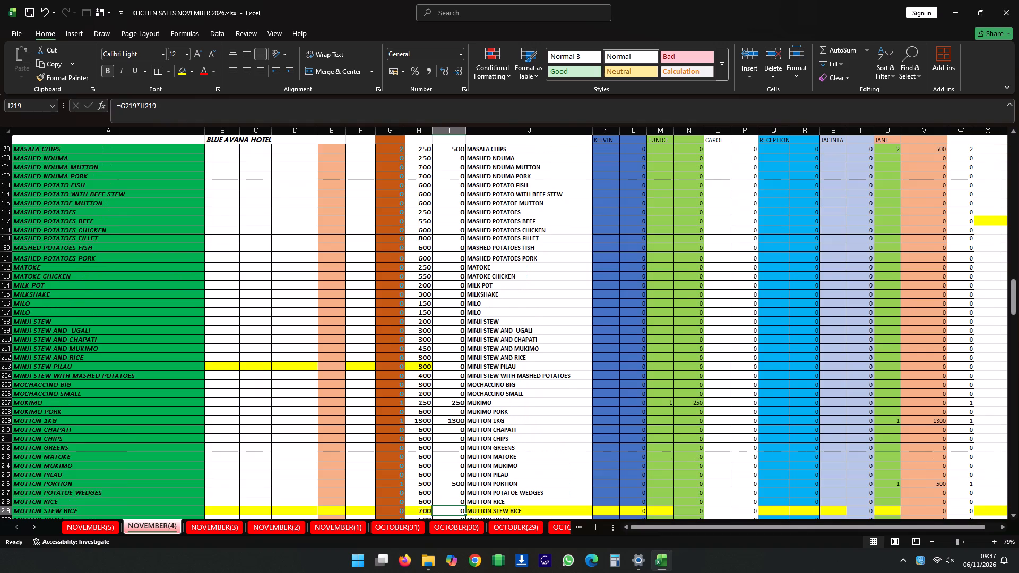
{"action": "key", "text": "Down"}
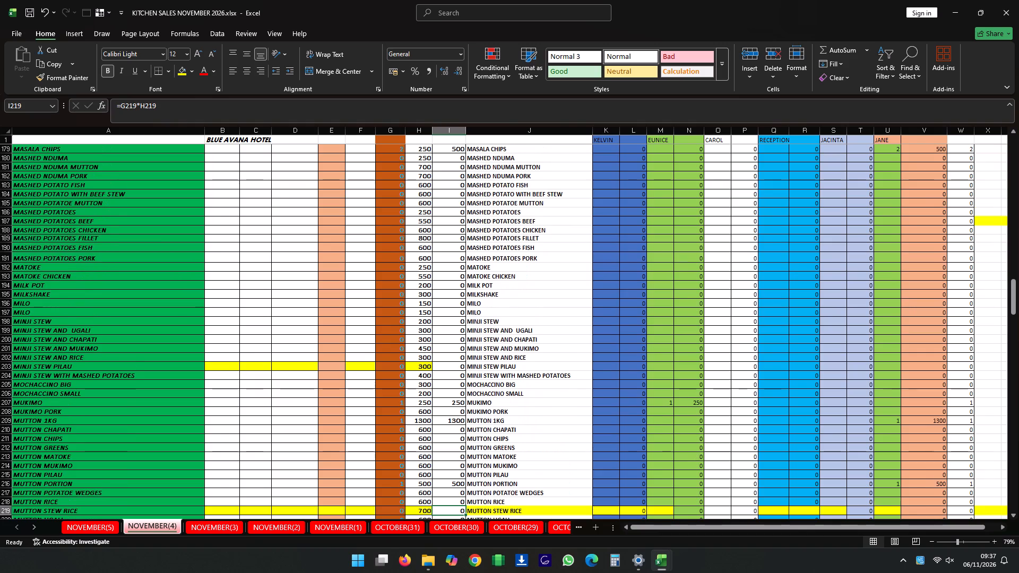
Examine the NOVEMBER(4) sales from MUTTON UGALI through the nduma, pilau and platter rows to PORK NA ROAST BANANA.
{"action": "key", "text": "Down"}
{"action": "key", "text": "Down"}
{"action": "key", "text": "Down"}
{"action": "key", "text": "Down"}
{"action": "key", "text": "Down"}
{"action": "key", "text": "Down"}
{"action": "key", "text": "Down"}
{"action": "key", "text": "Down"}
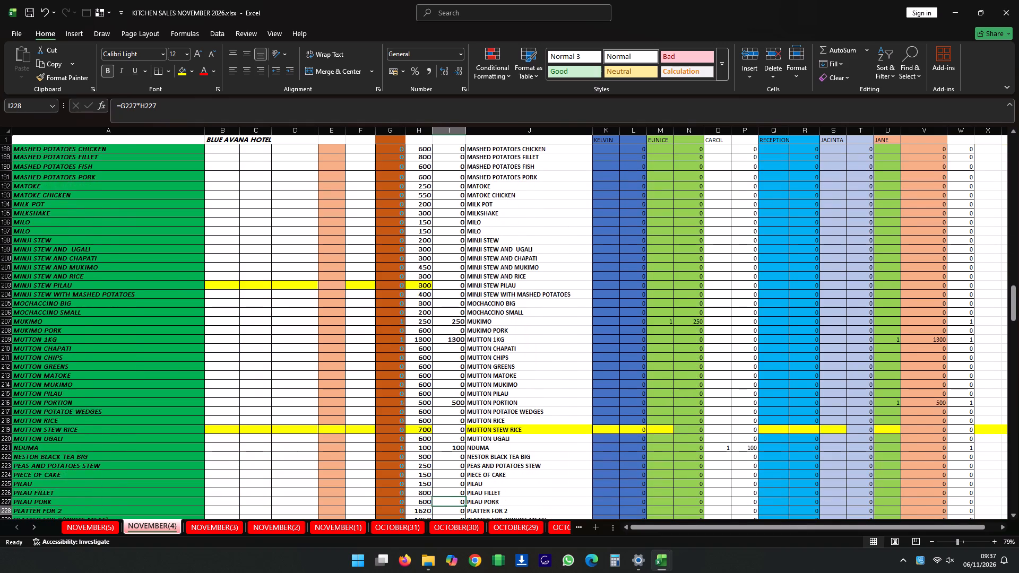
{"action": "key", "text": "Down"}
{"action": "key", "text": "Down"}
{"action": "key", "text": "Down"}
{"action": "key", "text": "Down"}
{"action": "key", "text": "Down"}
{"action": "key", "text": "Down"}
{"action": "key", "text": "Down"}
{"action": "key", "text": "Down"}
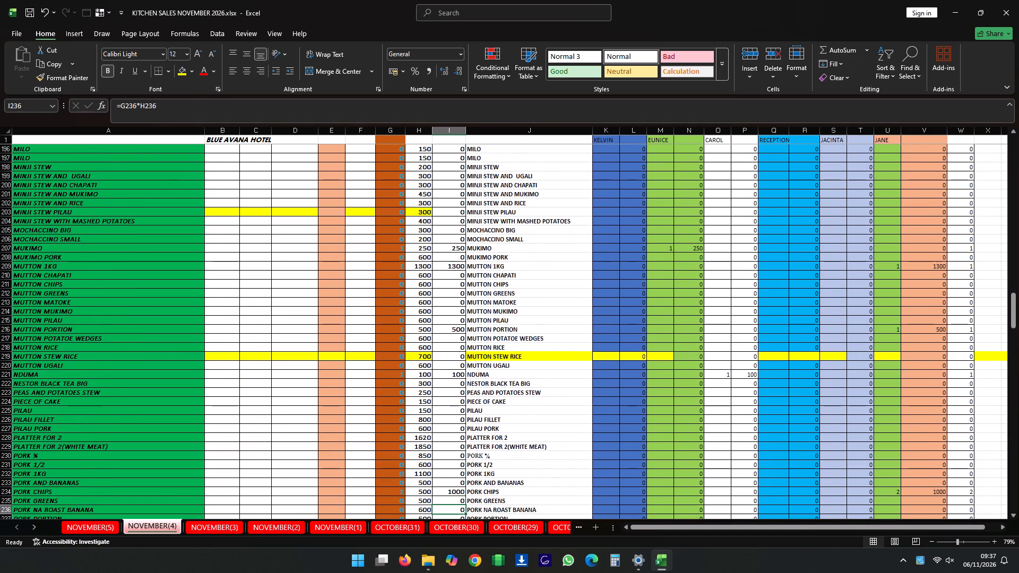
Examine the NOVEMBER(4) sales from PORK PORTION through the quarter chicken and rice beef rows to RICE FISH.
{"action": "key", "text": "Down"}
{"action": "key", "text": "Down"}
{"action": "key", "text": "Down"}
{"action": "key", "text": "Down"}
{"action": "key", "text": "Down"}
{"action": "key", "text": "Down"}
{"action": "key", "text": "Down"}
{"action": "key", "text": "Down"}
{"action": "key", "text": "Down"}
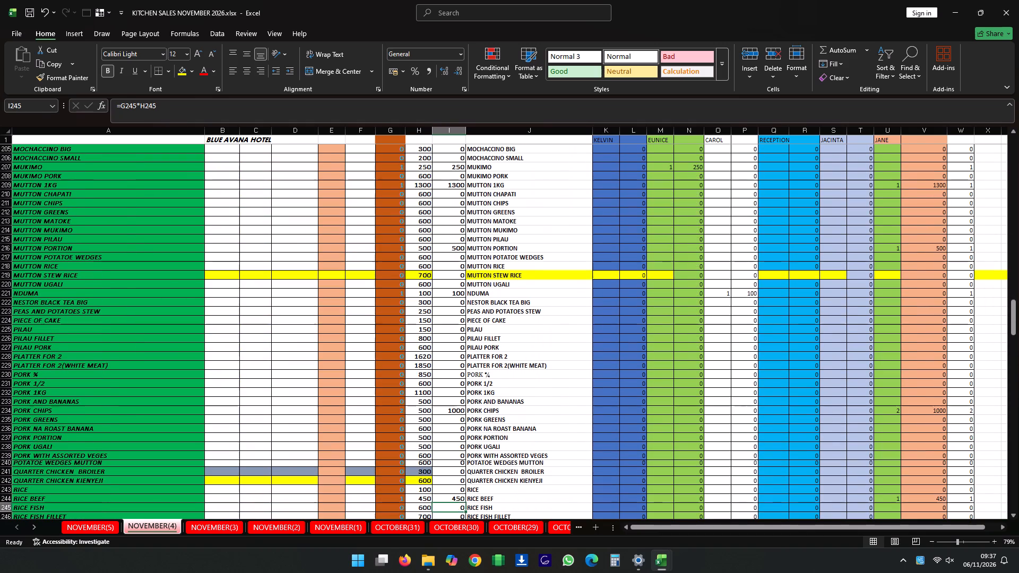
{"action": "key", "text": "Up"}
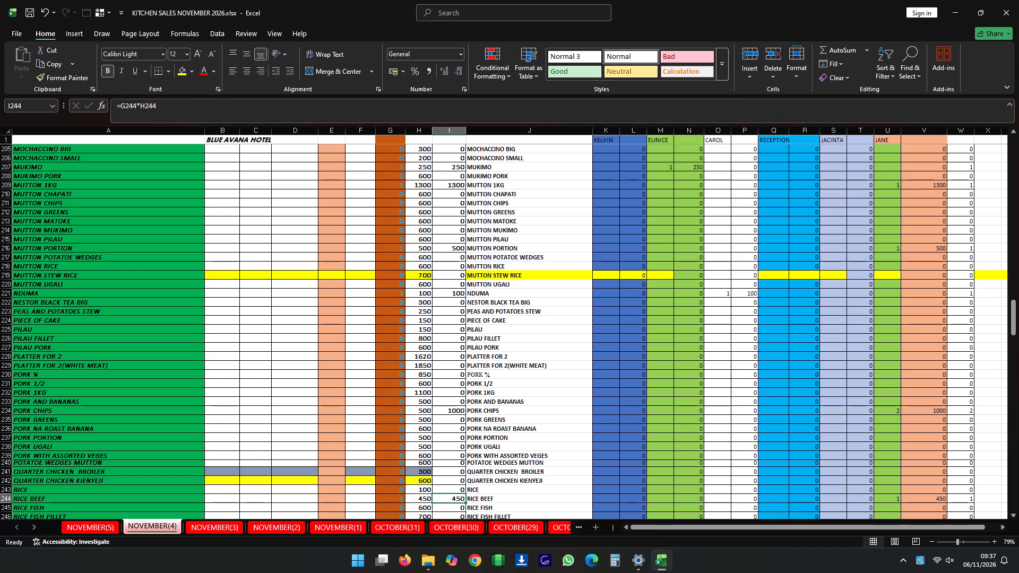
{"action": "key", "text": "Down"}
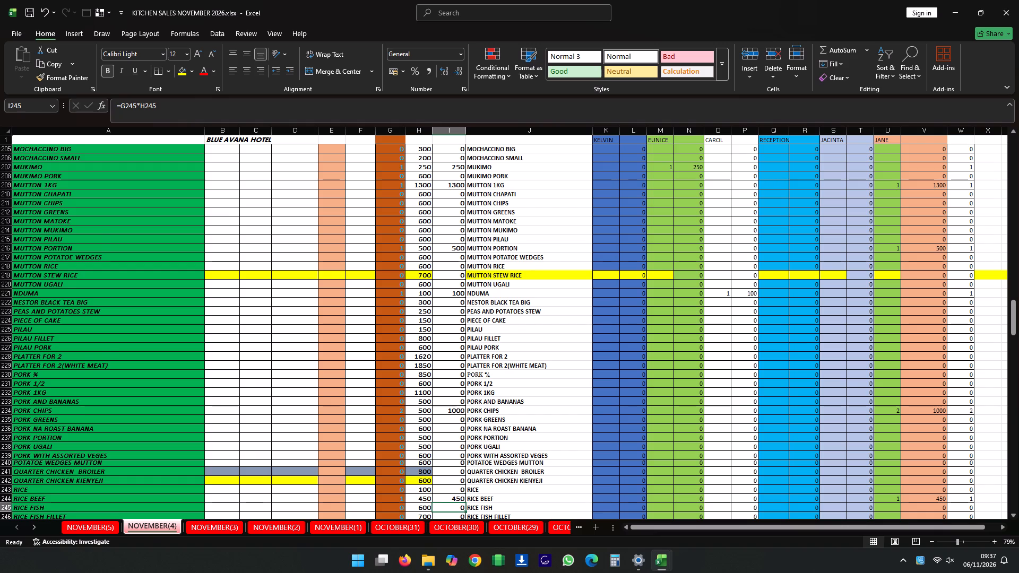
Examine the NOVEMBER(4) sales from RICE FISH FILLET through the roast potatoes and saute potatoes rows to SAUTEE POTATO BEEF.
{"action": "key", "text": "Down"}
{"action": "key", "text": "Down"}
{"action": "key", "text": "Down"}
{"action": "key", "text": "Down"}
{"action": "key", "text": "Down"}
{"action": "key", "text": "Down"}
{"action": "key", "text": "Down"}
{"action": "key", "text": "Down"}
{"action": "key", "text": "Down"}
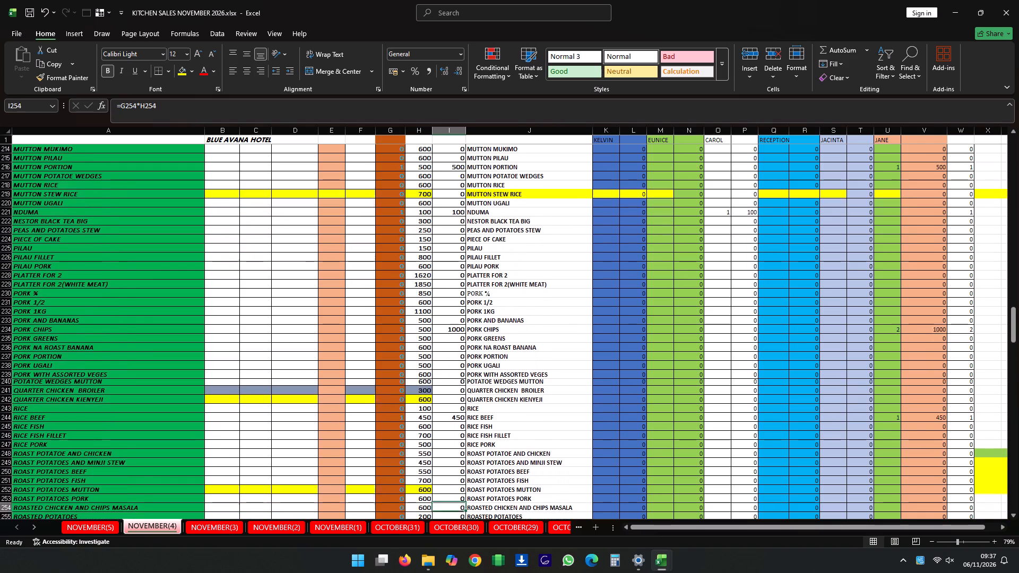
{"action": "key", "text": "Down"}
{"action": "key", "text": "Down"}
{"action": "key", "text": "Down"}
{"action": "key", "text": "Down"}
{"action": "key", "text": "Down"}
{"action": "key", "text": "Down"}
{"action": "key", "text": "Down"}
{"action": "key", "text": "Down"}
{"action": "key", "text": "Down"}
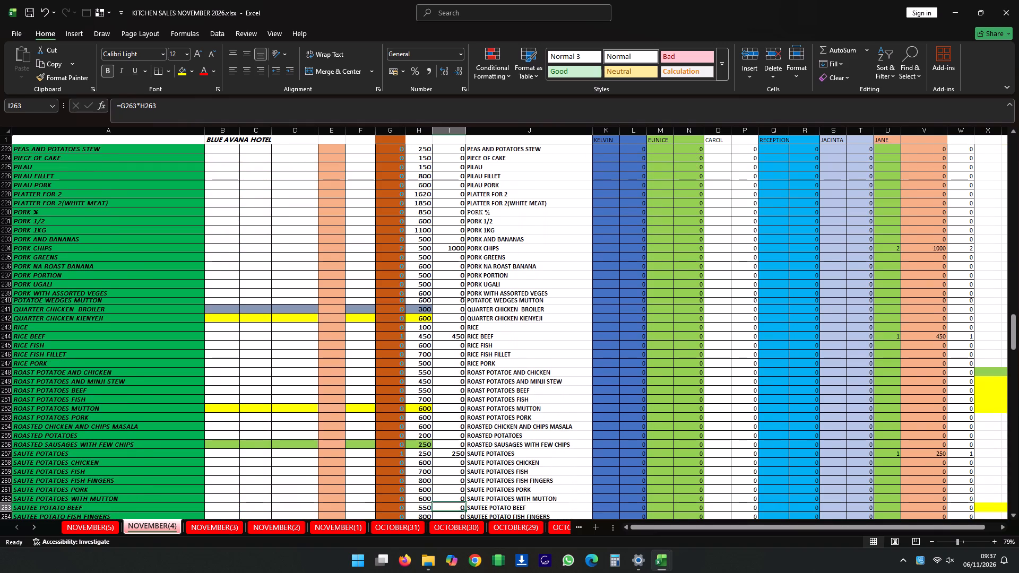
Examine the NOVEMBER(4) sales from SAUTEE POTATO FISH FINGERS through the special drinks, steamed rice and tumbukiza rows to UGALI BEEF.
{"action": "key", "text": "Down"}
{"action": "key", "text": "Down"}
{"action": "key", "text": "Down"}
{"action": "key", "text": "Down"}
{"action": "key", "text": "Down"}
{"action": "key", "text": "Down"}
{"action": "key", "text": "Down"}
{"action": "key", "text": "Down"}
{"action": "key", "text": "Down"}
{"action": "key", "text": "Down"}
{"action": "key", "text": "Down"}
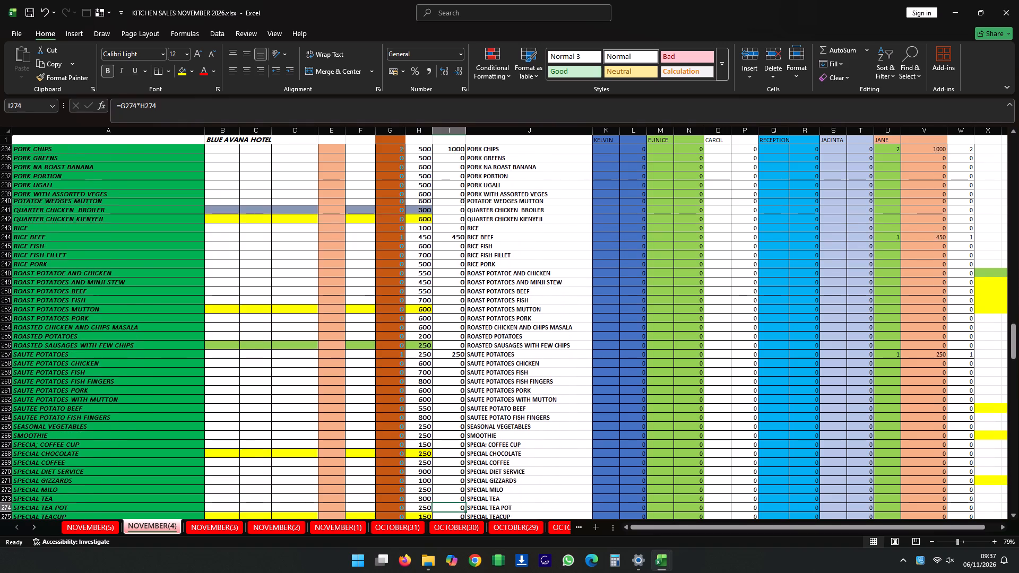
{"action": "key", "text": "Down"}
{"action": "key", "text": "Down"}
{"action": "key", "text": "Down"}
{"action": "key", "text": "Down"}
{"action": "key", "text": "Down"}
{"action": "key", "text": "Down"}
{"action": "key", "text": "Down"}
{"action": "key", "text": "Down"}
{"action": "key", "text": "Down"}
{"action": "key", "text": "Down"}
{"action": "key", "text": "Down"}
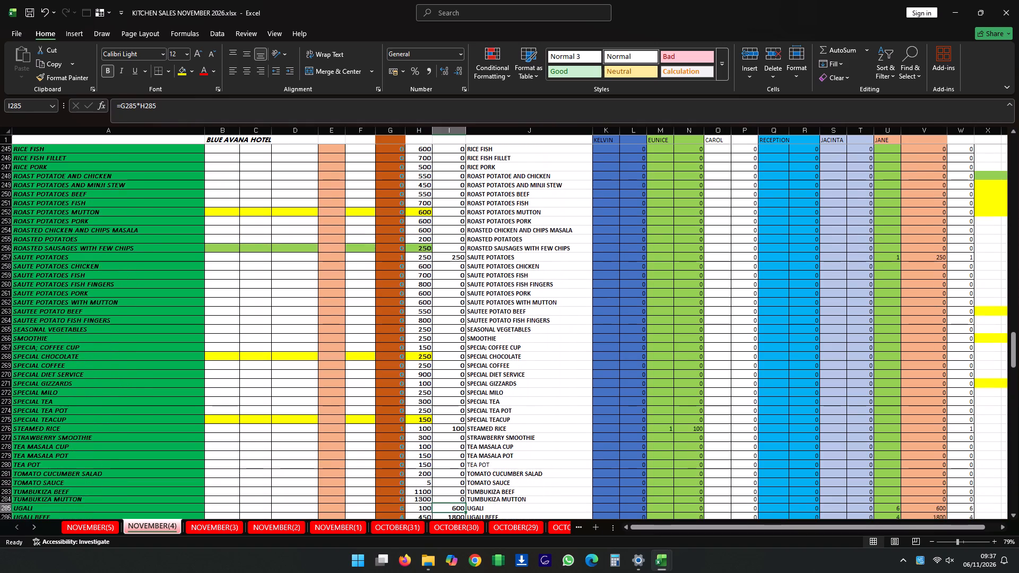
{"action": "key", "text": "Down"}
{"action": "key", "text": "Down"}
{"action": "key", "text": "Up"}
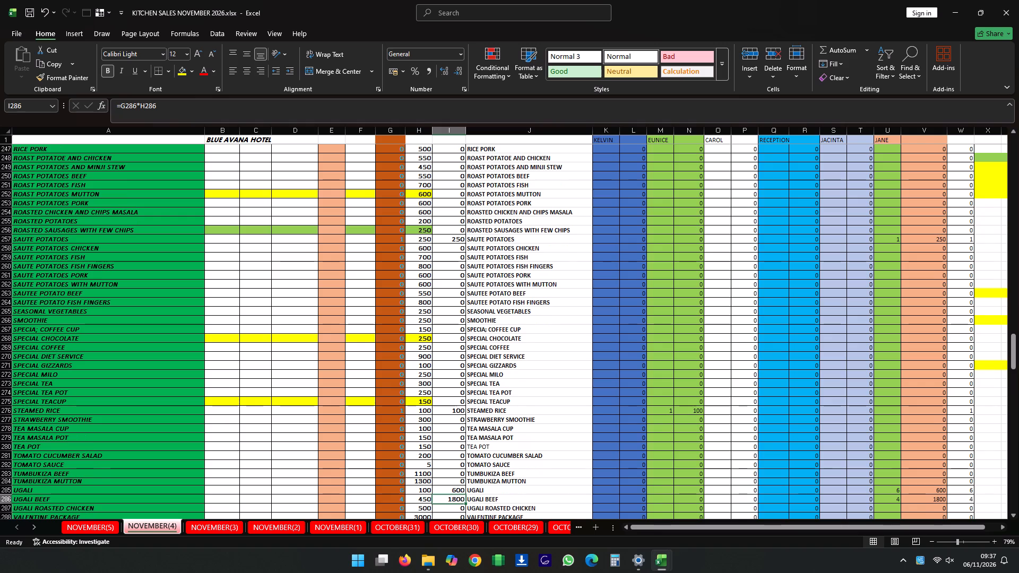
Examine the NOVEMBER(4) sales from UGALI ROASTED CHICKEN through the vegetable rice rows to WEDGE POTATOES CHICKEN.
{"action": "key", "text": "Down"}
{"action": "key", "text": "Down"}
{"action": "key", "text": "Down"}
{"action": "key", "text": "Down"}
{"action": "key", "text": "Down"}
{"action": "key", "text": "Down"}
{"action": "key", "text": "Down"}
{"action": "key", "text": "Down"}
{"action": "key", "text": "Down"}
{"action": "key", "text": "Down"}
{"action": "key", "text": "Down"}
{"action": "key", "text": "Down"}
{"action": "key", "text": "Down"}
{"action": "key", "text": "Down"}
{"action": "key", "text": "Down"}
{"action": "key", "text": "Down"}
{"action": "key", "text": "Down"}
{"action": "key", "text": "Down"}
{"action": "key", "text": "Down"}
{"action": "key", "text": "Down"}
{"action": "key", "text": "Down"}
{"action": "key", "text": "Down"}
{"action": "key", "text": "Down"}
{"action": "key", "text": "Down"}
{"action": "key", "text": "Down"}
{"action": "key", "text": "Down"}
{"action": "key", "text": "Down"}
{"action": "key", "text": "Down"}
{"action": "key", "text": "Down"}
{"action": "key", "text": "Down"}
{"action": "key", "text": "Down"}
{"action": "key", "text": "Down"}
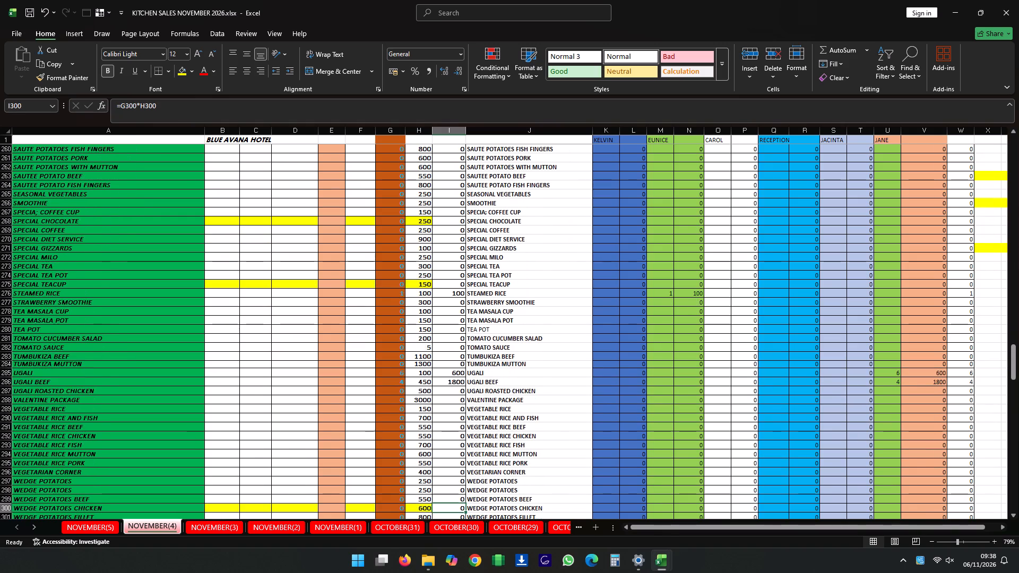
Examine the NOVEMBER(4) sales from WEDGE POTATOES FILLET through the white coffee, breakfast, Maryland chicken and egg rows to the TOTAL row.
{"action": "key", "text": "Down"}
{"action": "key", "text": "Down"}
{"action": "key", "text": "Down"}
{"action": "key", "text": "Down"}
{"action": "key", "text": "Down"}
{"action": "key", "text": "Down"}
{"action": "key", "text": "Down"}
{"action": "key", "text": "Down"}
{"action": "key", "text": "Down"}
{"action": "key", "text": "Down"}
{"action": "key", "text": "Down"}
{"action": "key", "text": "Down"}
{"action": "key", "text": "Down"}
{"action": "key", "text": "Down"}
{"action": "key", "text": "Down"}
{"action": "key", "text": "Down"}
{"action": "key", "text": "Down"}
{"action": "key", "text": "Down"}
{"action": "key", "text": "Down"}
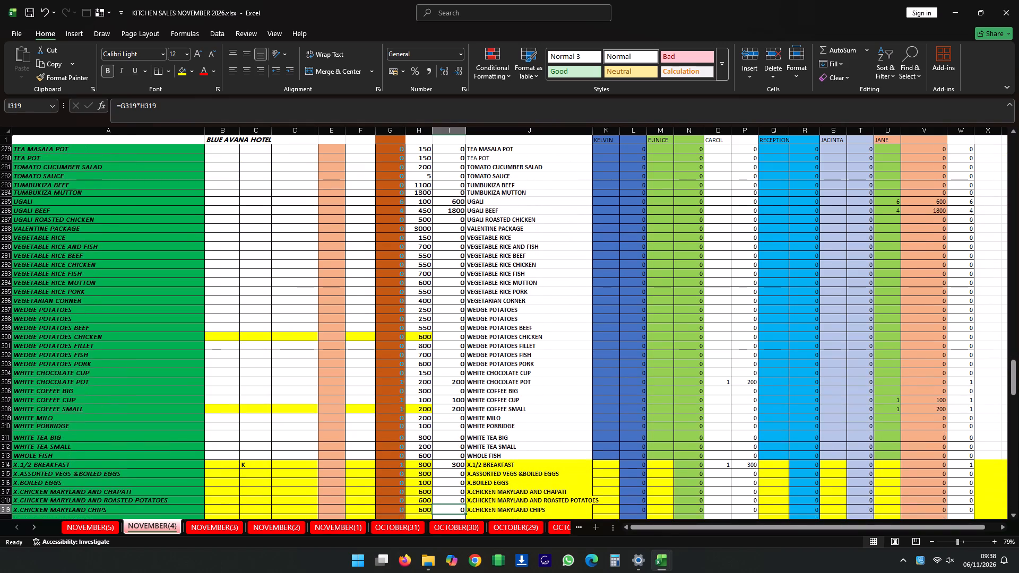
{"action": "key", "text": "Down"}
{"action": "key", "text": "Down"}
{"action": "key", "text": "Down"}
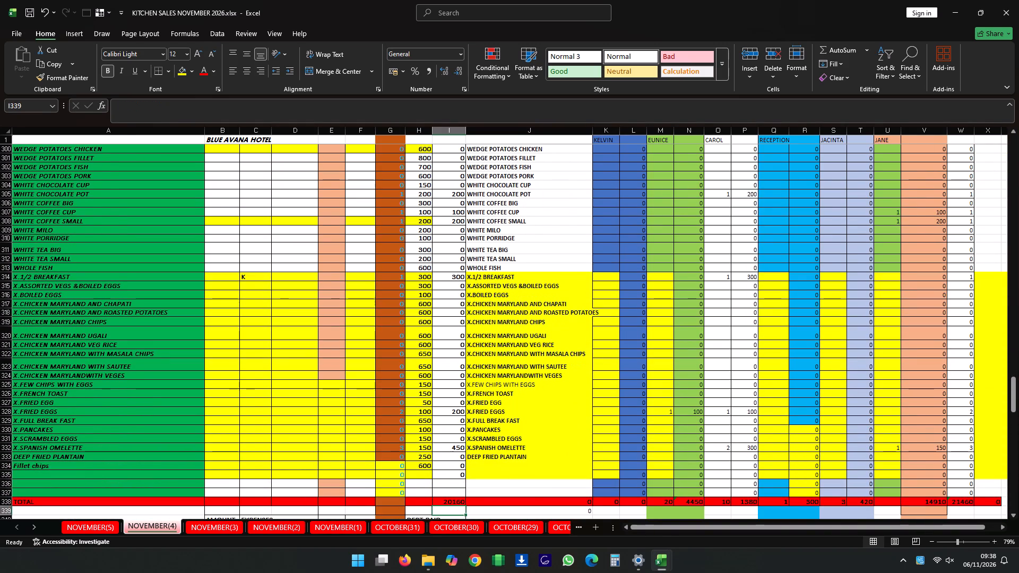
{"action": "key", "text": "Down"}
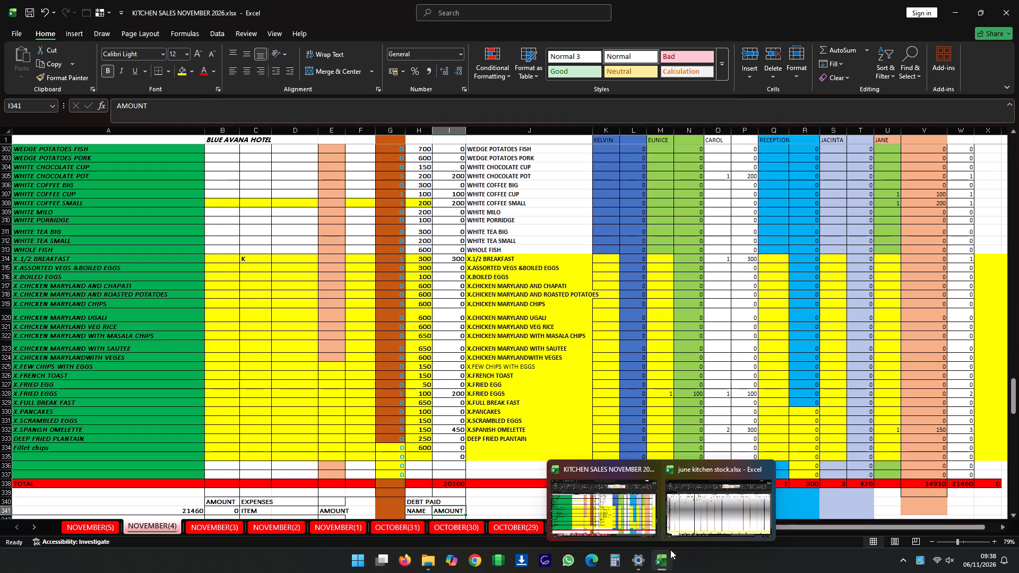
Switch to june kitchen stock and enter 60 as the beef ISSUED quantity in the 05-Oct row of OCTOBER 2026 (3).
{"action": "left_click", "coordinate": [700, 526]}
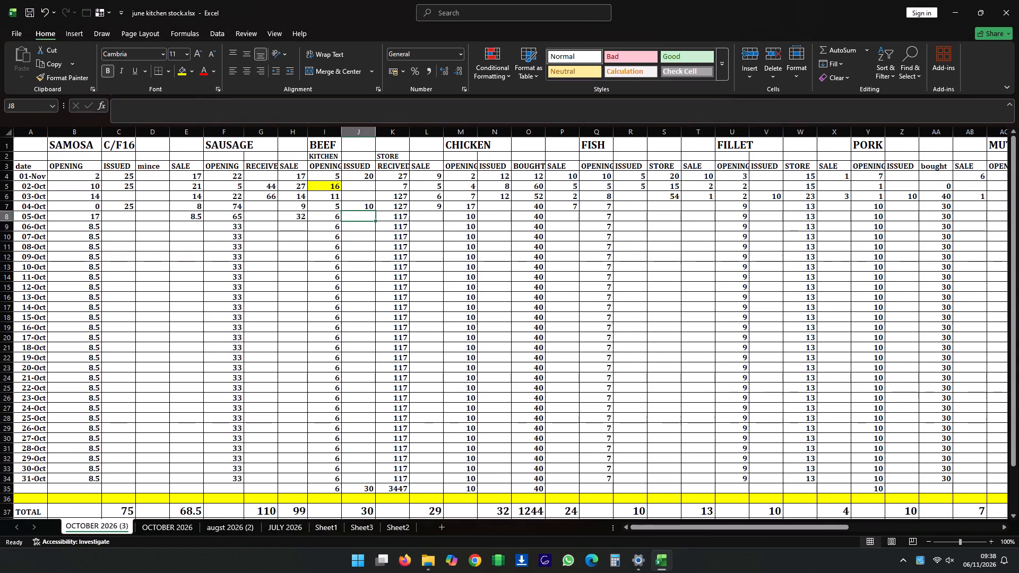
{"action": "left_click", "coordinate": [440, 206]}
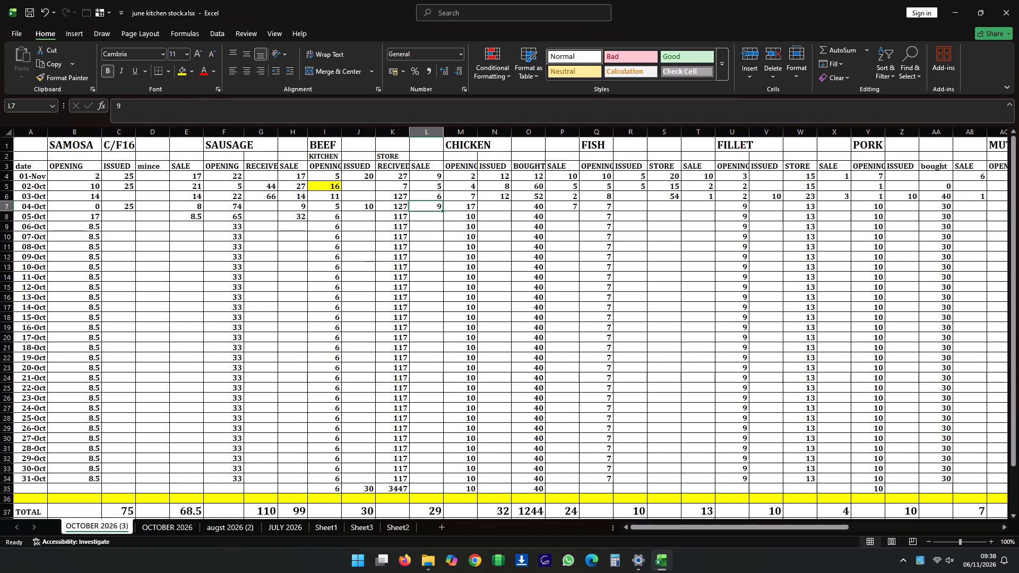
{"action": "left_click", "coordinate": [368, 214]}
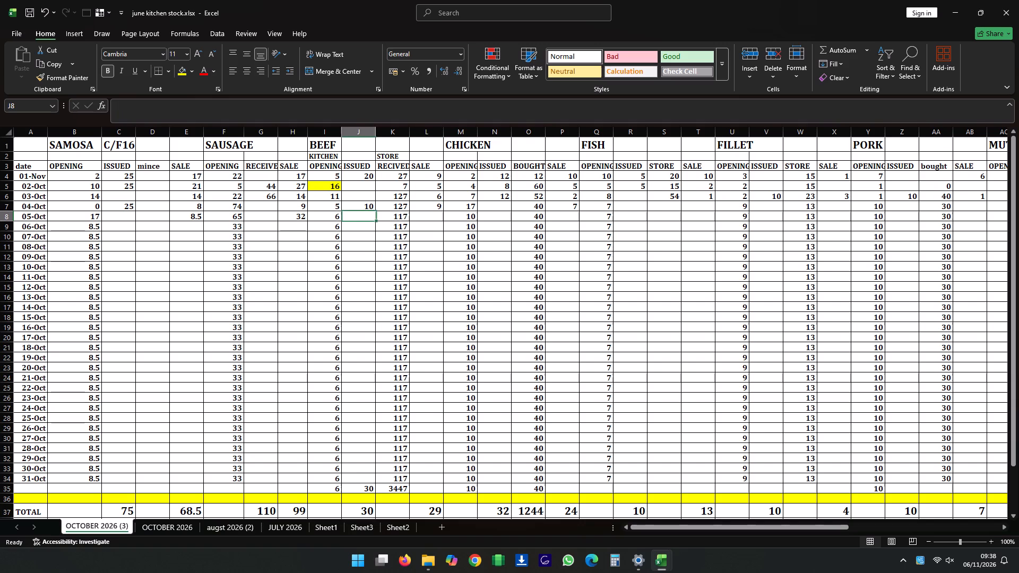
{"action": "type", "text": "66"}
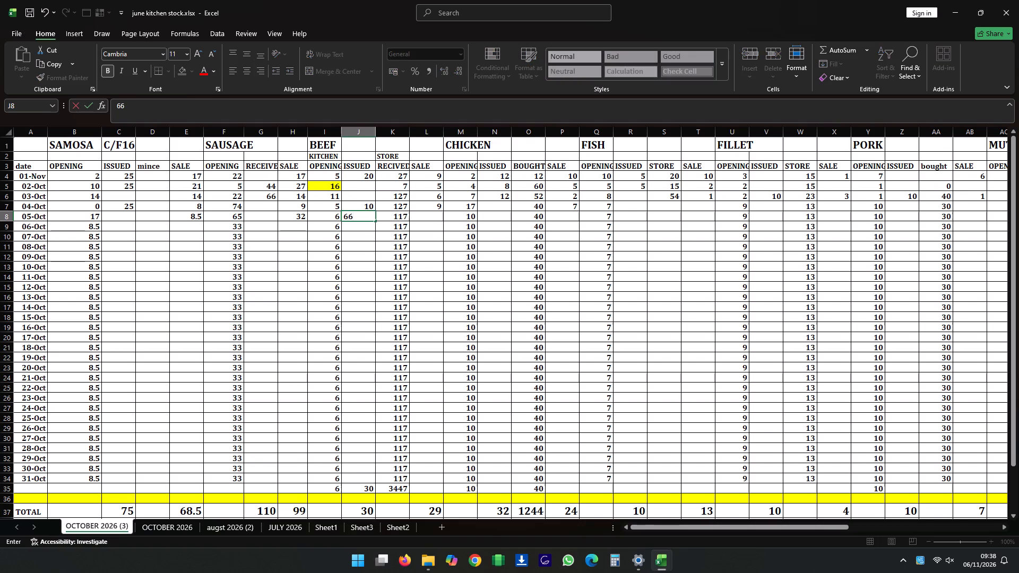
{"action": "key", "text": "BackSpace"}
{"action": "key", "text": "0"}
{"action": "key", "text": "Down"}
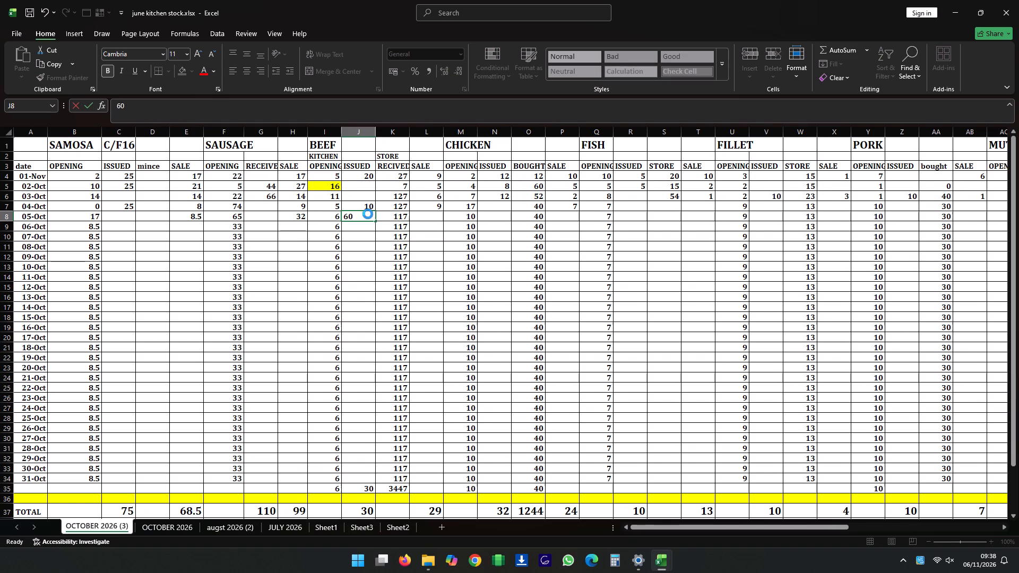
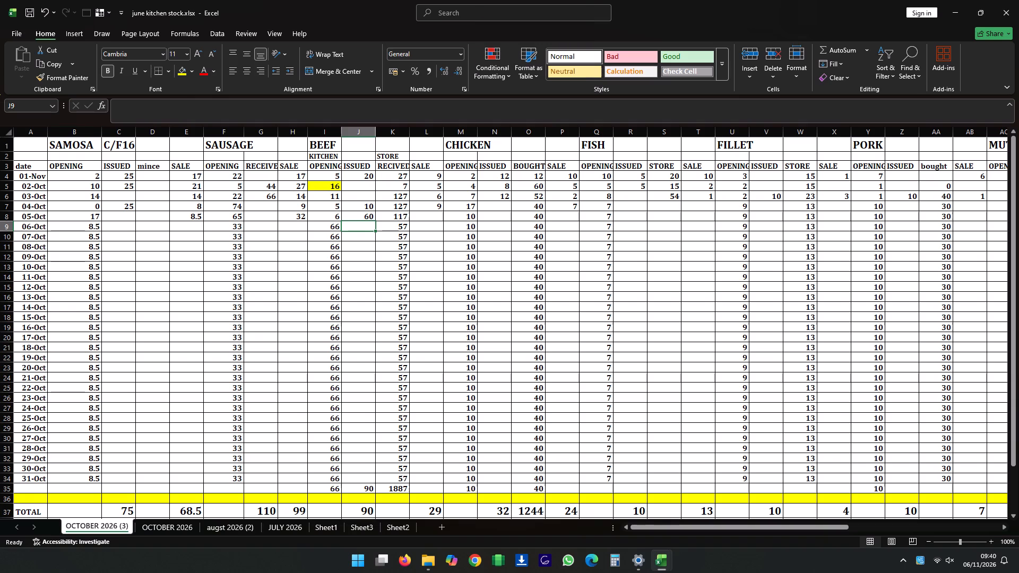
Enter 54 as the beef SALE quantity in the 05-Oct row of OCTOBER 2026 (3).
{"action": "left_click", "coordinate": [422, 212]}
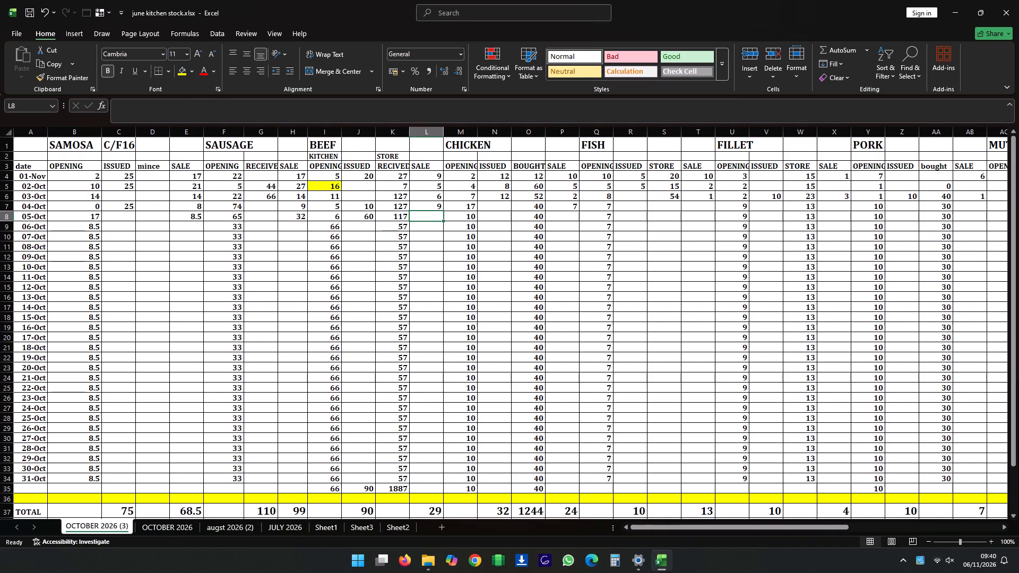
{"action": "type", "text": "54"}
{"action": "key", "text": "Down"}
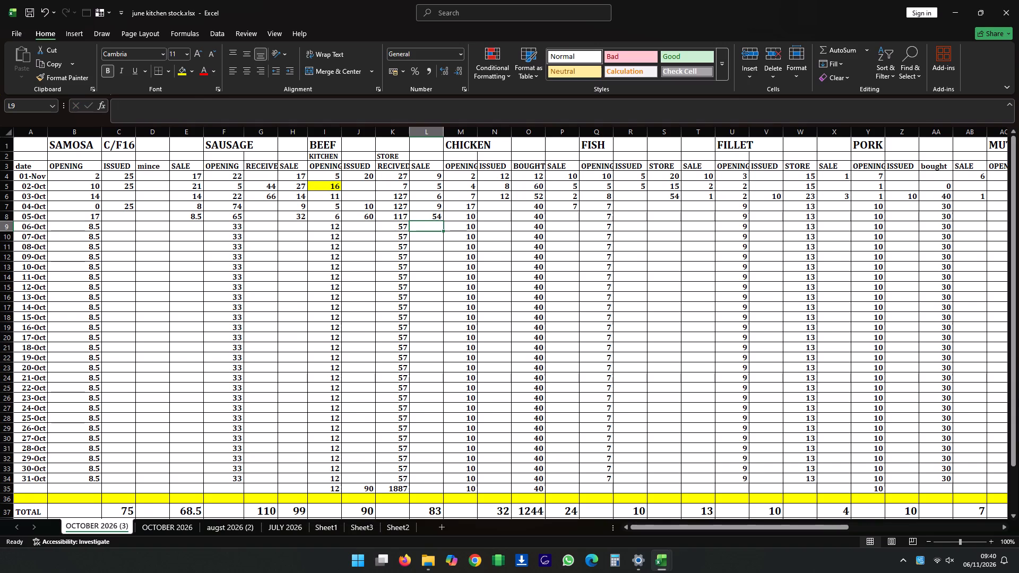
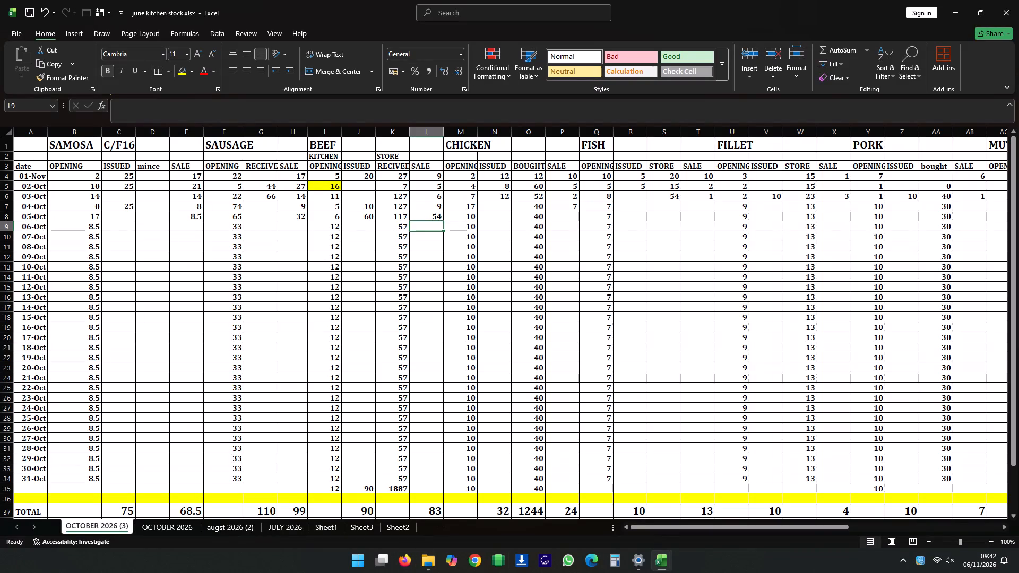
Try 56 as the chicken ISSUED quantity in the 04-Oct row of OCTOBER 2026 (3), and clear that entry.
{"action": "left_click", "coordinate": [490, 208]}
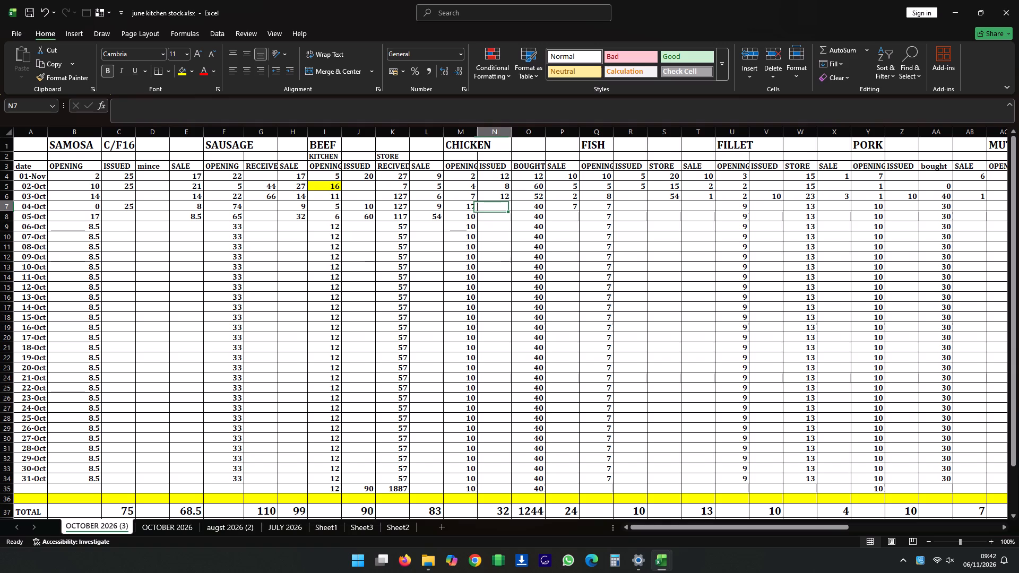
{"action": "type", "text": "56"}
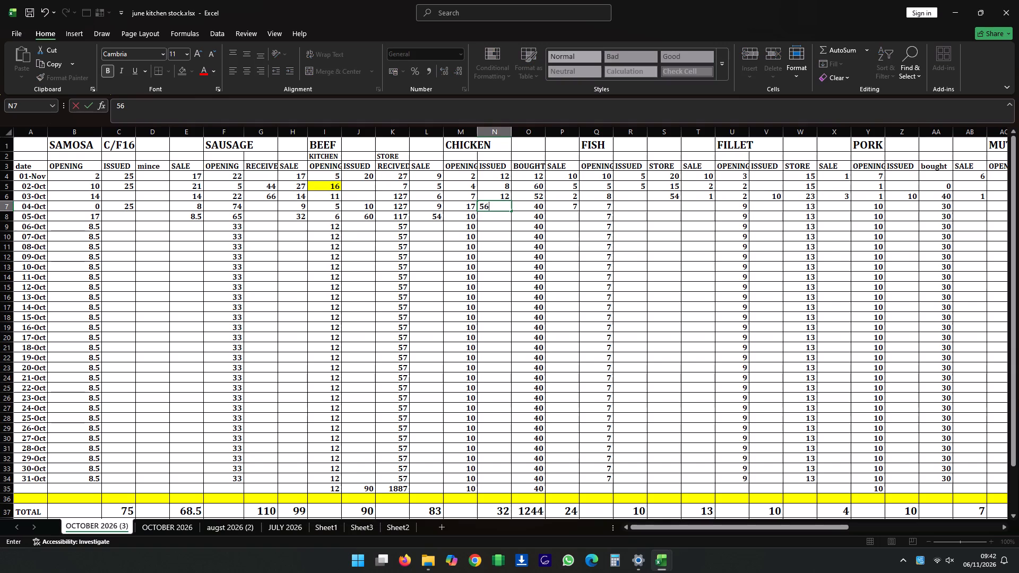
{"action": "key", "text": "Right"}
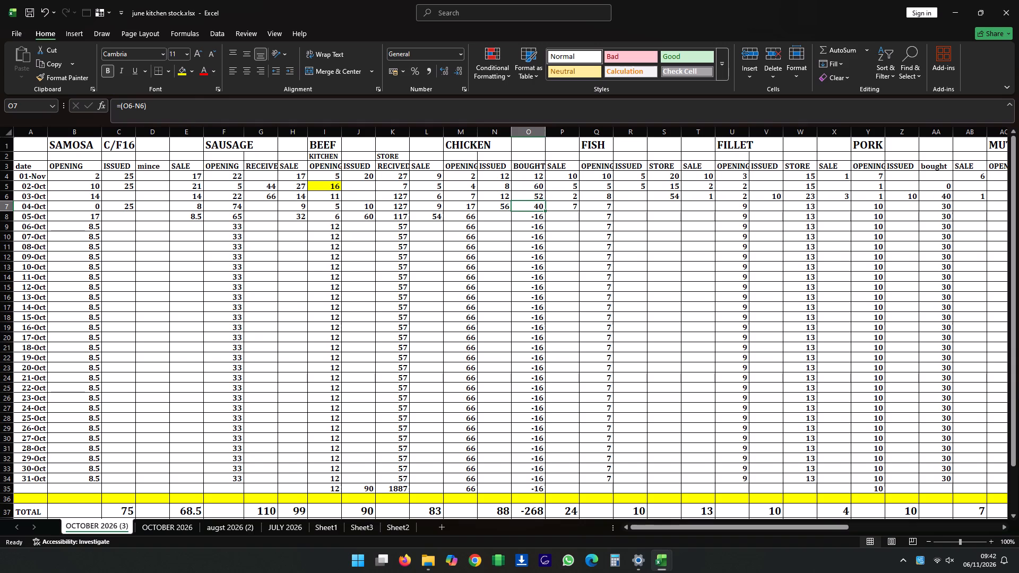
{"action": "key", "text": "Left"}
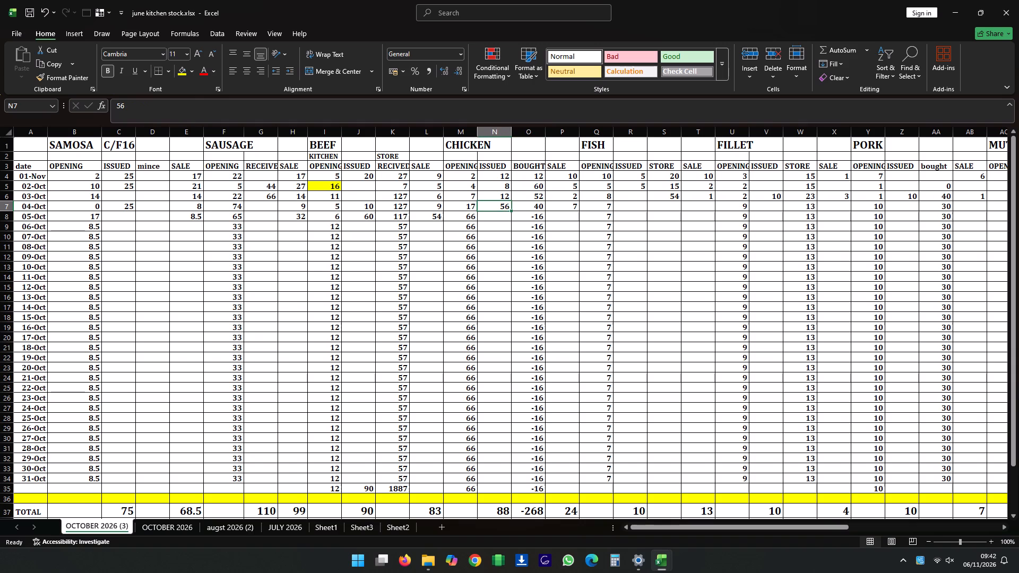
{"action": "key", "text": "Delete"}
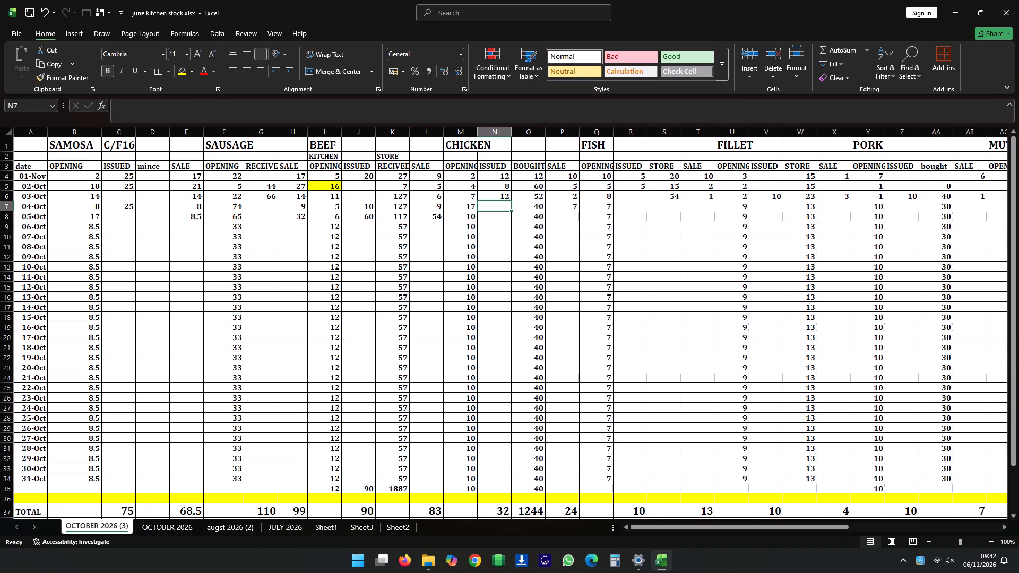
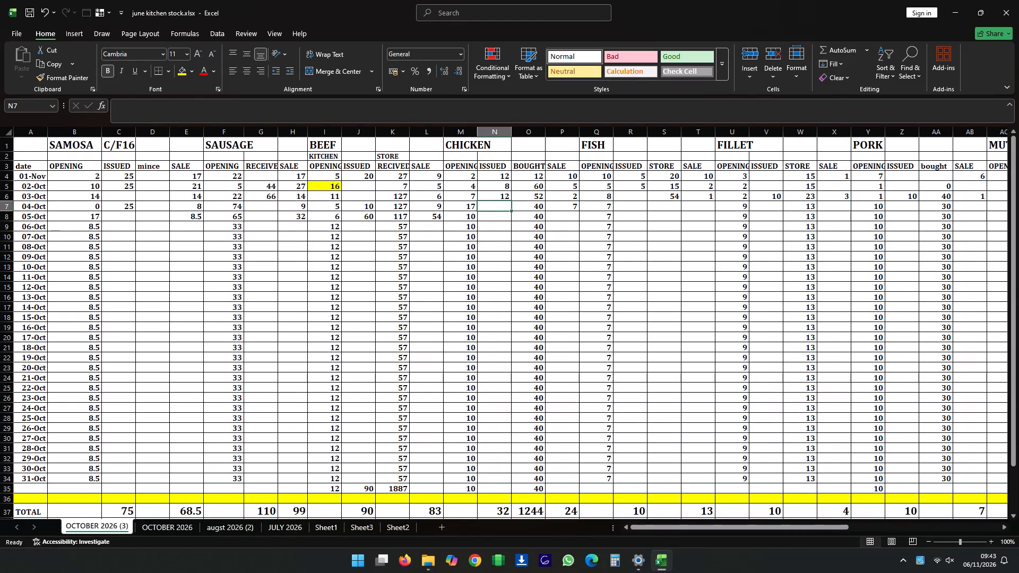
Set the chicken BOUGHT quantity in the 04-Oct row to 140.
{"action": "left_click", "coordinate": [530, 209]}
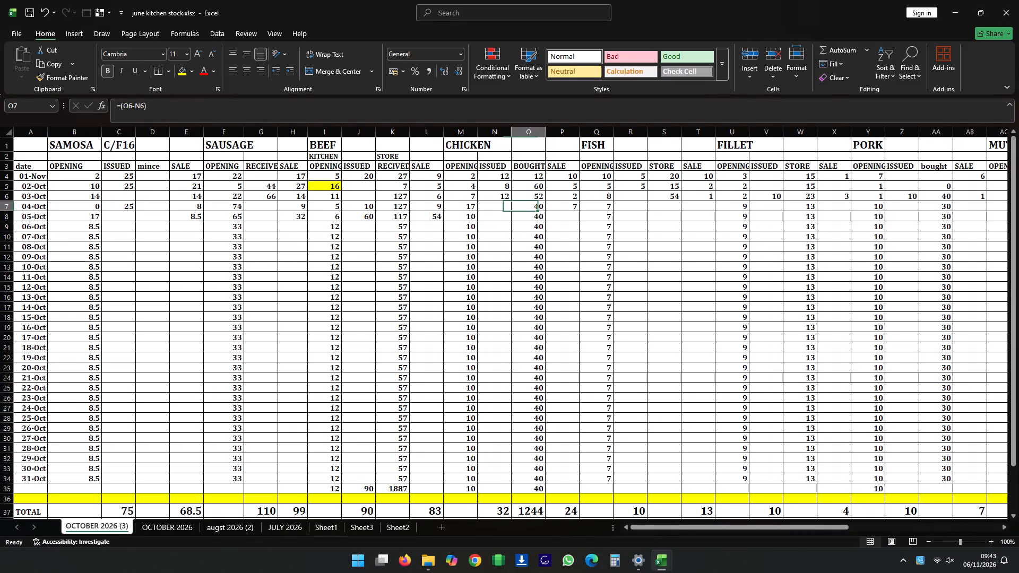
{"action": "type", "text": "140"}
{"action": "key", "text": "Down"}
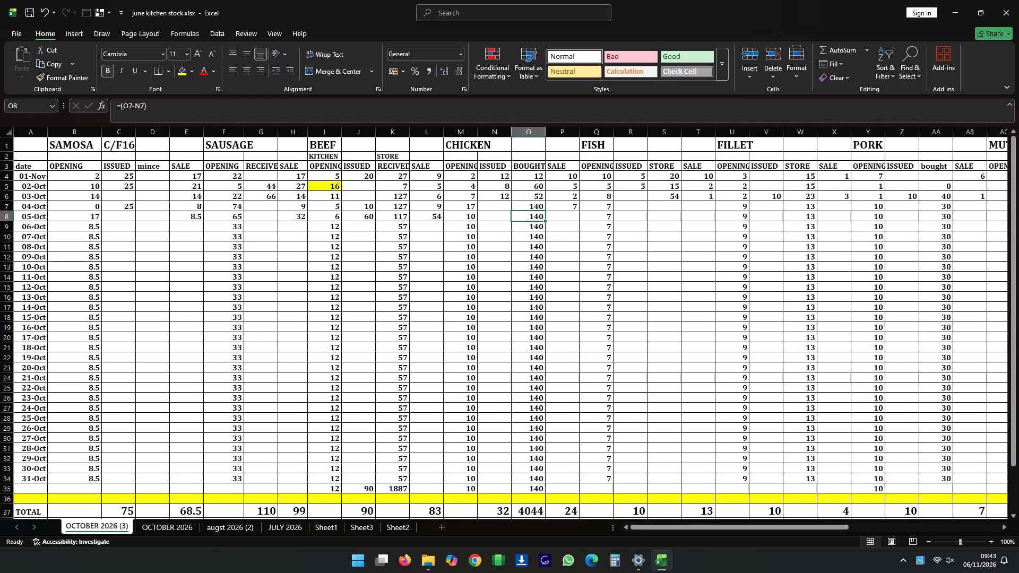
Enter 56 as both the chicken ISSUED and chicken SALE quantities in the 05-Oct row.
{"action": "left_click", "coordinate": [494, 215]}
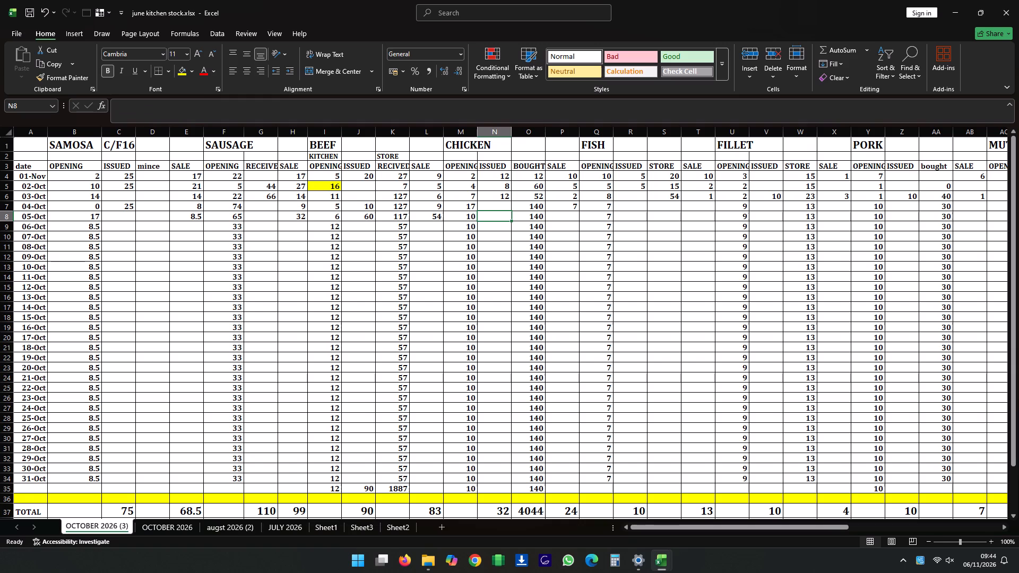
{"action": "type", "text": "56"}
{"action": "key", "text": "Right"}
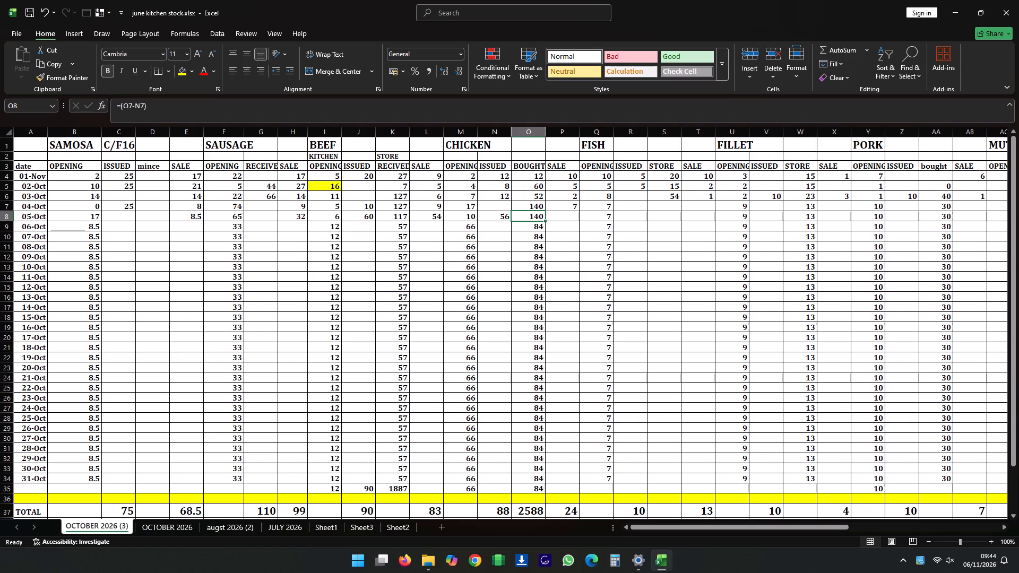
{"action": "key", "text": "Right"}
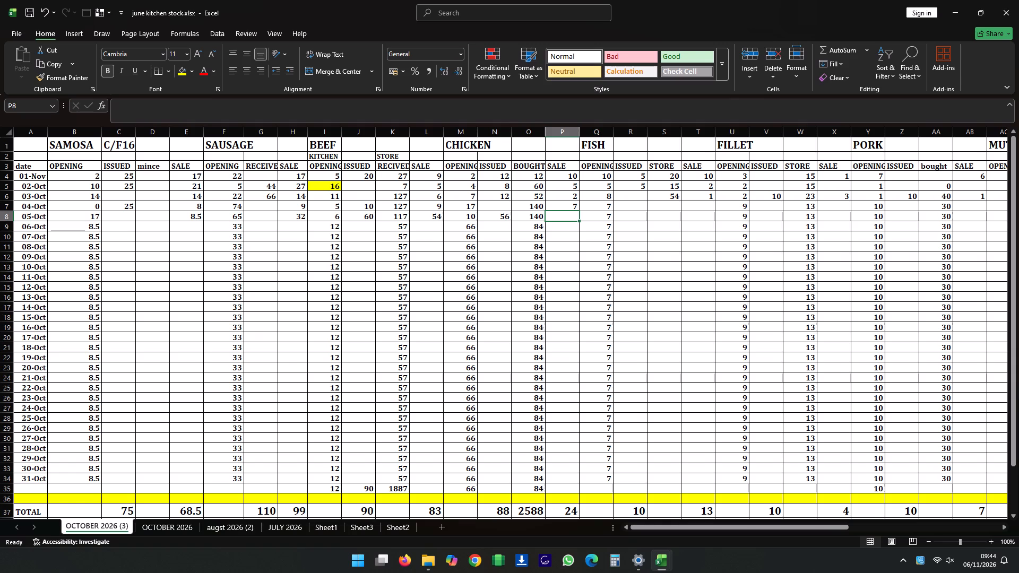
{"action": "type", "text": "56"}
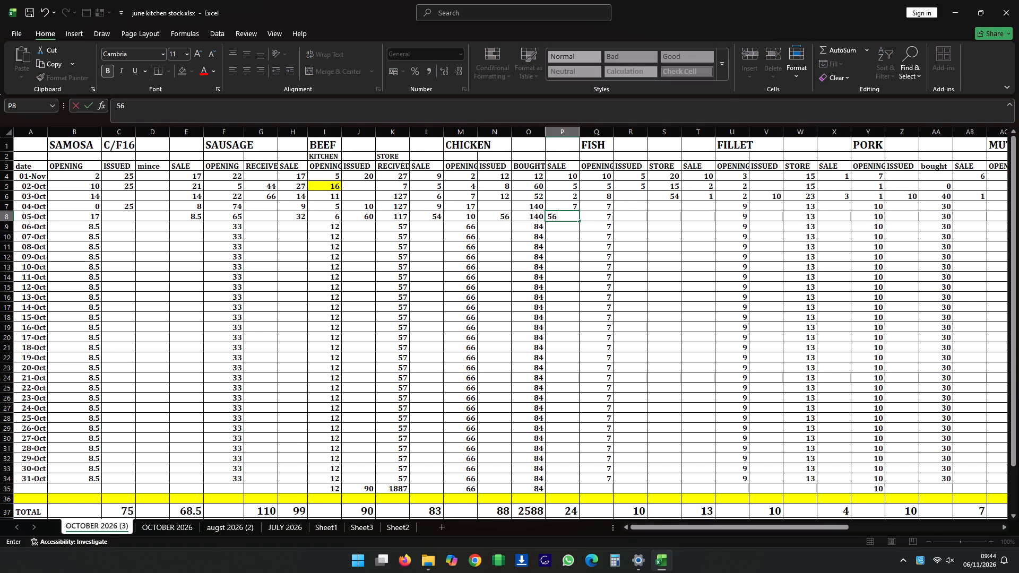
{"action": "key", "text": "Down"}
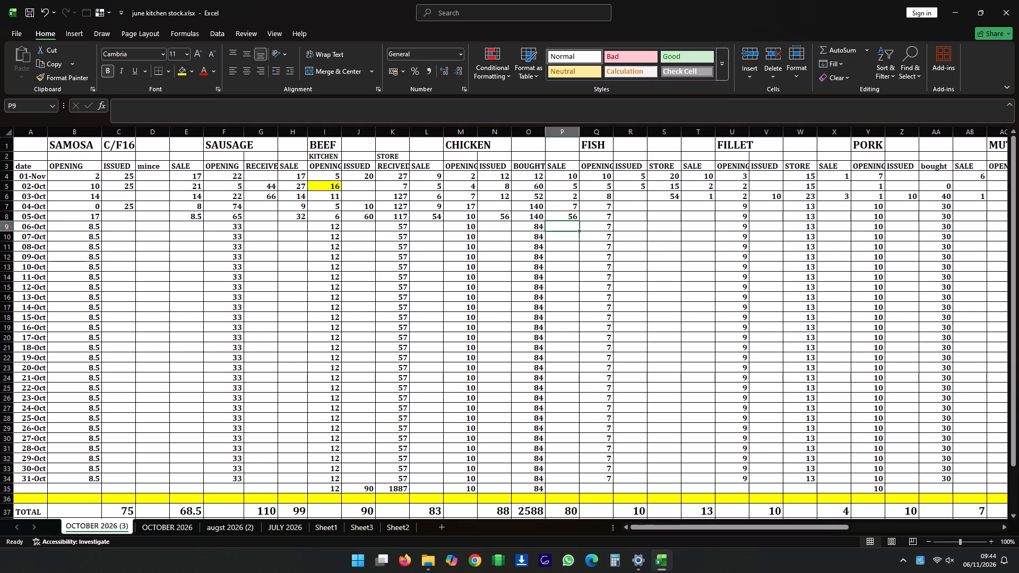
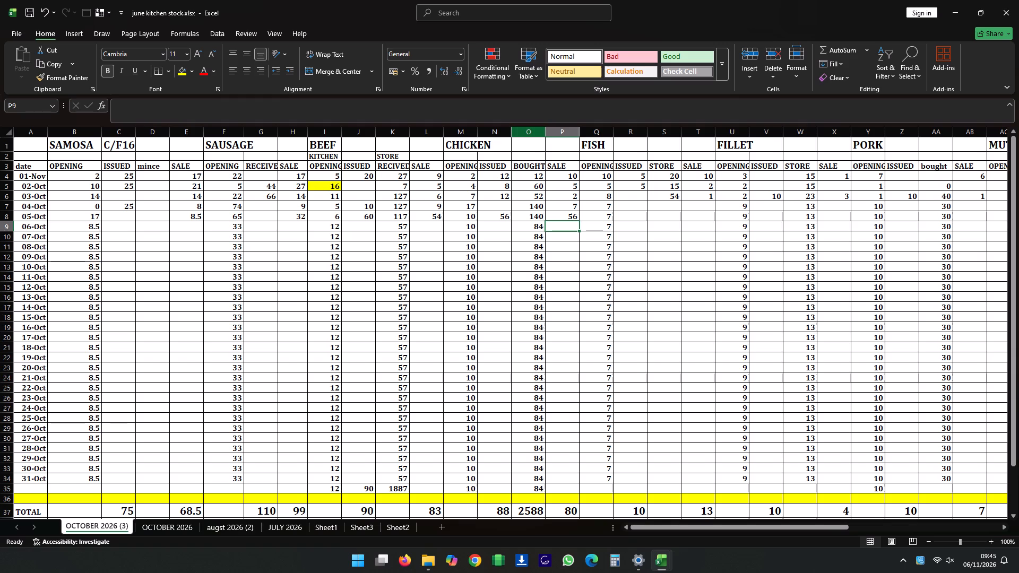
Enter the fish SALE quantities as 3 in the 04-Oct row and 1 in the 05-Oct row.
{"action": "left_click", "coordinate": [675, 205]}
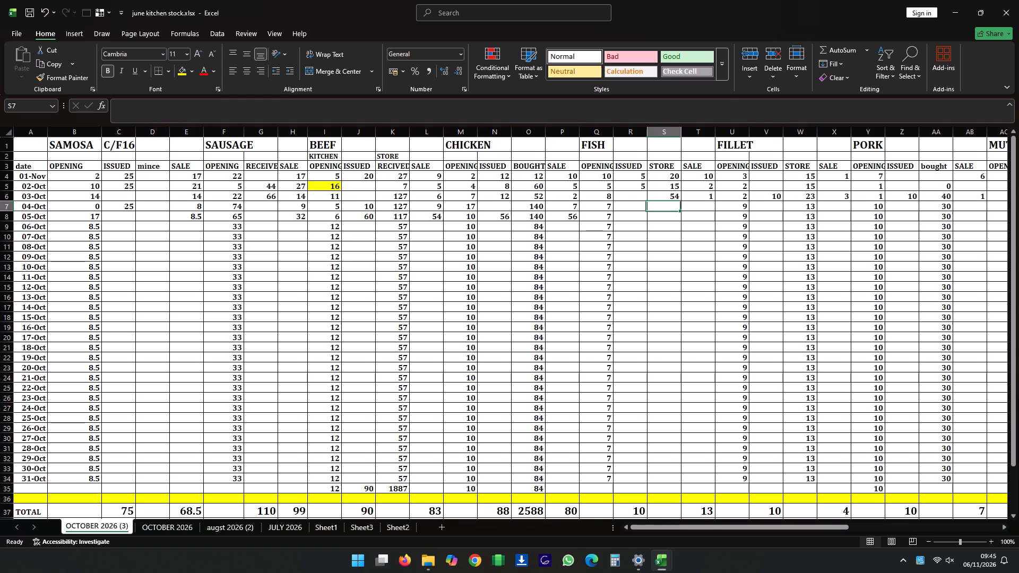
{"action": "left_click", "coordinate": [704, 206]}
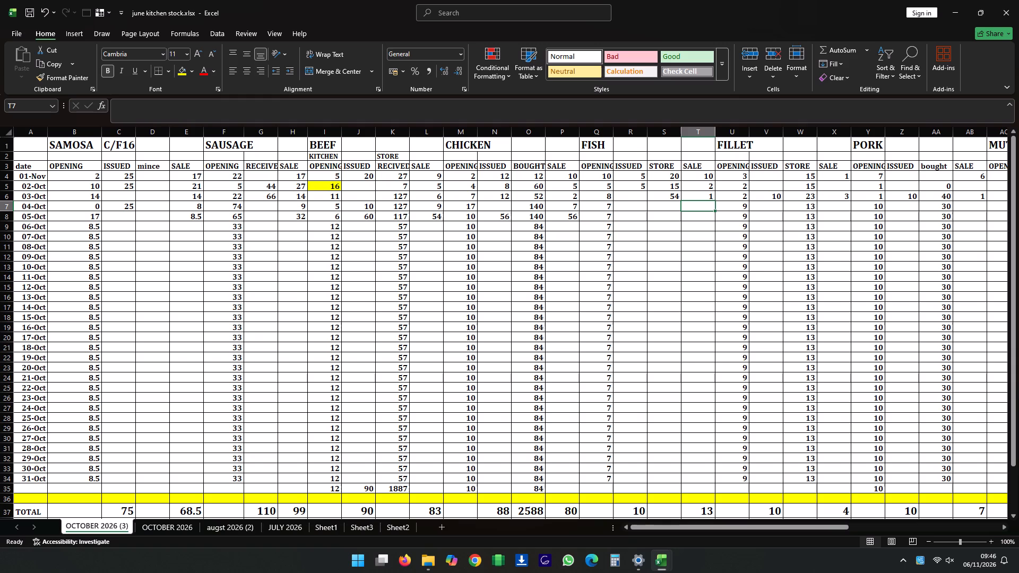
{"action": "key", "text": "3"}
{"action": "key", "text": "Down"}
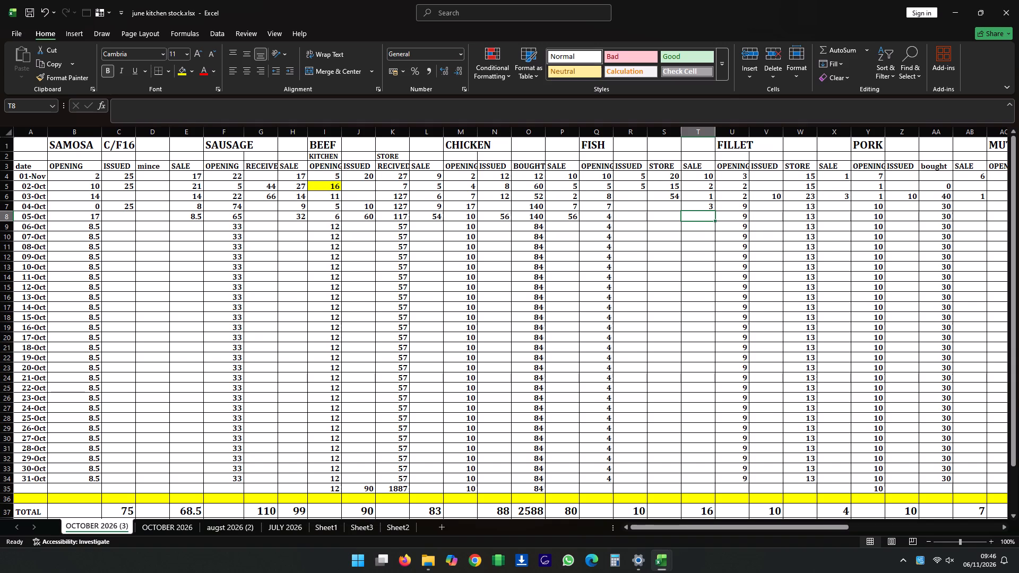
{"action": "key", "text": "1"}
{"action": "key", "text": "Down"}
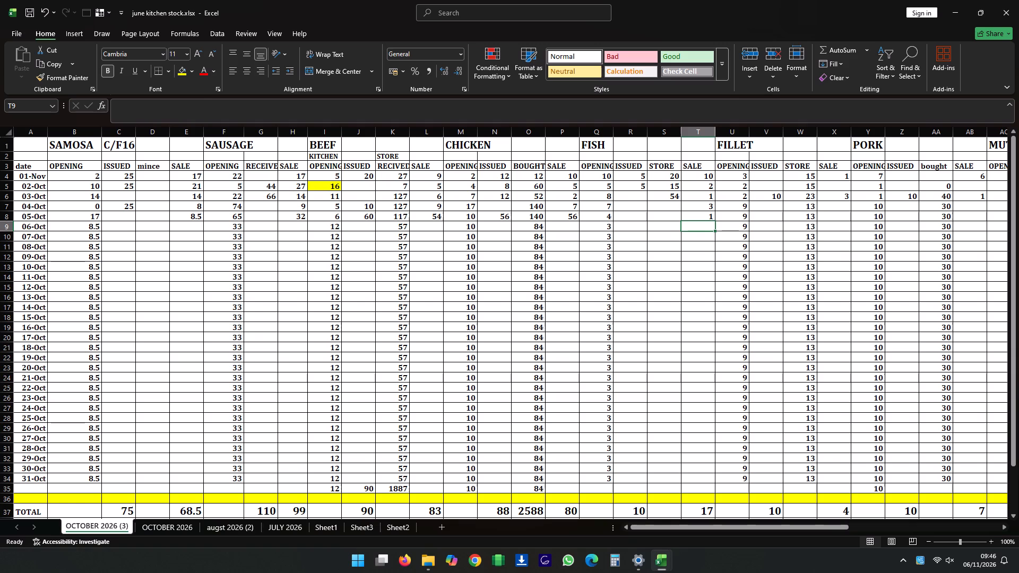
Enter 0 as the fillet SALE quantity in both the 04-Oct and 05-Oct rows.
{"action": "left_click", "coordinate": [845, 209]}
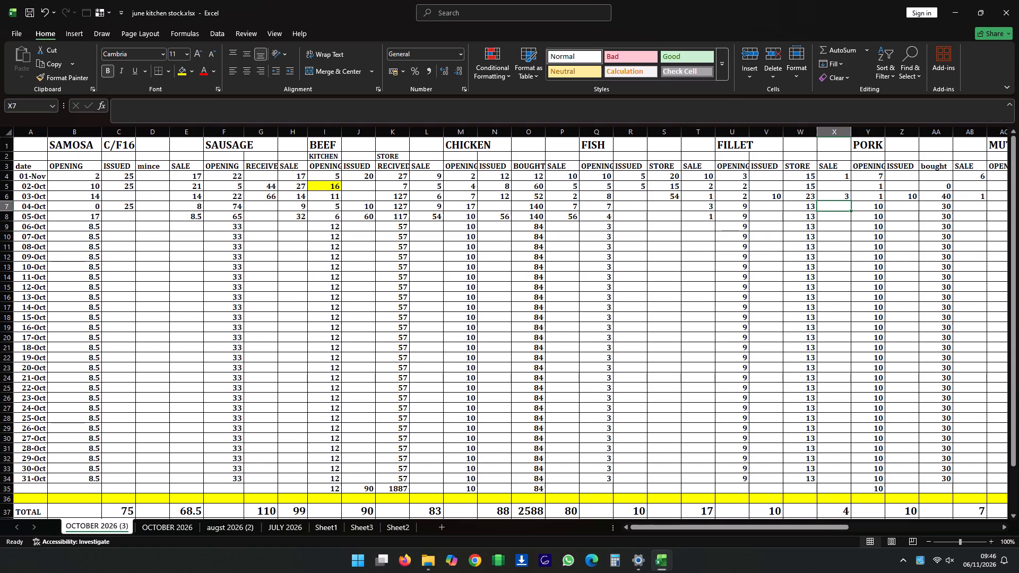
{"action": "key", "text": "0"}
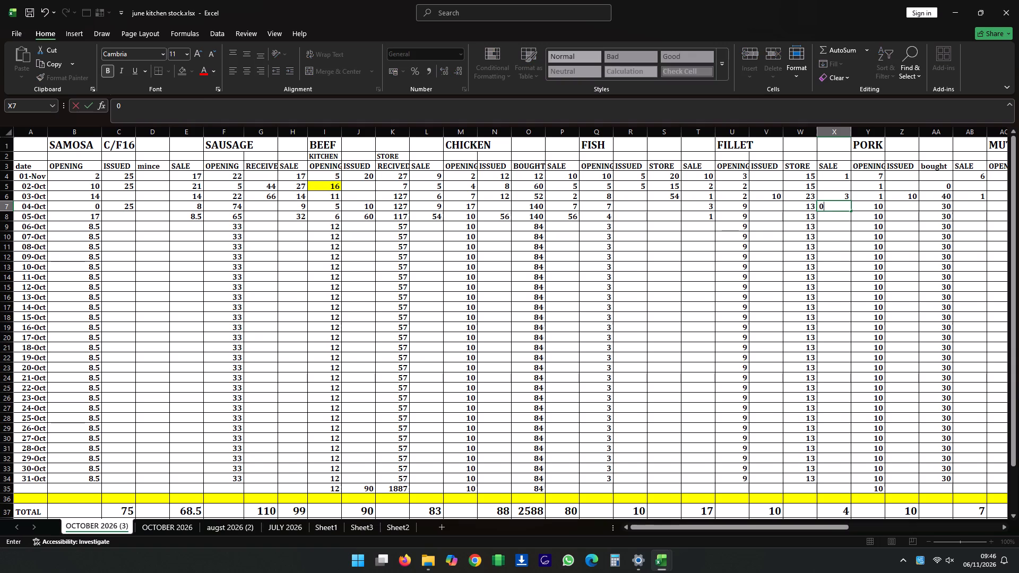
{"action": "key", "text": "Down"}
{"action": "key", "text": "0"}
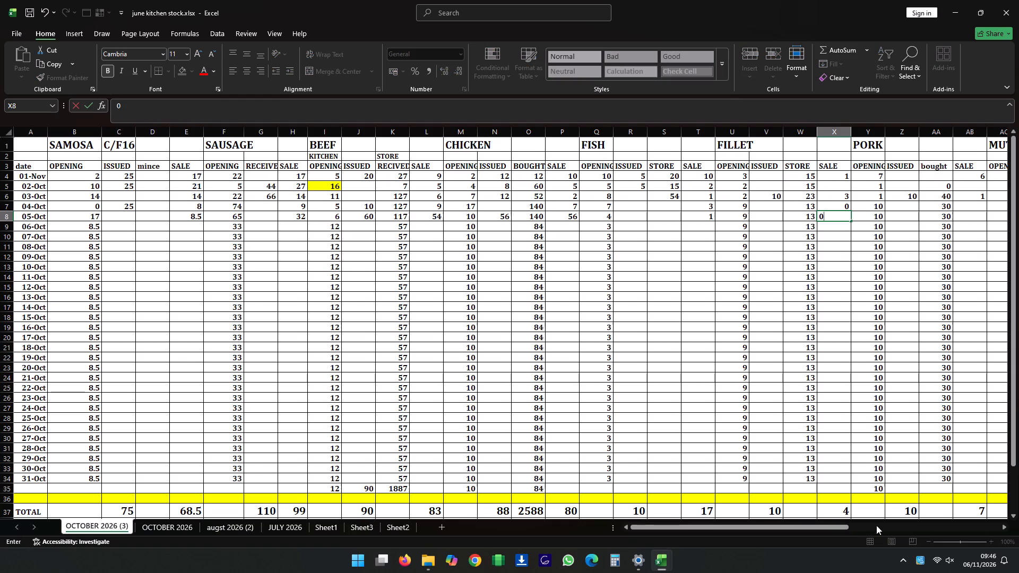
Enter the pork SALE quantities as 3 in the 04-Oct row and 2 in the 05-Oct row.
{"action": "left_click_drag", "start_coordinate": [846, 528], "coordinate": [915, 518]}
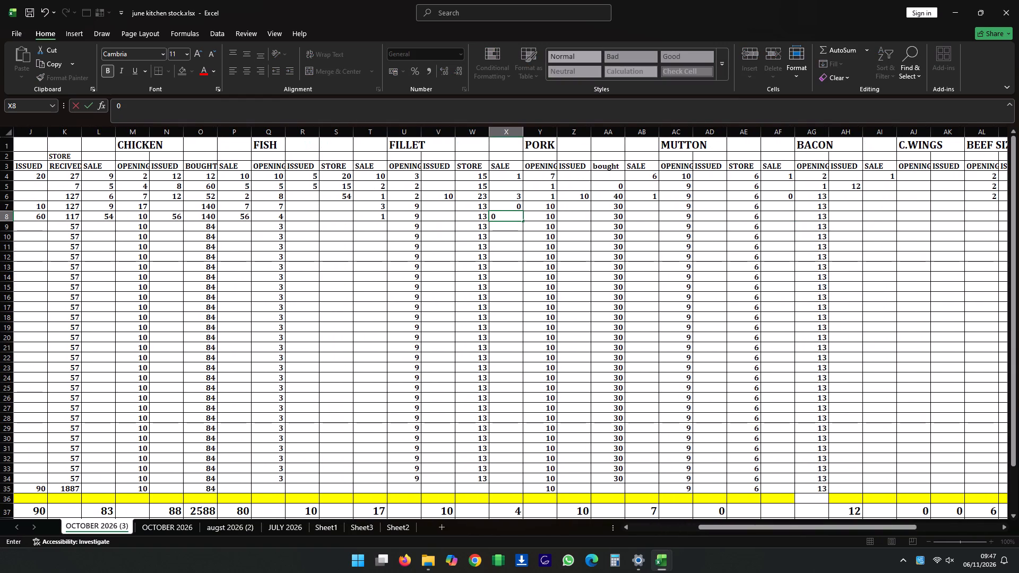
{"action": "left_click", "coordinate": [644, 206]}
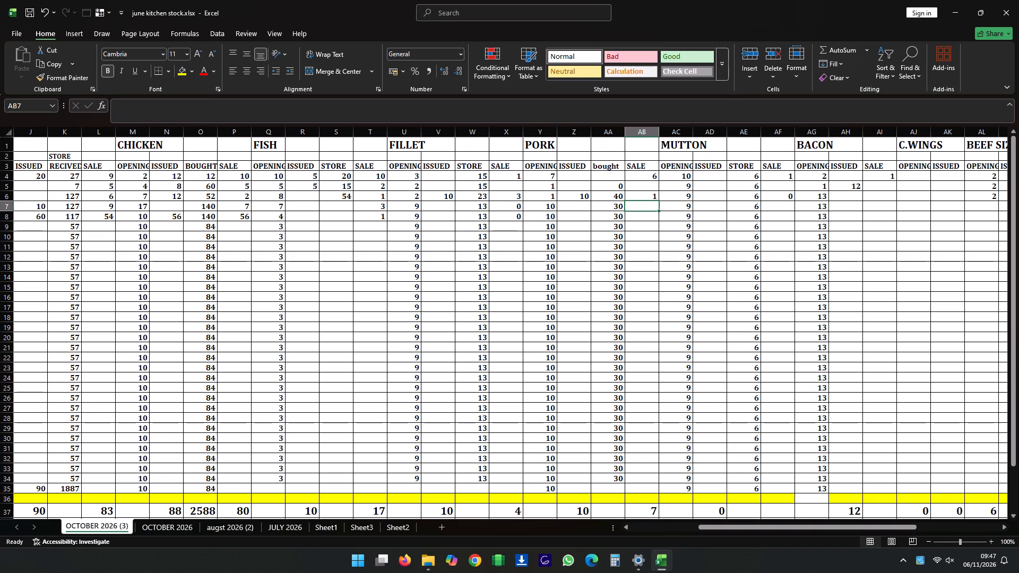
{"action": "key", "text": "3"}
{"action": "key", "text": "Down"}
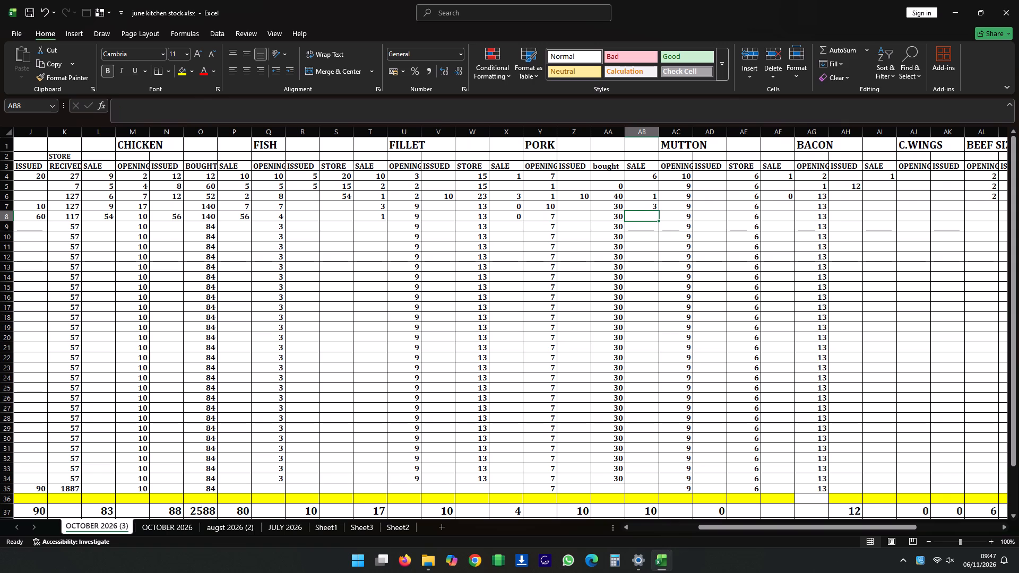
{"action": "key", "text": "2"}
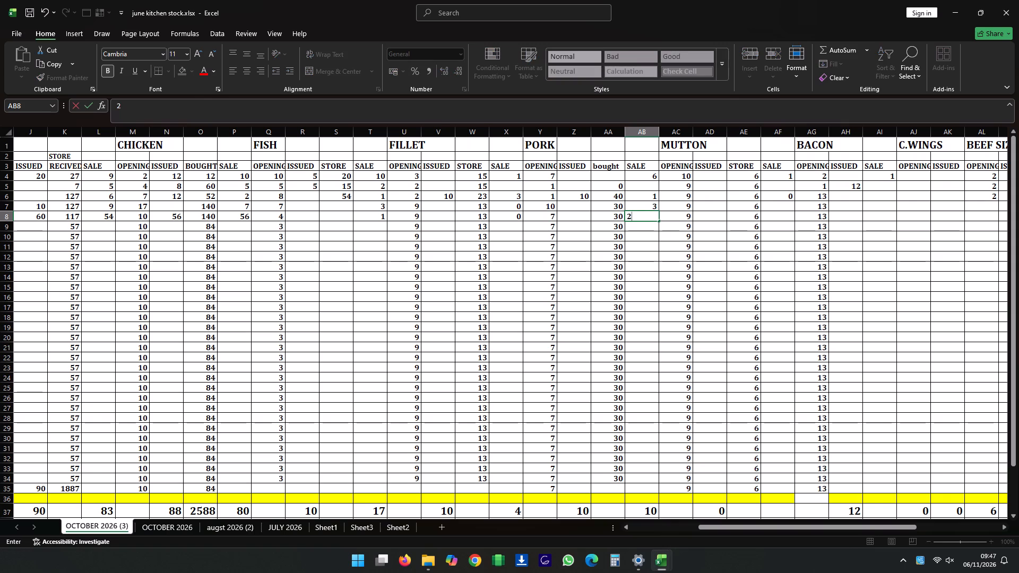
{"action": "key", "text": "Down"}
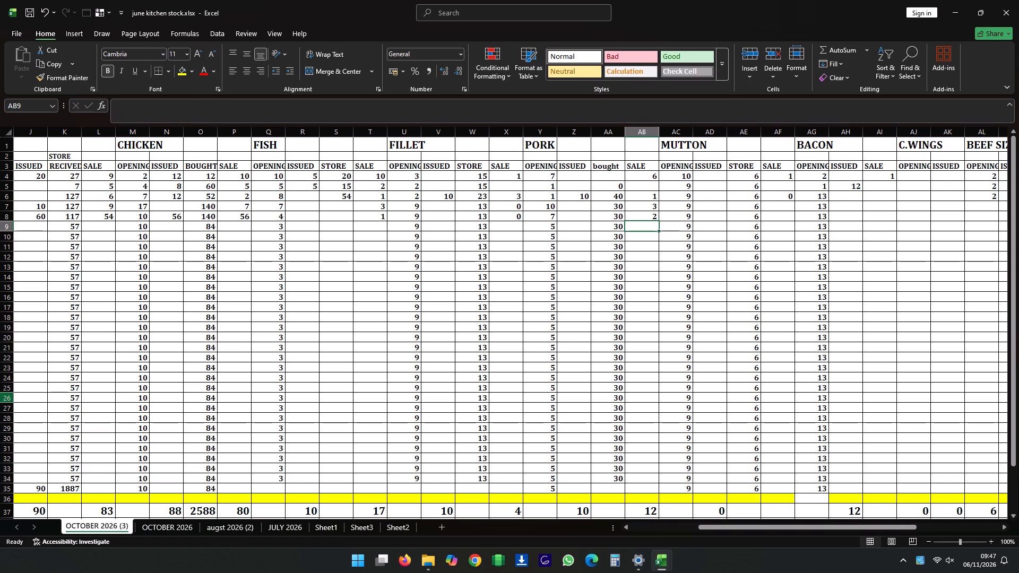
Switch to the KITCHEN SALES NOVEMBER 2026 workbook and examine the mutton dish sales on the NOVEMBER(4) sheet.
{"action": "left_click", "coordinate": [786, 205]}
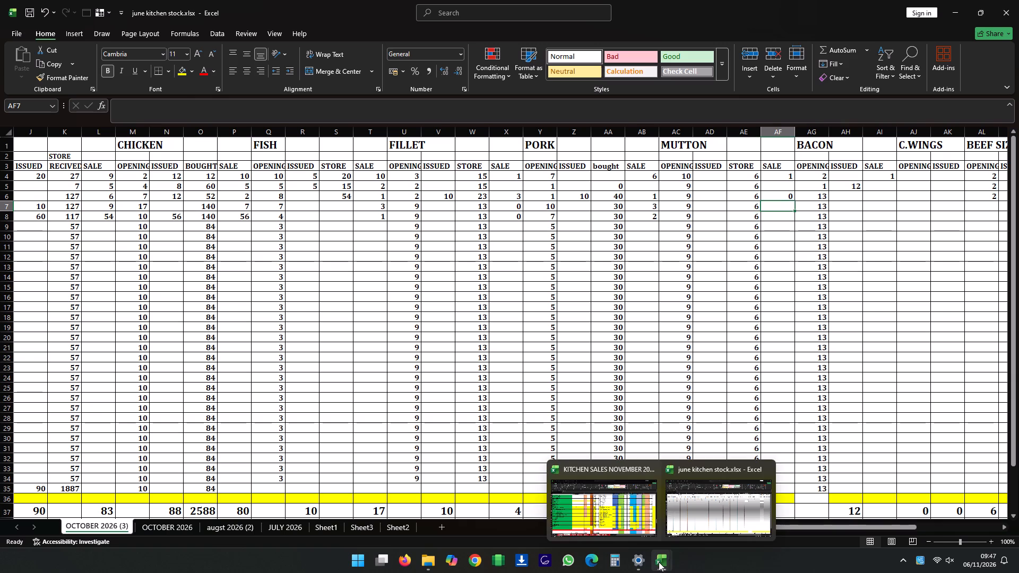
{"action": "left_click", "coordinate": [630, 513]}
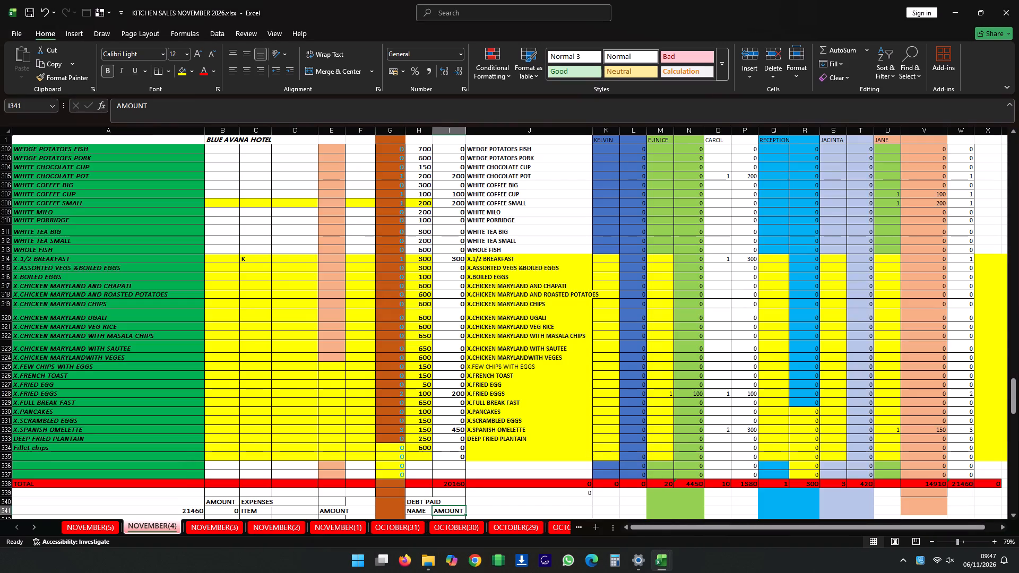
{"action": "scroll", "coordinate": [340, 258], "scroll_direction": "up", "scroll_amount": 6}
{"action": "scroll", "coordinate": [402, 263], "scroll_direction": "up", "scroll_amount": 4}
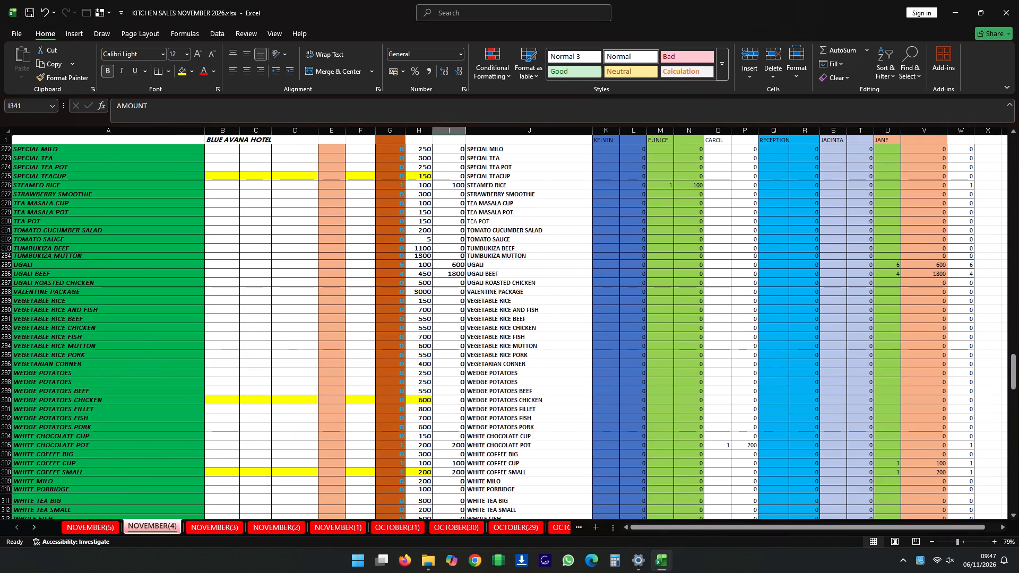
{"action": "scroll", "coordinate": [405, 262], "scroll_direction": "up", "scroll_amount": 3}
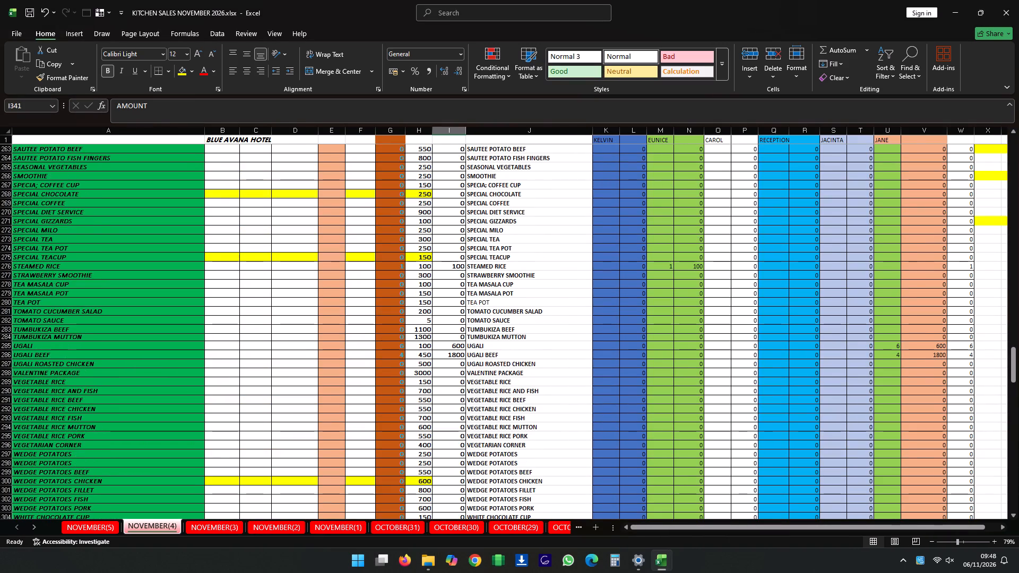
{"action": "scroll", "coordinate": [405, 262], "scroll_direction": "up", "scroll_amount": 6}
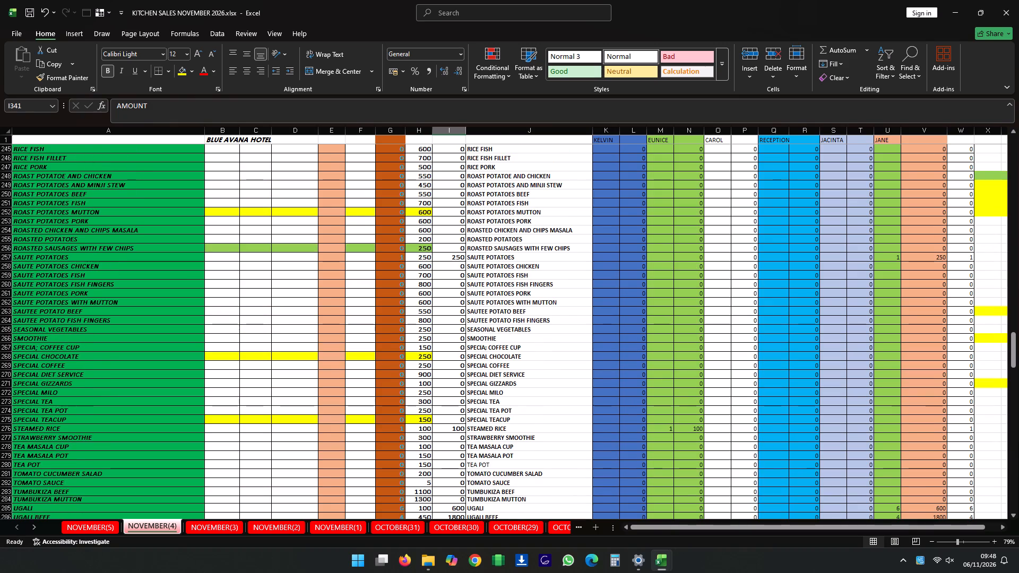
{"action": "scroll", "coordinate": [423, 258], "scroll_direction": "up", "scroll_amount": 4}
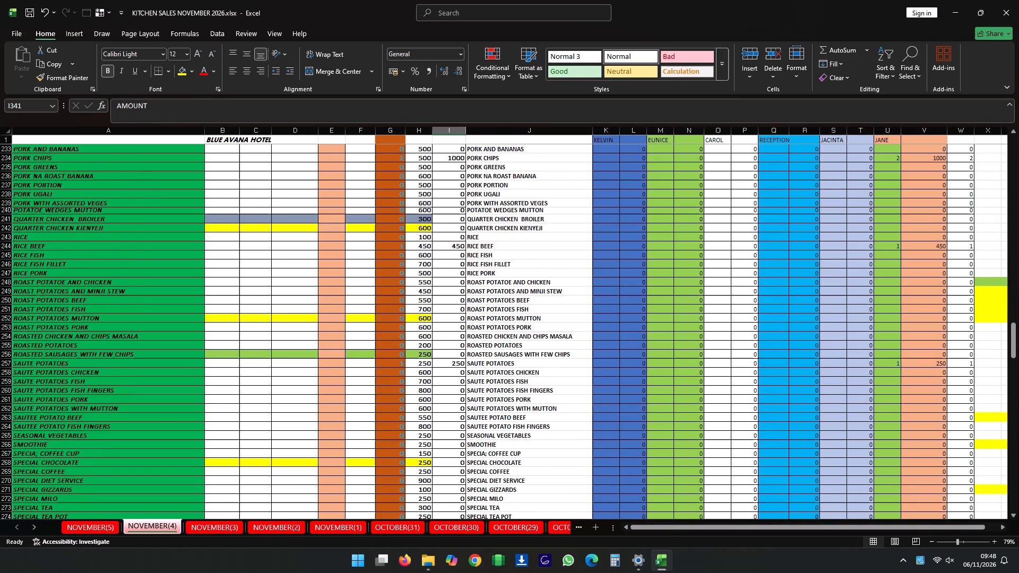
{"action": "scroll", "coordinate": [423, 258], "scroll_direction": "up", "scroll_amount": 1}
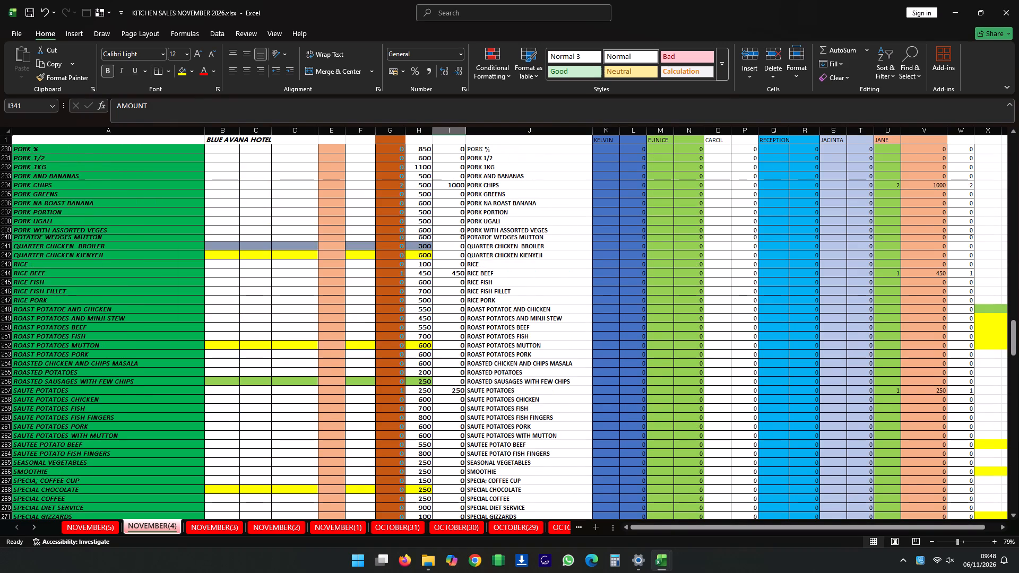
{"action": "scroll", "coordinate": [423, 258], "scroll_direction": "up", "scroll_amount": 4}
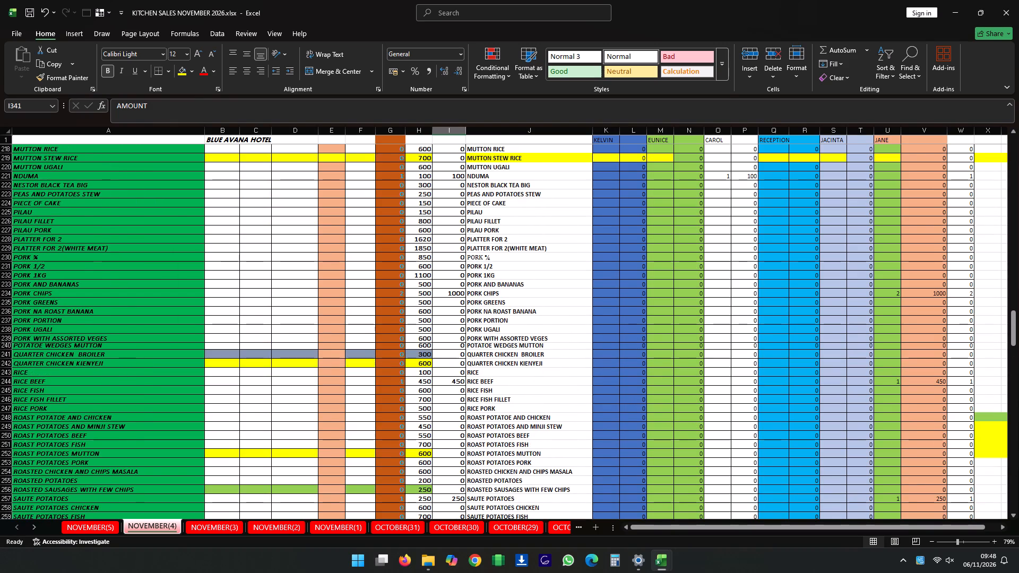
{"action": "scroll", "coordinate": [423, 258], "scroll_direction": "up", "scroll_amount": 2}
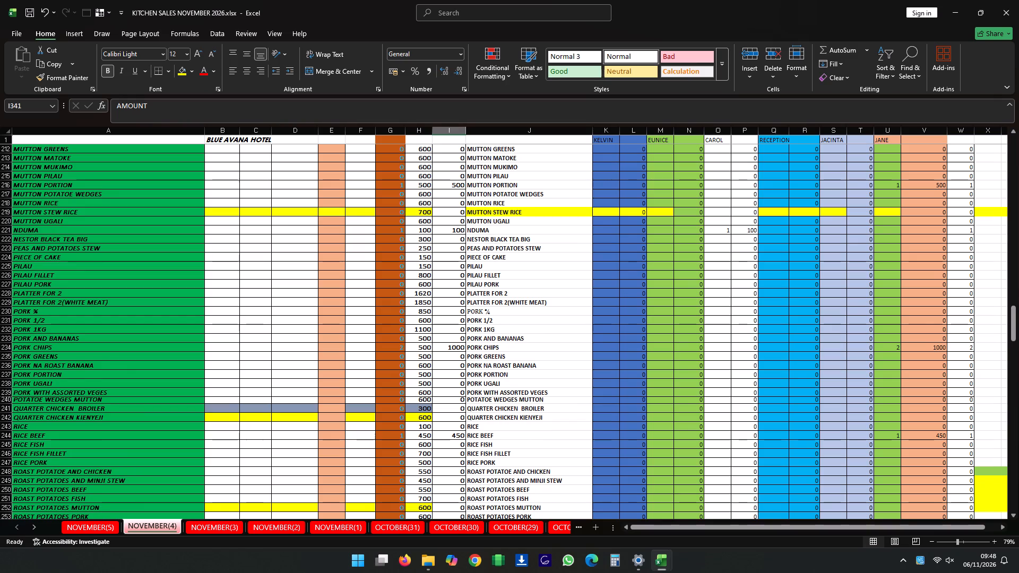
{"action": "scroll", "coordinate": [423, 258], "scroll_direction": "up", "scroll_amount": 2}
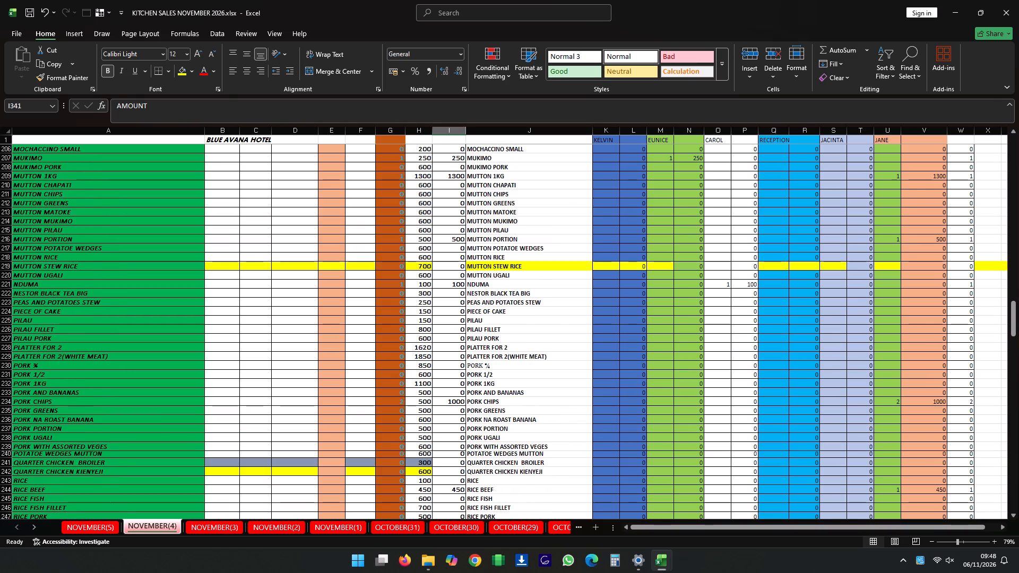
{"action": "left_click", "coordinate": [443, 175]}
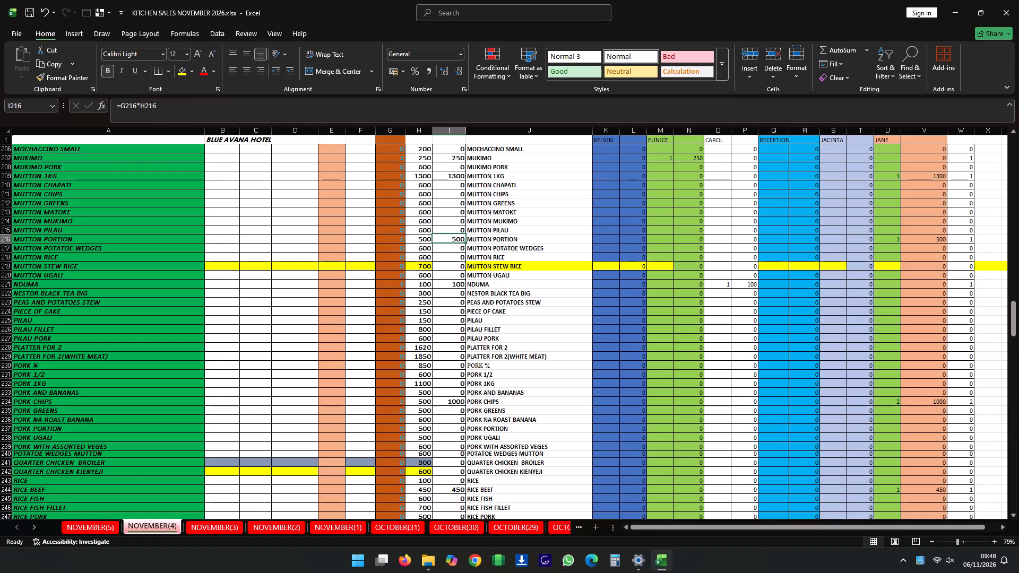
Examine the rest of the NOVEMBER(4) item list, from the mutton dishes back up to 1/2 KG MUTTON, for further mutton sales.
{"action": "scroll", "coordinate": [463, 240], "scroll_direction": "up", "scroll_amount": 1}
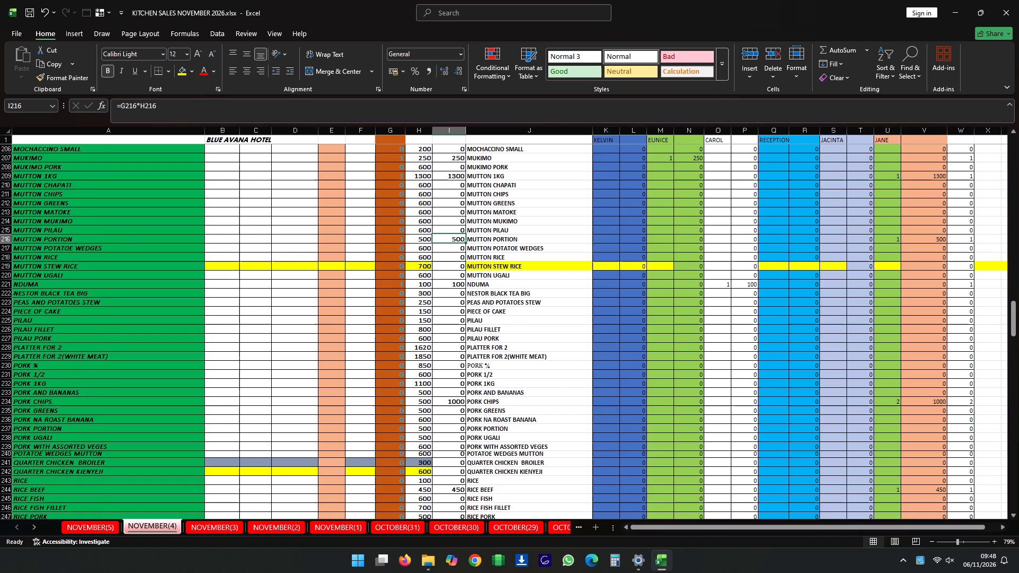
{"action": "scroll", "coordinate": [463, 240], "scroll_direction": "up", "scroll_amount": 9}
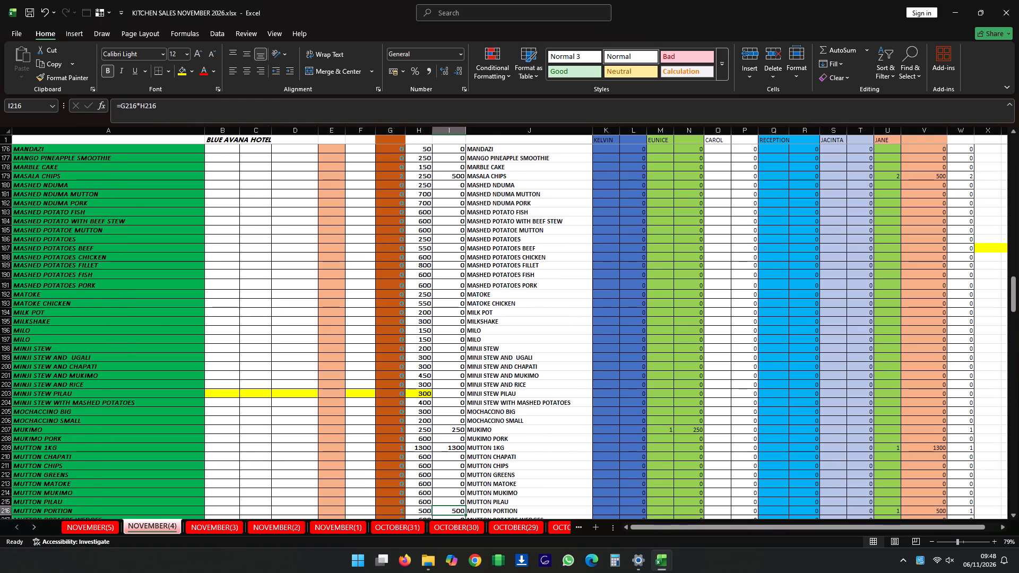
{"action": "scroll", "coordinate": [461, 238], "scroll_direction": "up", "scroll_amount": 5}
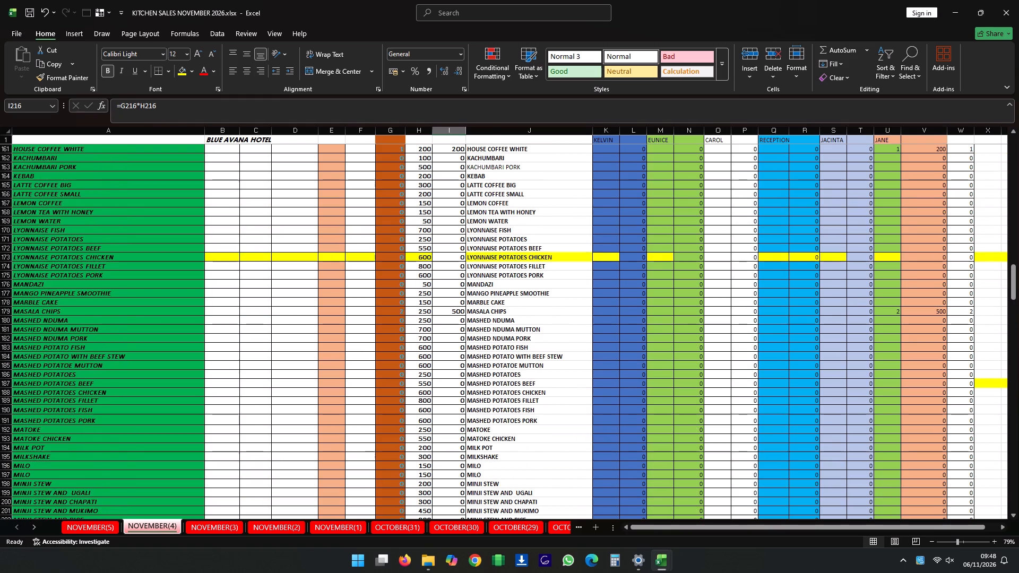
{"action": "scroll", "coordinate": [461, 238], "scroll_direction": "up", "scroll_amount": 3}
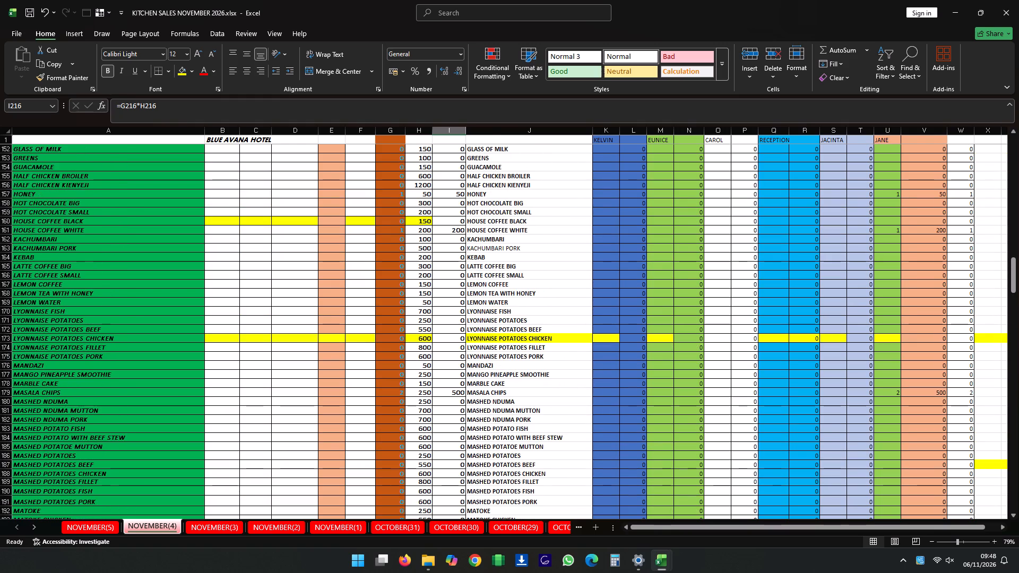
{"action": "scroll", "coordinate": [461, 238], "scroll_direction": "up", "scroll_amount": 4}
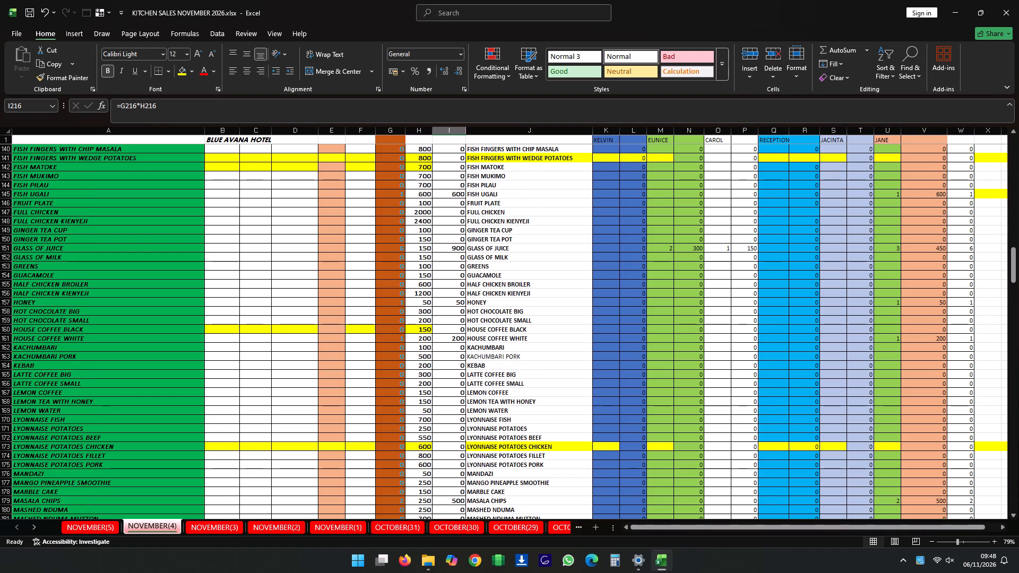
{"action": "scroll", "coordinate": [461, 238], "scroll_direction": "up", "scroll_amount": 5}
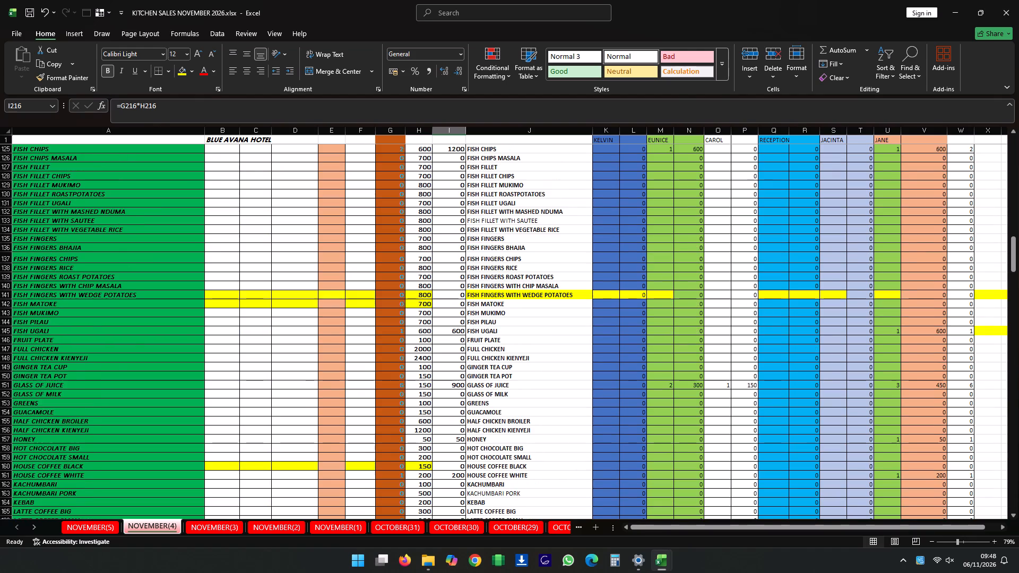
{"action": "scroll", "coordinate": [461, 238], "scroll_direction": "up", "scroll_amount": 10}
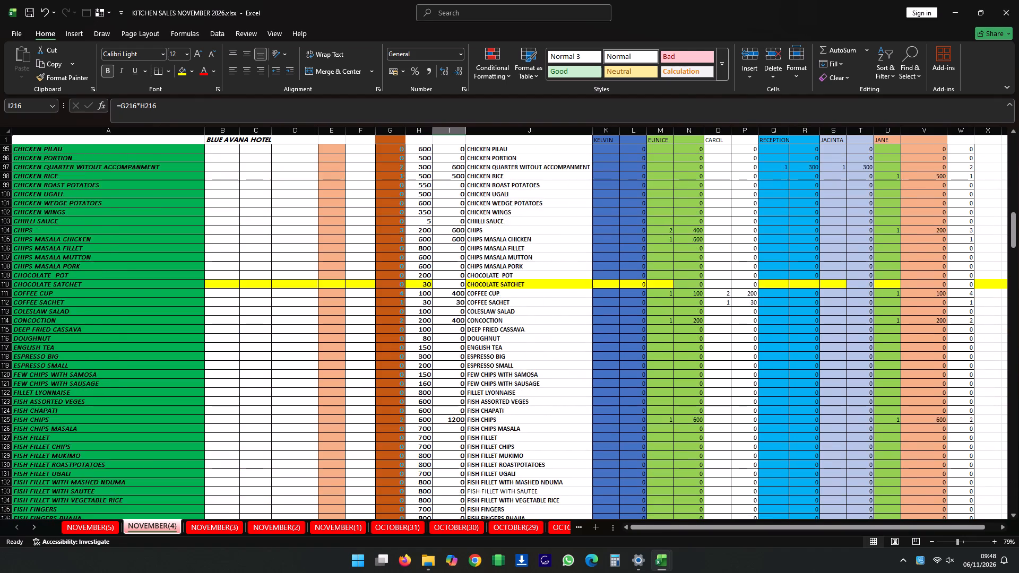
{"action": "scroll", "coordinate": [461, 238], "scroll_direction": "up", "scroll_amount": 4}
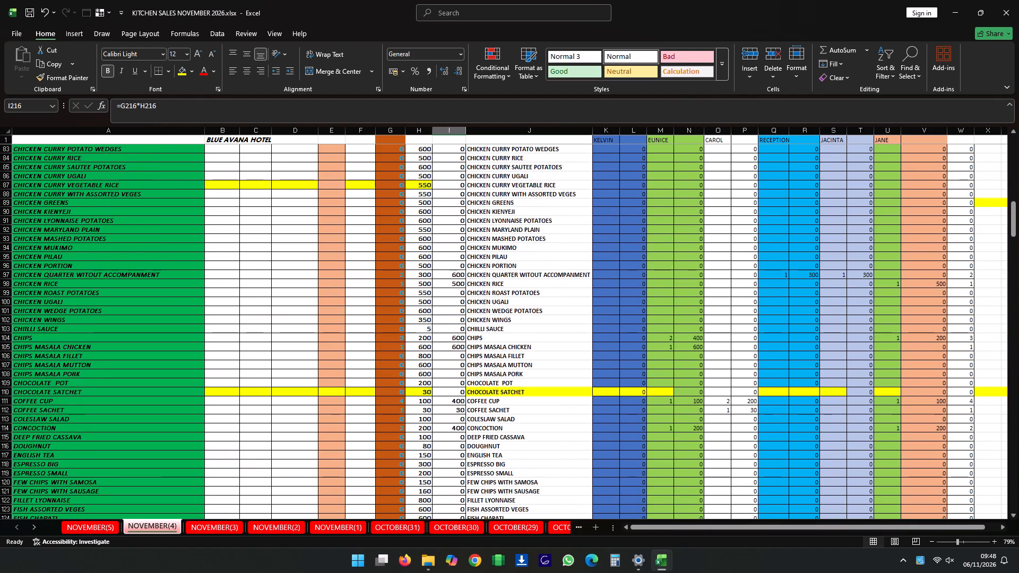
{"action": "scroll", "coordinate": [461, 238], "scroll_direction": "up", "scroll_amount": 10}
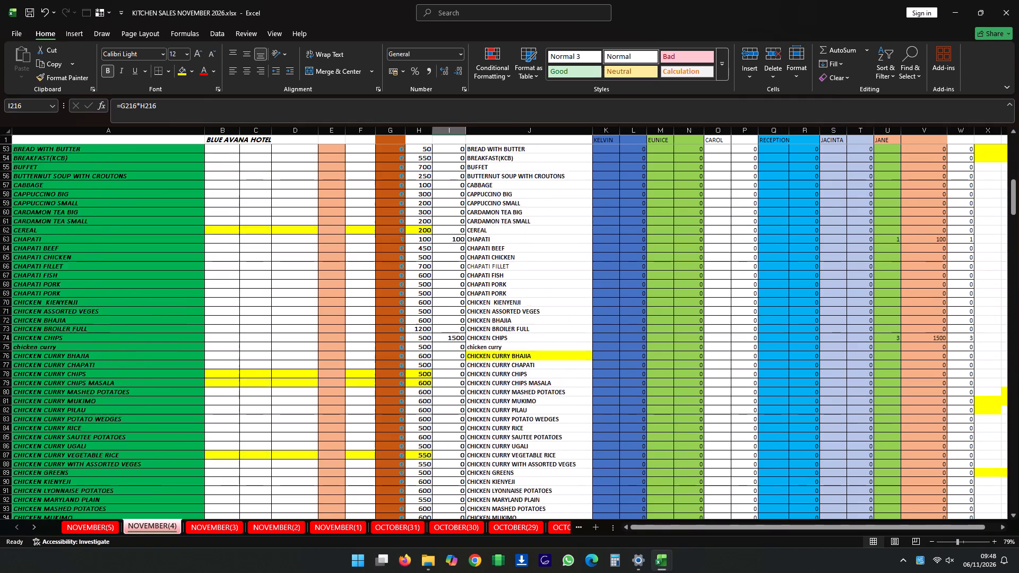
{"action": "scroll", "coordinate": [461, 238], "scroll_direction": "up", "scroll_amount": 9}
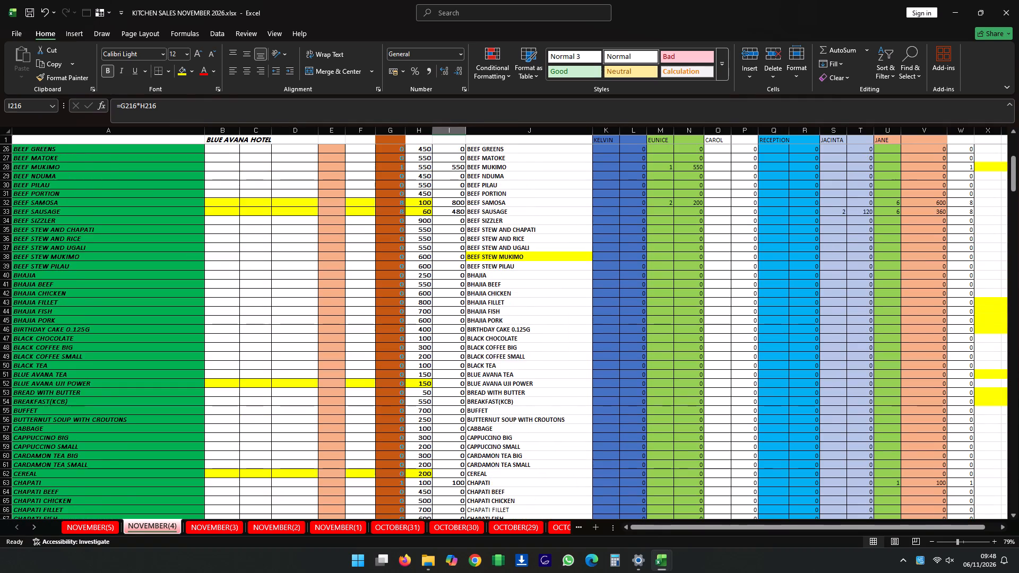
{"action": "scroll", "coordinate": [466, 245], "scroll_direction": "up", "scroll_amount": 5}
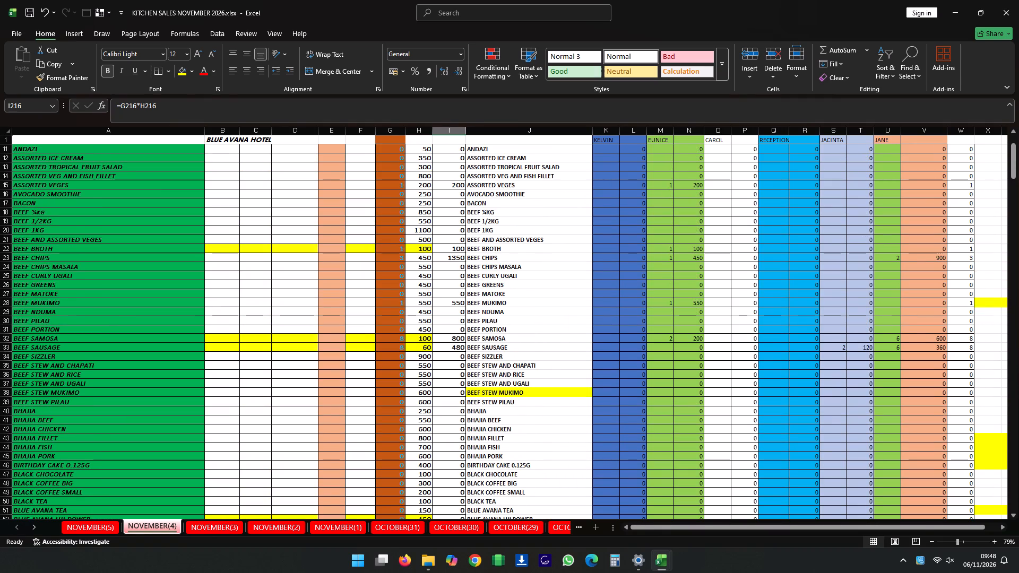
{"action": "scroll", "coordinate": [470, 241], "scroll_direction": "up", "scroll_amount": 2}
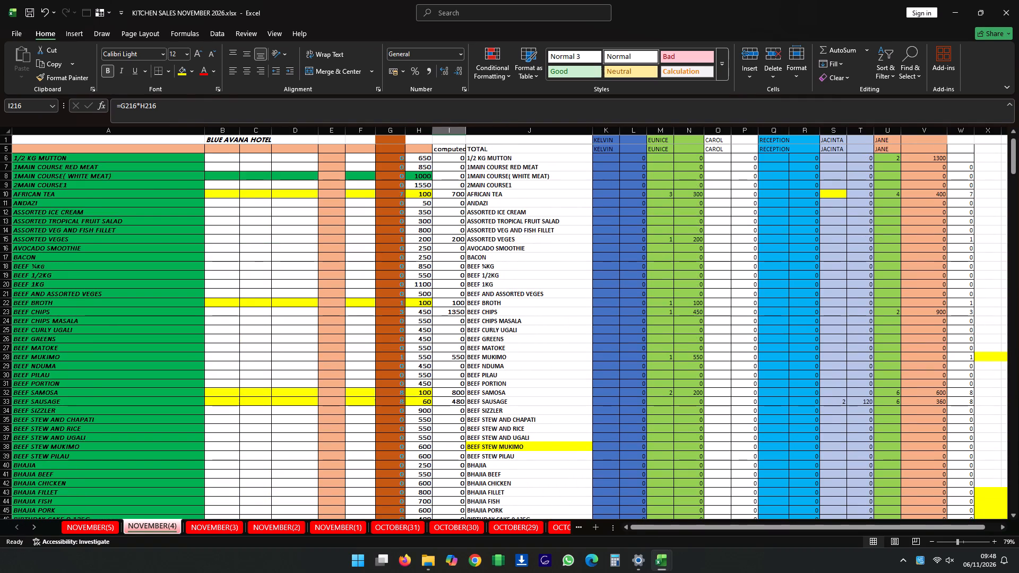
Examine the NOVEMBER(4) item list from 1/2 KG MUTTON down through the mutton dishes for items sold with mutton.
{"action": "scroll", "coordinate": [454, 370], "scroll_direction": "down", "scroll_amount": 2}
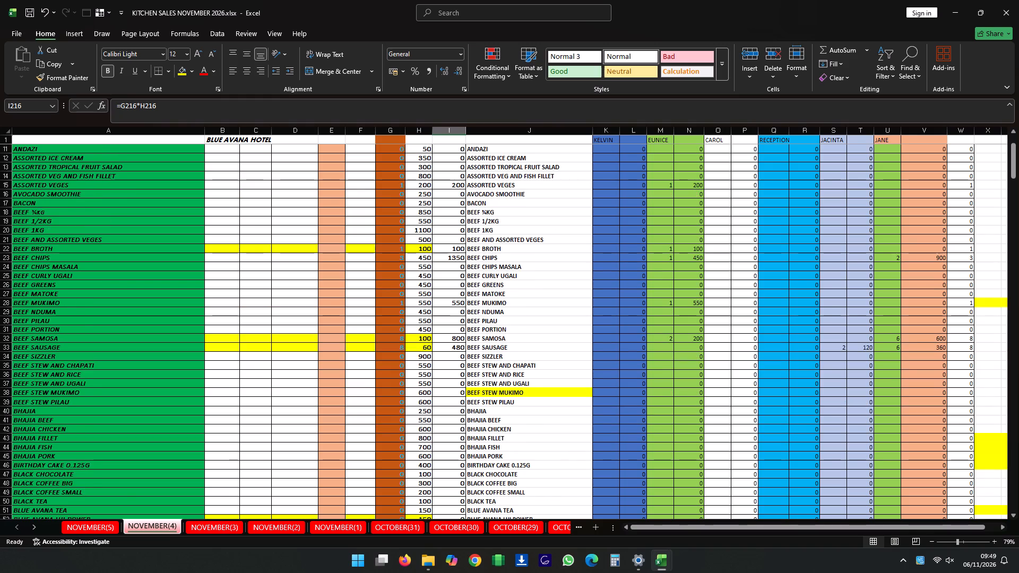
{"action": "scroll", "coordinate": [457, 361], "scroll_direction": "down", "scroll_amount": 9}
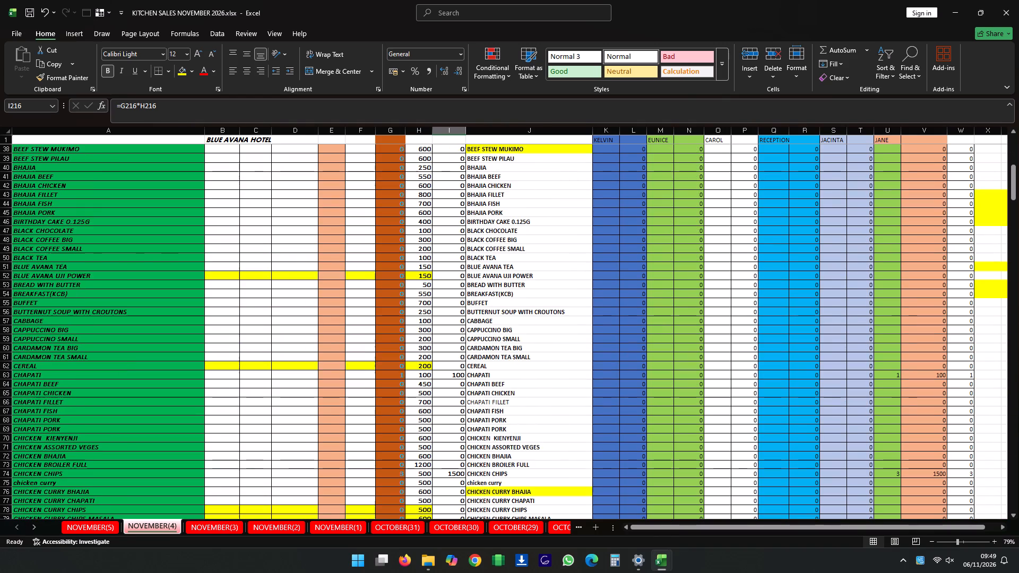
{"action": "scroll", "coordinate": [460, 352], "scroll_direction": "down", "scroll_amount": 3}
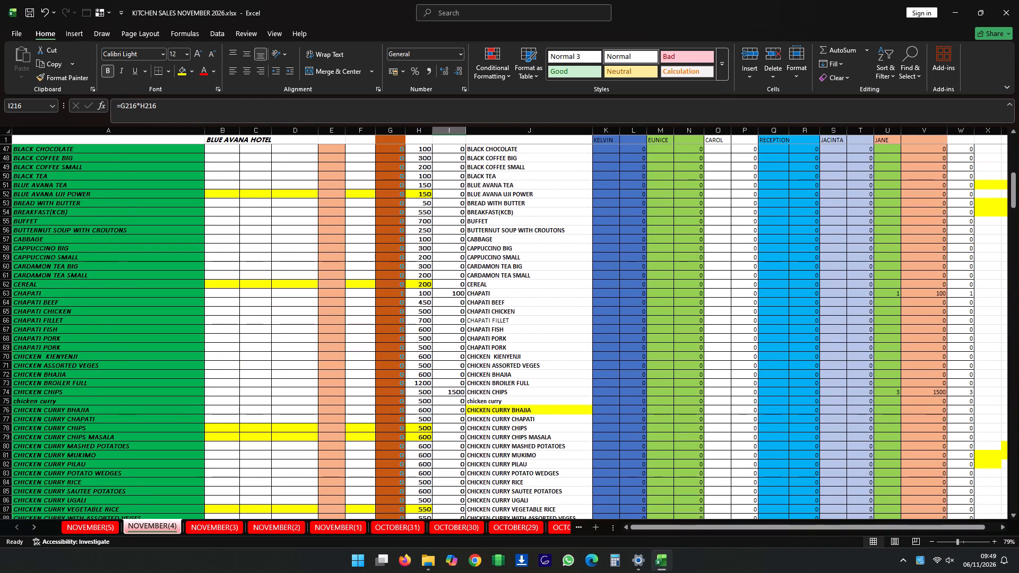
{"action": "scroll", "coordinate": [460, 352], "scroll_direction": "down", "scroll_amount": 1}
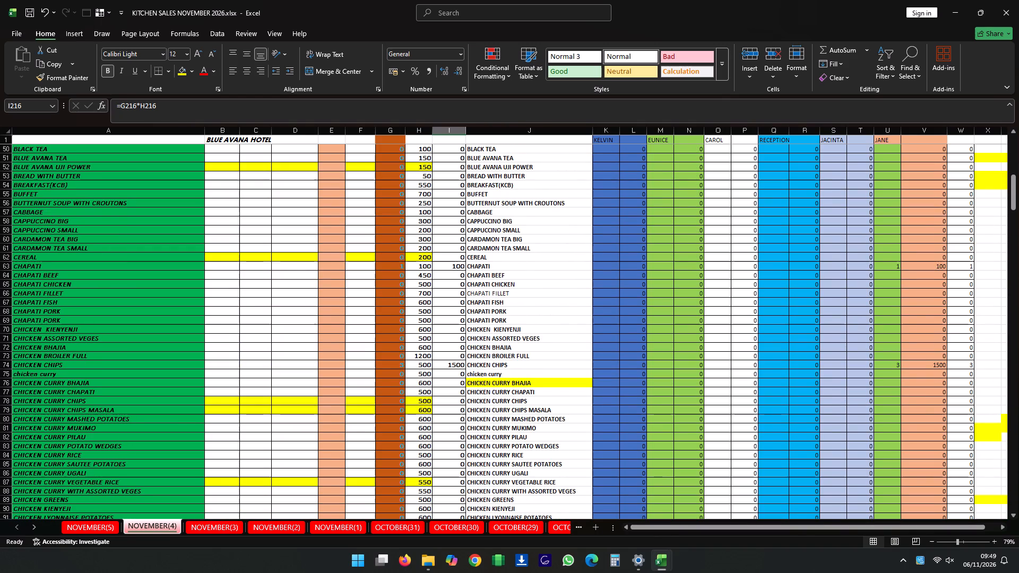
{"action": "scroll", "coordinate": [460, 352], "scroll_direction": "down", "scroll_amount": 4}
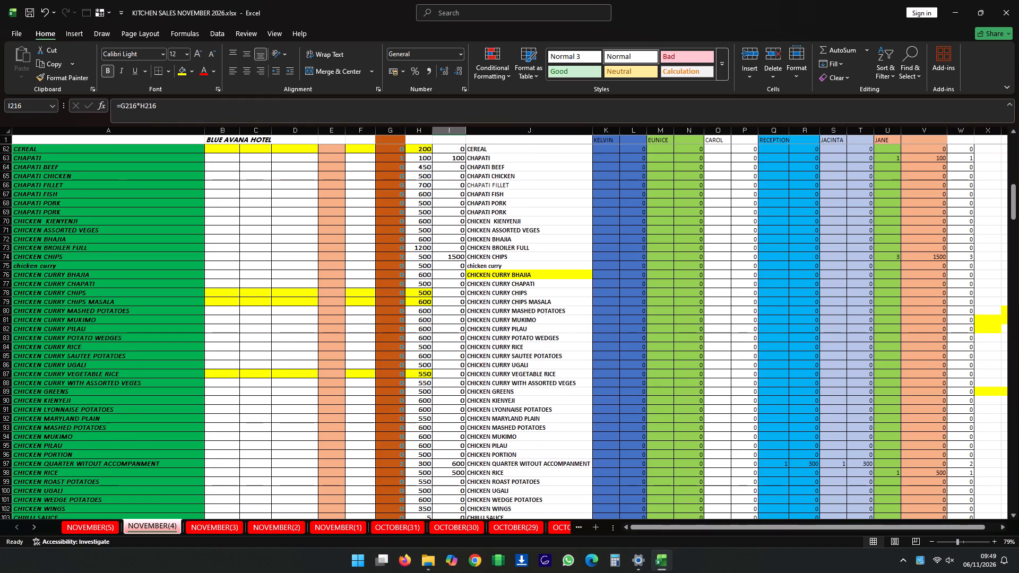
{"action": "scroll", "coordinate": [460, 352], "scroll_direction": "down", "scroll_amount": 4}
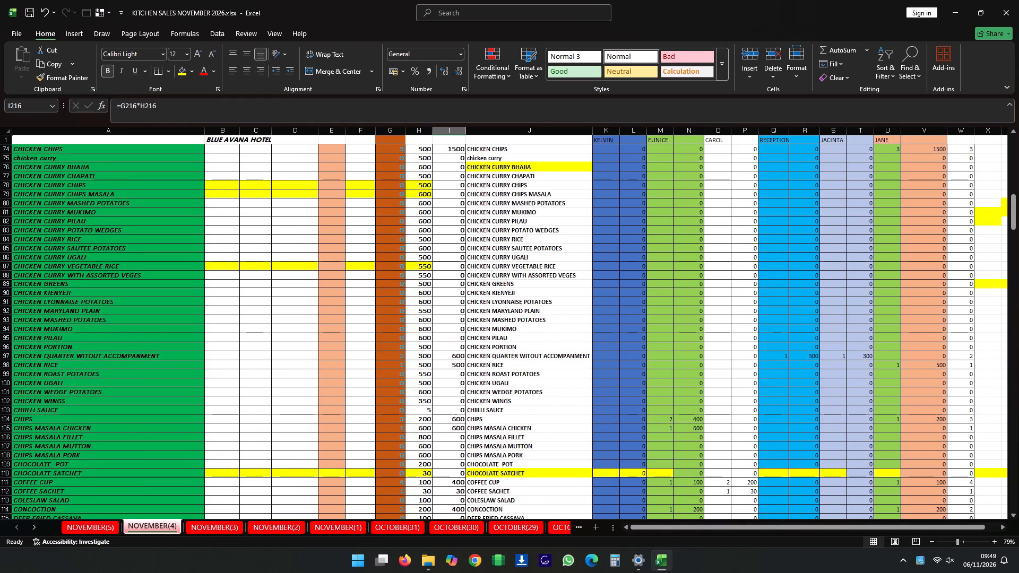
{"action": "scroll", "coordinate": [448, 481], "scroll_direction": "down", "scroll_amount": 4}
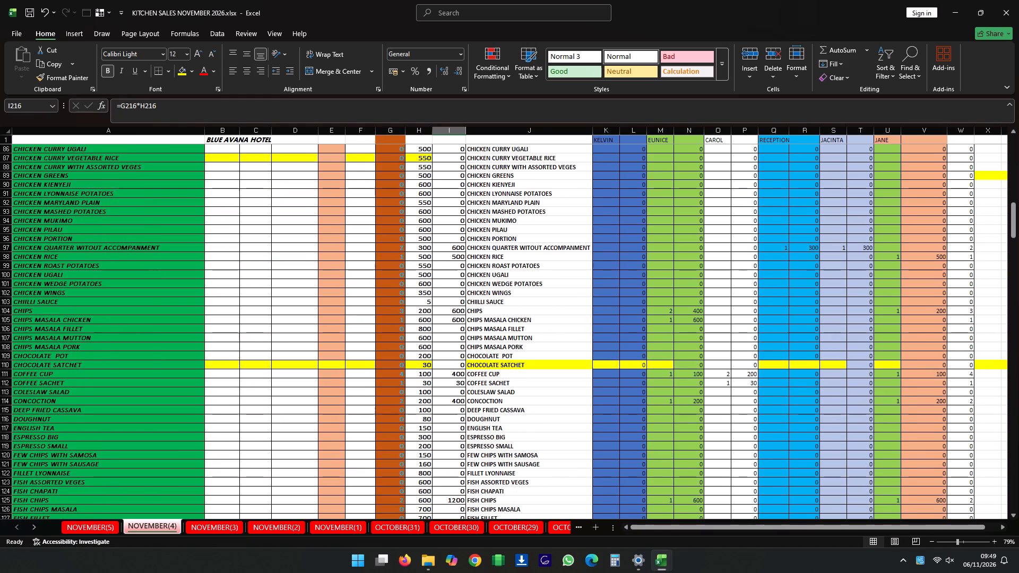
{"action": "scroll", "coordinate": [451, 475], "scroll_direction": "down", "scroll_amount": 1}
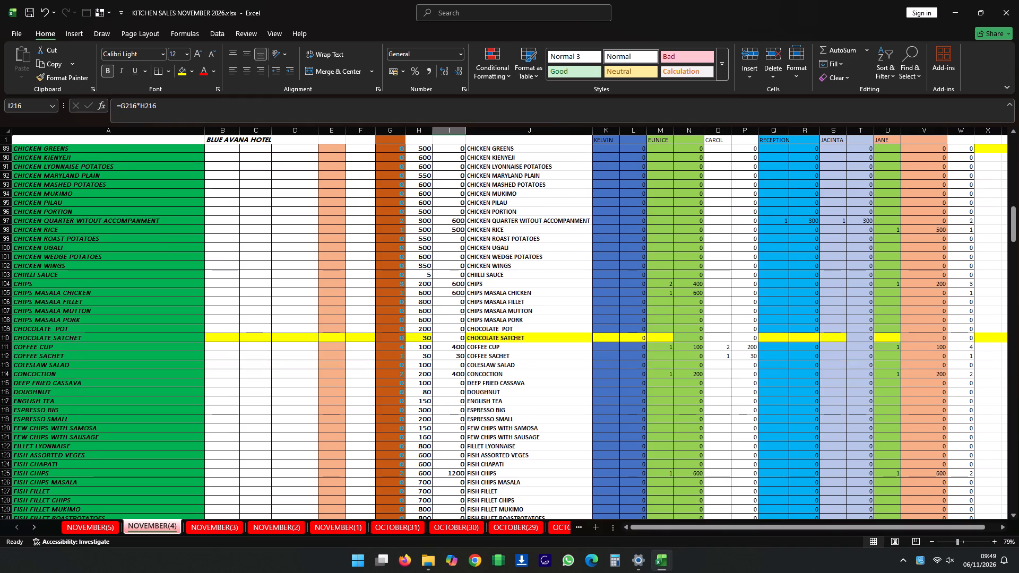
{"action": "scroll", "coordinate": [451, 475], "scroll_direction": "down", "scroll_amount": 4}
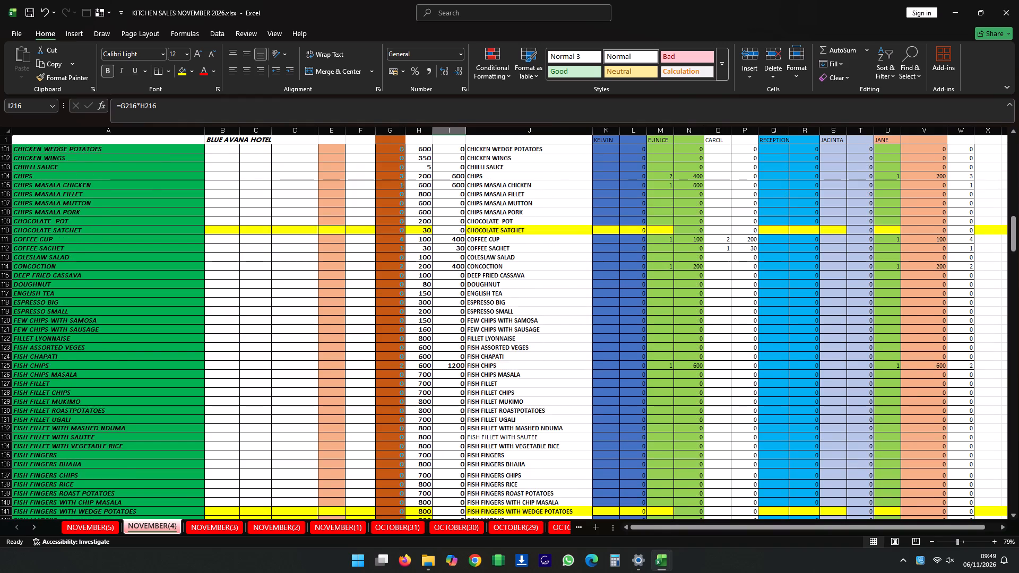
{"action": "scroll", "coordinate": [451, 470], "scroll_direction": "down", "scroll_amount": 4}
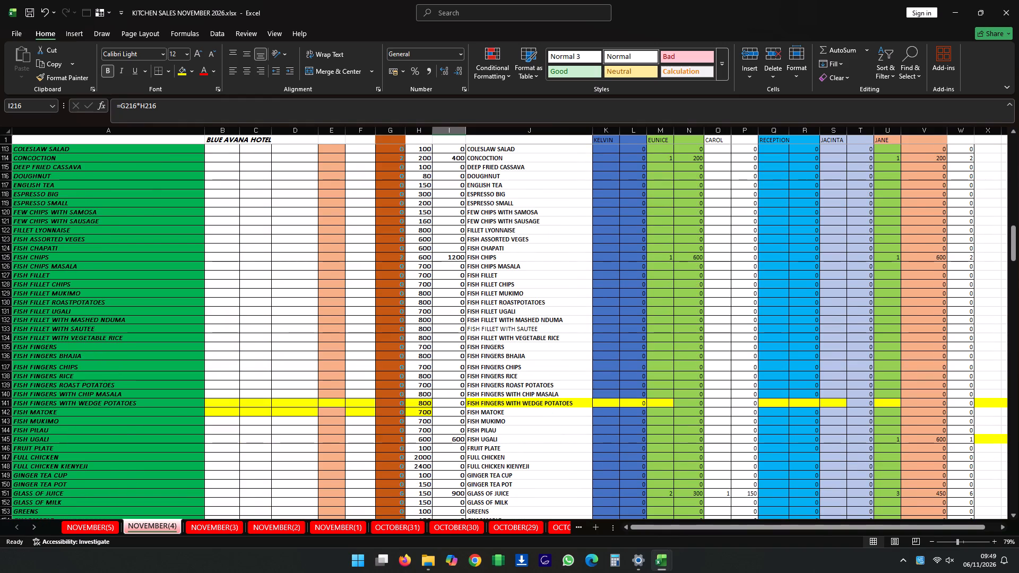
{"action": "scroll", "coordinate": [451, 470], "scroll_direction": "down", "scroll_amount": 1}
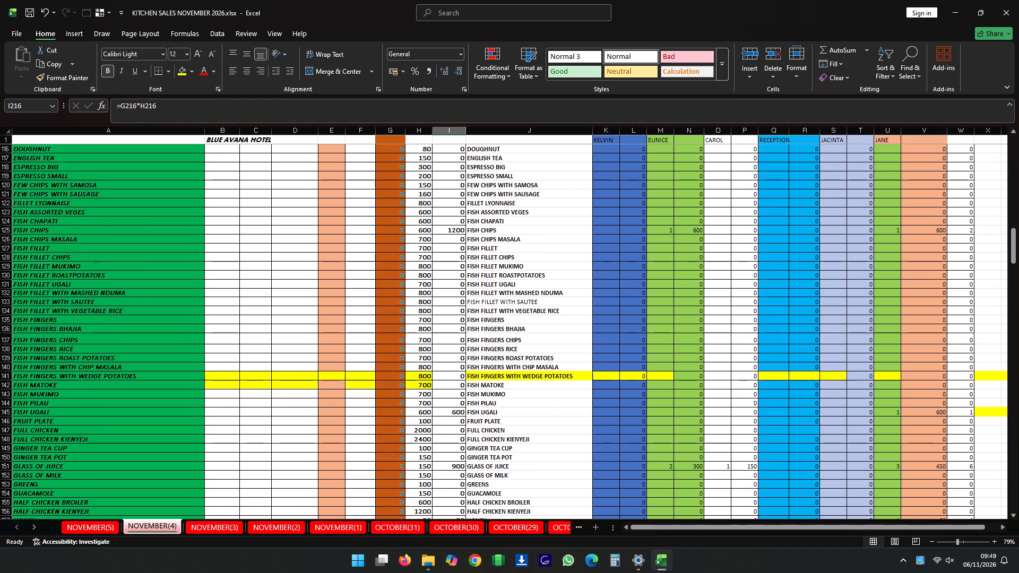
{"action": "scroll", "coordinate": [451, 470], "scroll_direction": "down", "scroll_amount": 2}
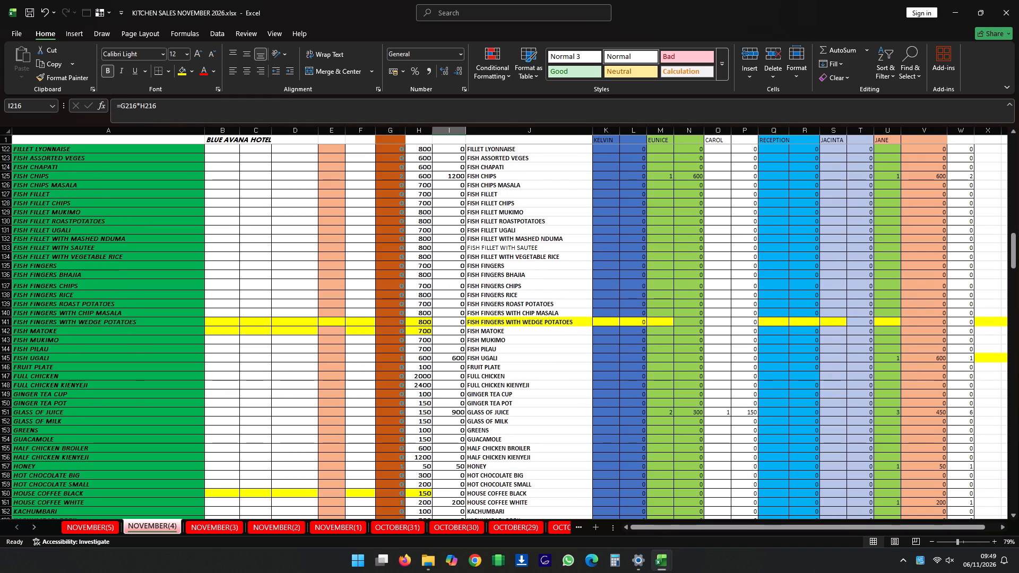
{"action": "scroll", "coordinate": [451, 470], "scroll_direction": "down", "scroll_amount": 3}
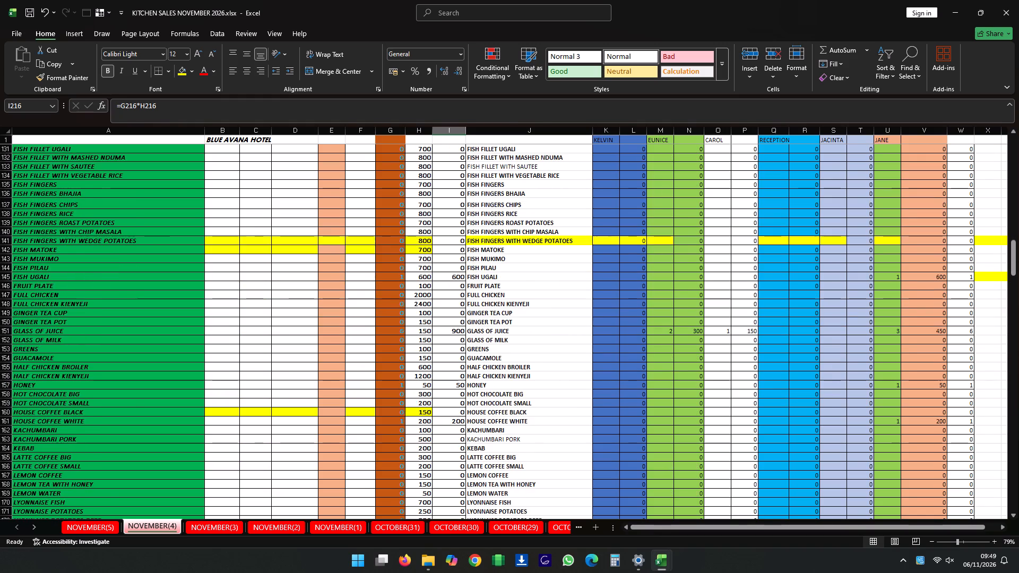
{"action": "scroll", "coordinate": [451, 470], "scroll_direction": "down", "scroll_amount": 4}
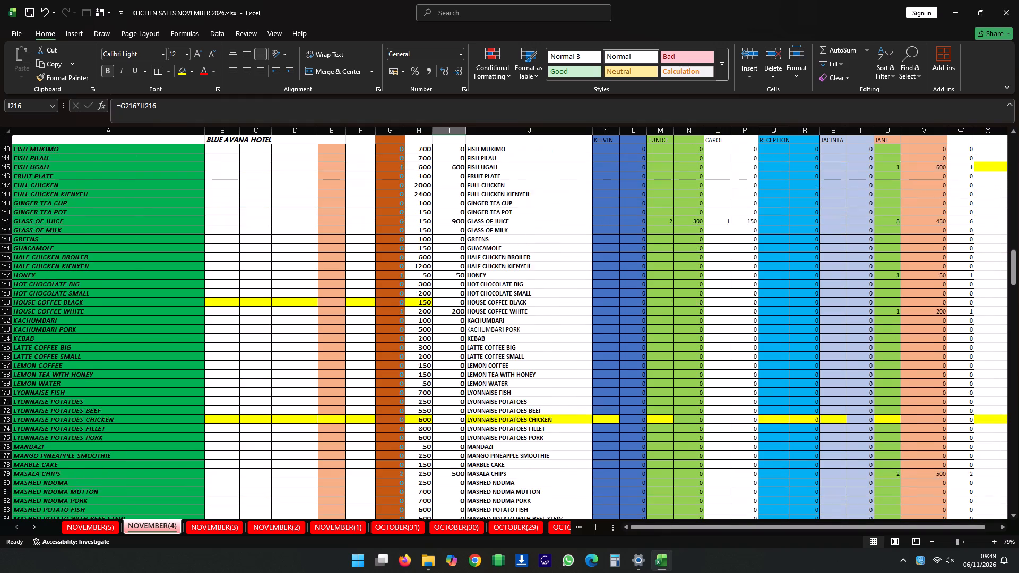
{"action": "scroll", "coordinate": [451, 470], "scroll_direction": "down", "scroll_amount": 4}
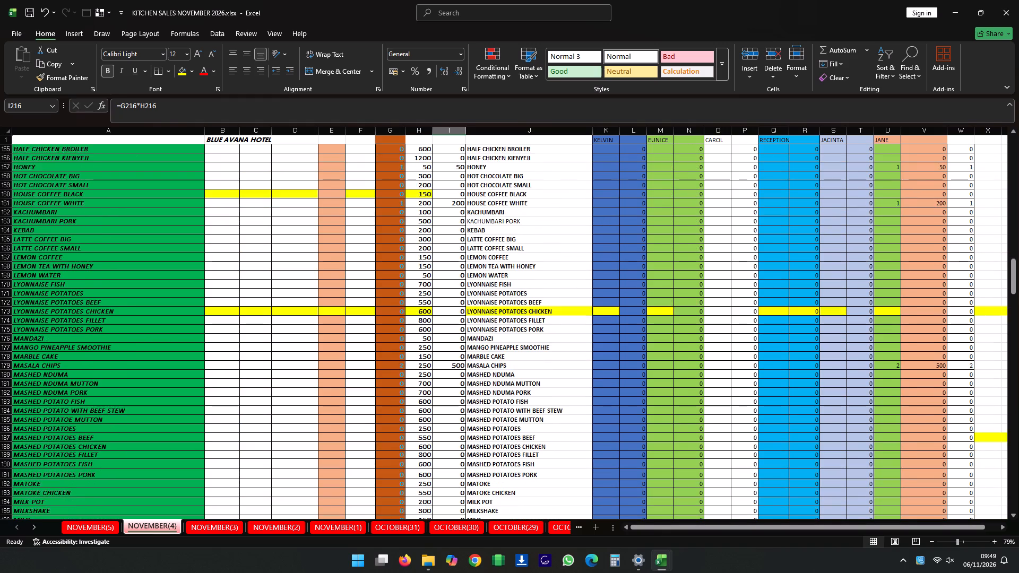
{"action": "scroll", "coordinate": [451, 470], "scroll_direction": "down", "scroll_amount": 4}
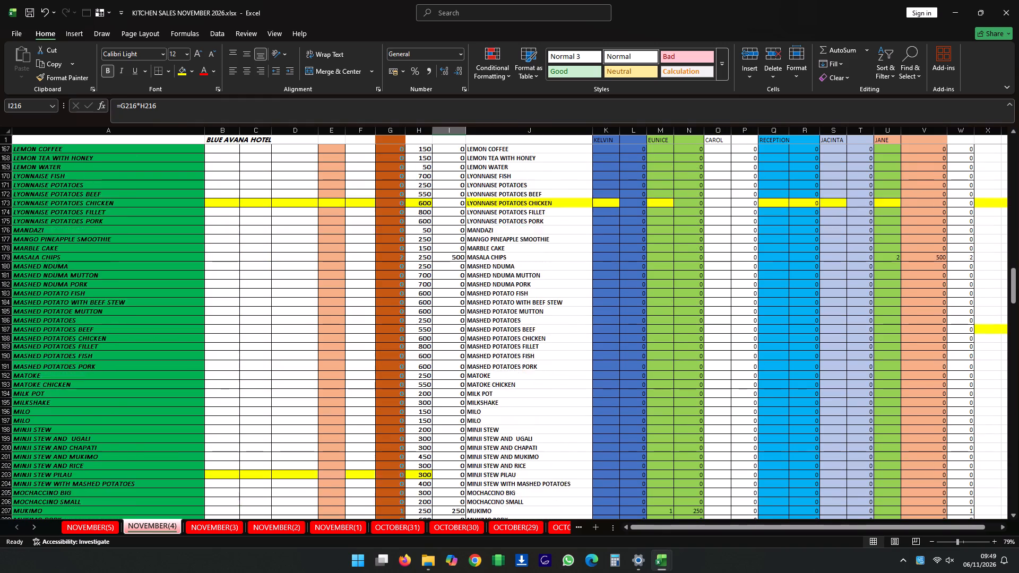
{"action": "scroll", "coordinate": [451, 470], "scroll_direction": "down", "scroll_amount": 2}
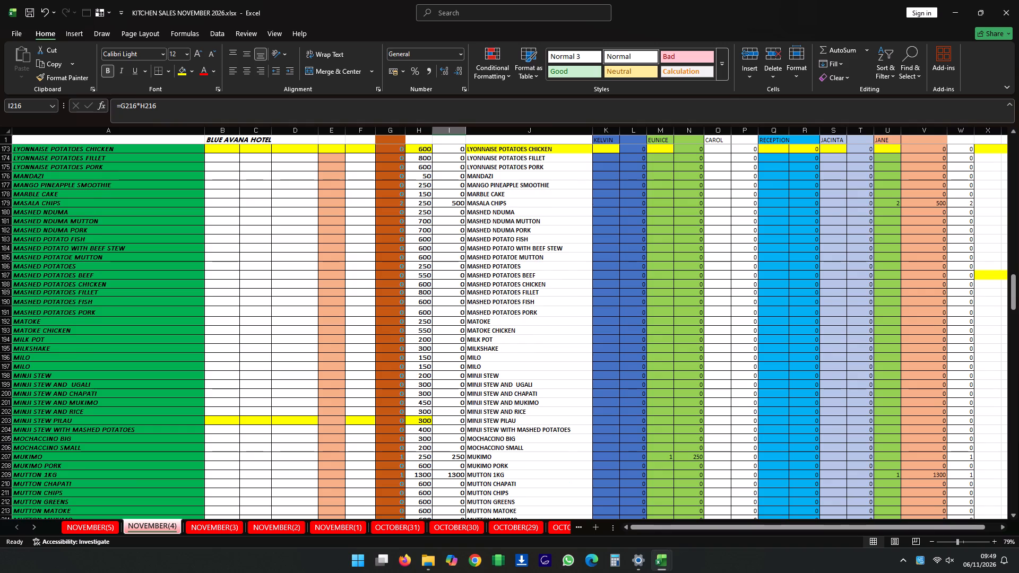
{"action": "scroll", "coordinate": [451, 470], "scroll_direction": "down", "scroll_amount": 1}
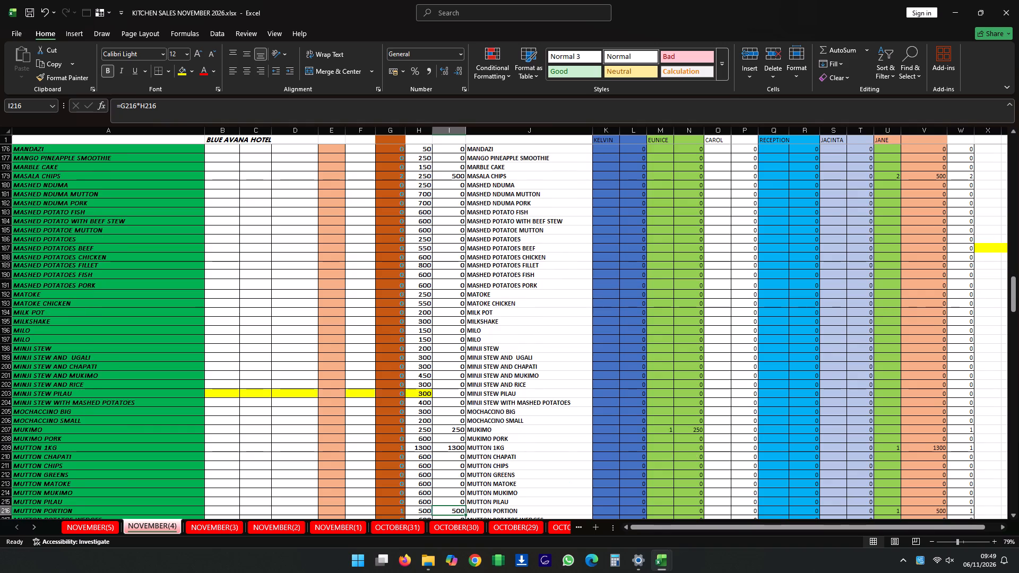
{"action": "scroll", "coordinate": [451, 470], "scroll_direction": "down", "scroll_amount": 1}
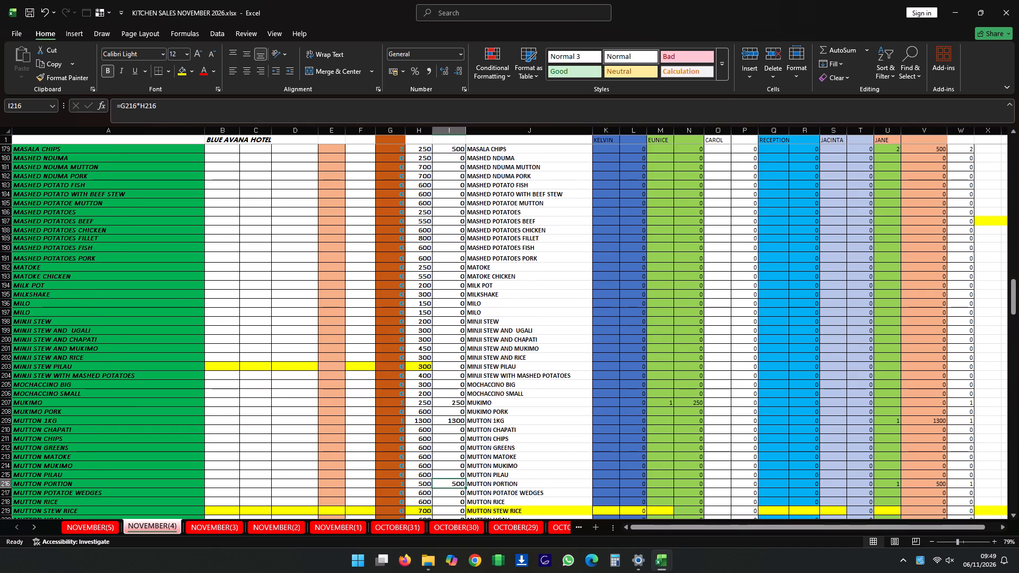
{"action": "scroll", "coordinate": [451, 470], "scroll_direction": "down", "scroll_amount": 1}
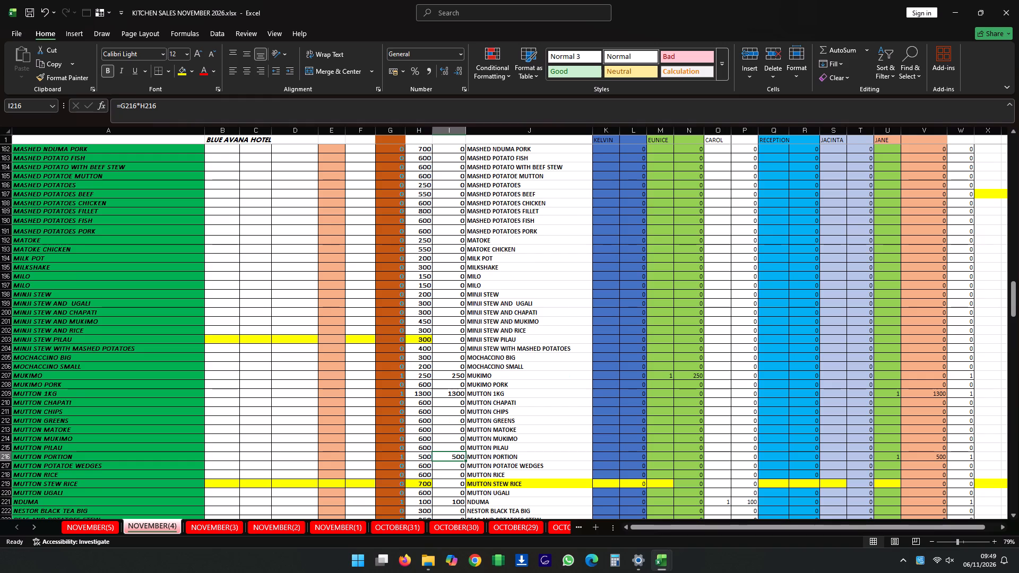
Examine the rest of the NOVEMBER(4) item list, below the mutton dishes to the X-prefixed items, for further mutton sales.
{"action": "scroll", "coordinate": [451, 470], "scroll_direction": "down", "scroll_amount": 3}
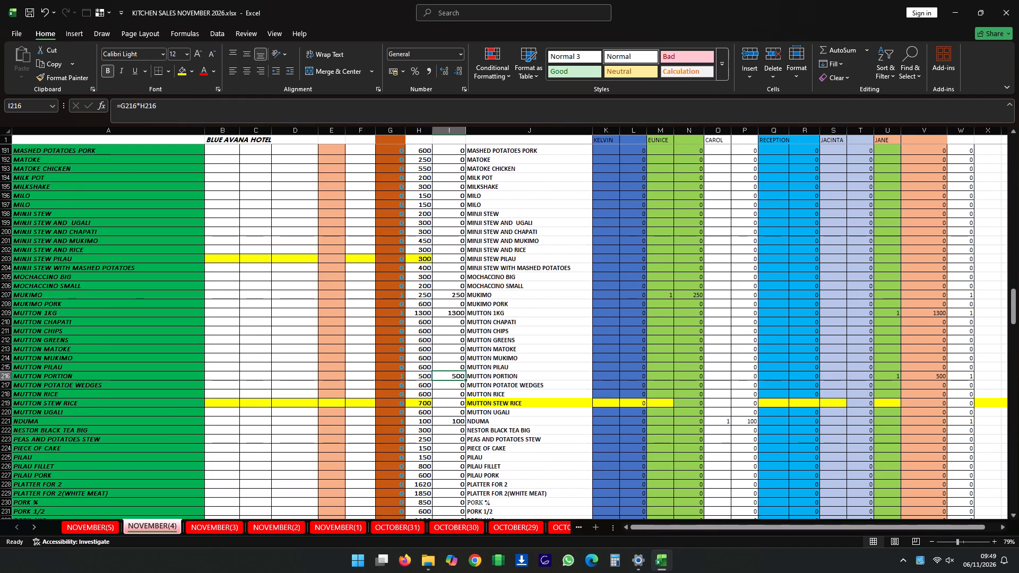
{"action": "scroll", "coordinate": [451, 470], "scroll_direction": "down", "scroll_amount": 3}
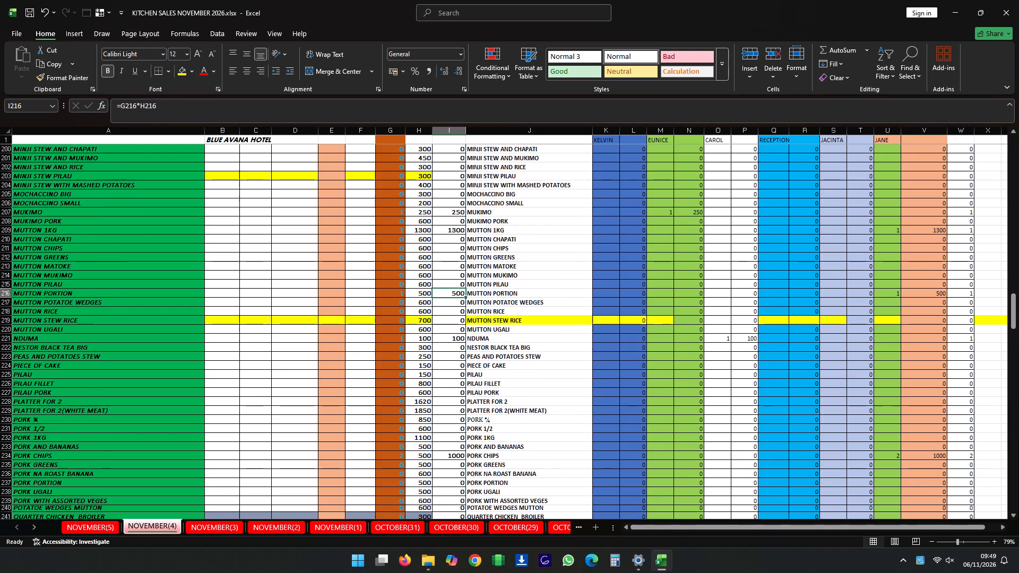
{"action": "scroll", "coordinate": [451, 470], "scroll_direction": "down", "scroll_amount": 7}
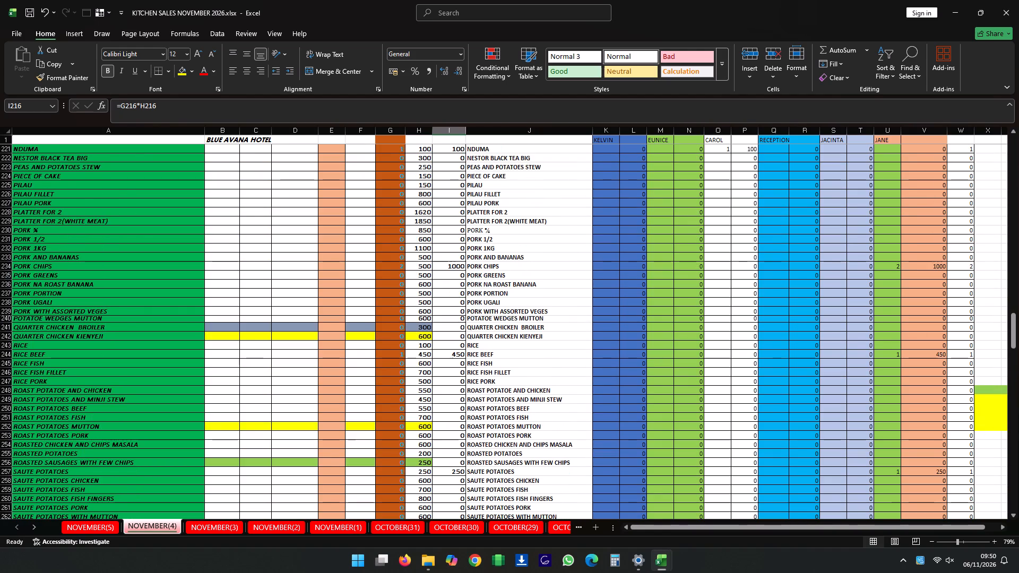
{"action": "scroll", "coordinate": [451, 470], "scroll_direction": "down", "scroll_amount": 2}
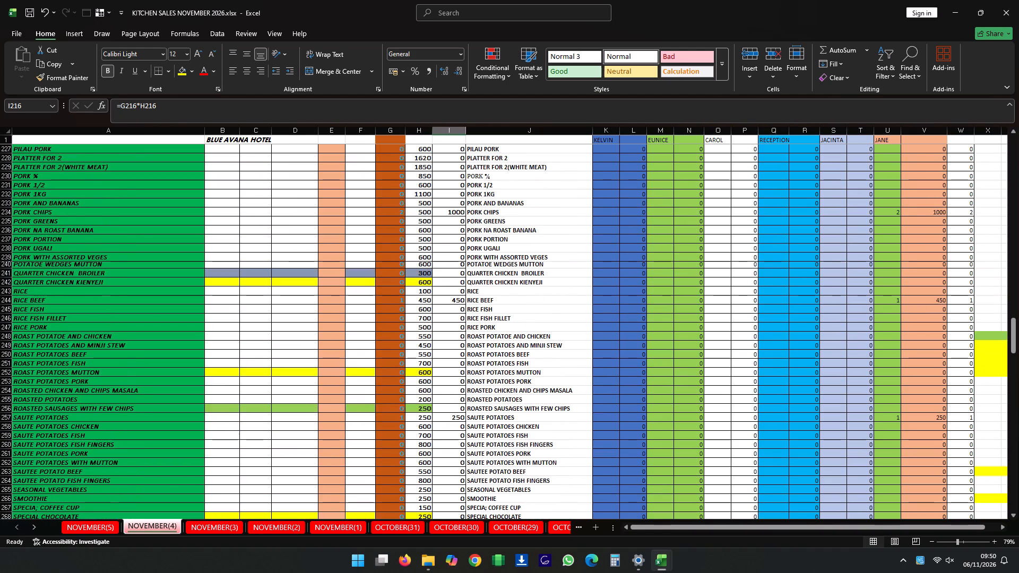
{"action": "scroll", "coordinate": [451, 470], "scroll_direction": "down", "scroll_amount": 7}
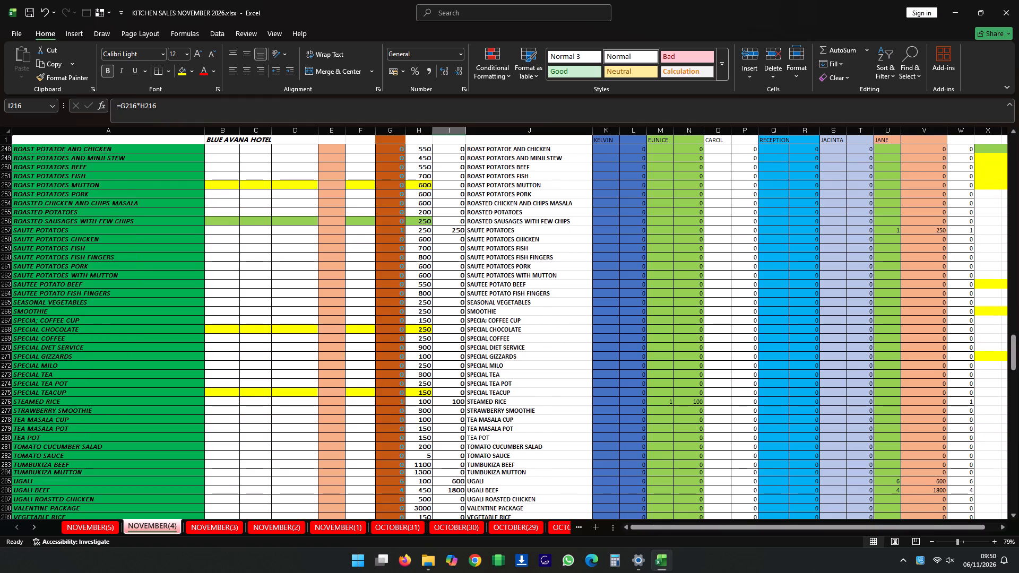
{"action": "scroll", "coordinate": [451, 470], "scroll_direction": "down", "scroll_amount": 1}
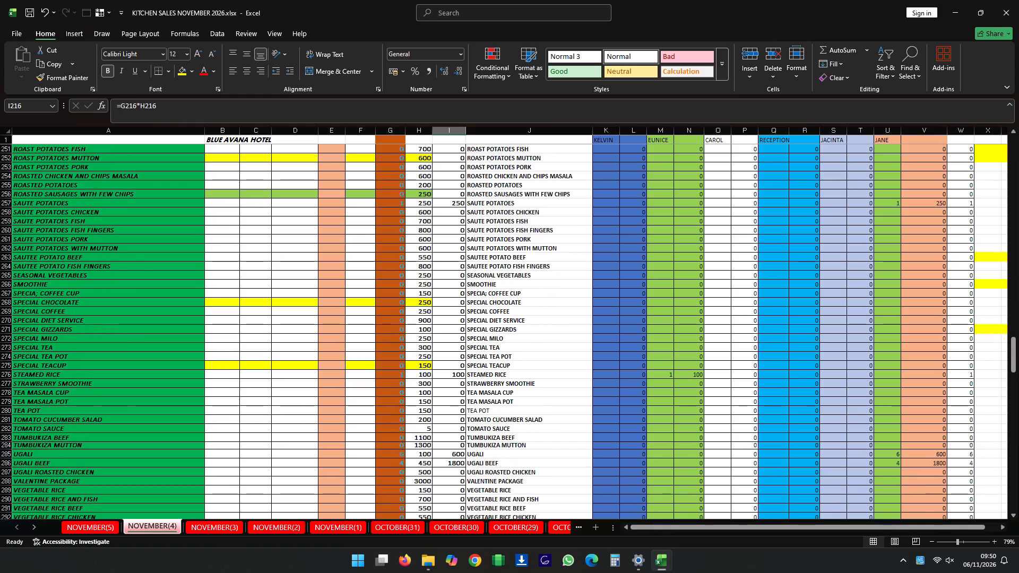
{"action": "scroll", "coordinate": [451, 470], "scroll_direction": "down", "scroll_amount": 4}
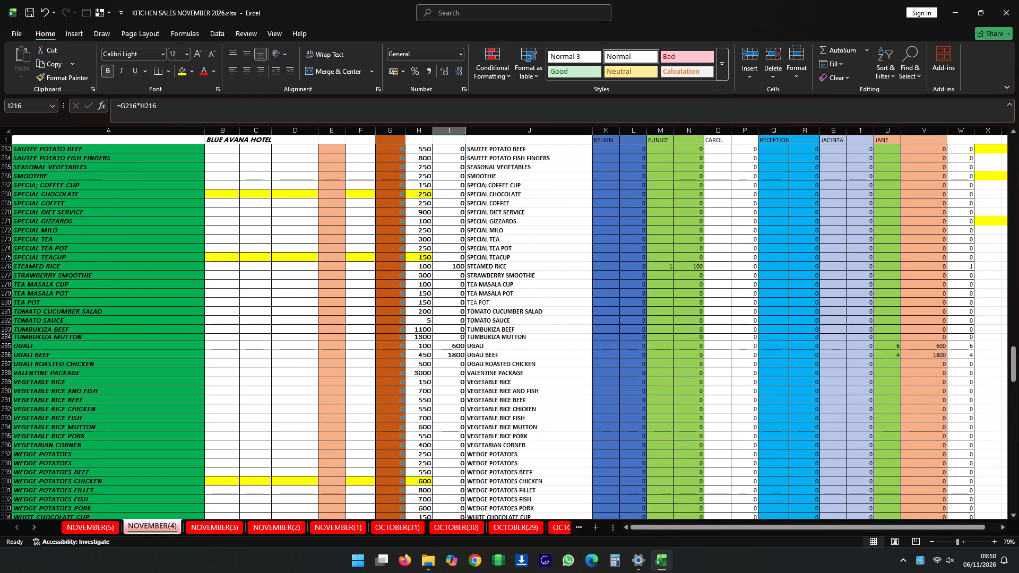
{"action": "scroll", "coordinate": [451, 470], "scroll_direction": "down", "scroll_amount": 5}
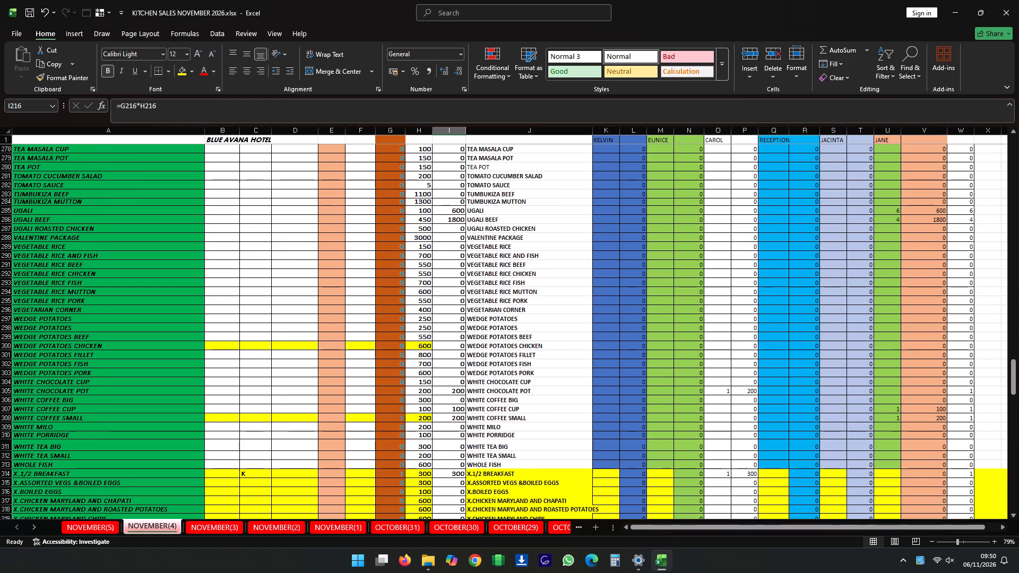
{"action": "scroll", "coordinate": [451, 470], "scroll_direction": "down", "scroll_amount": 6}
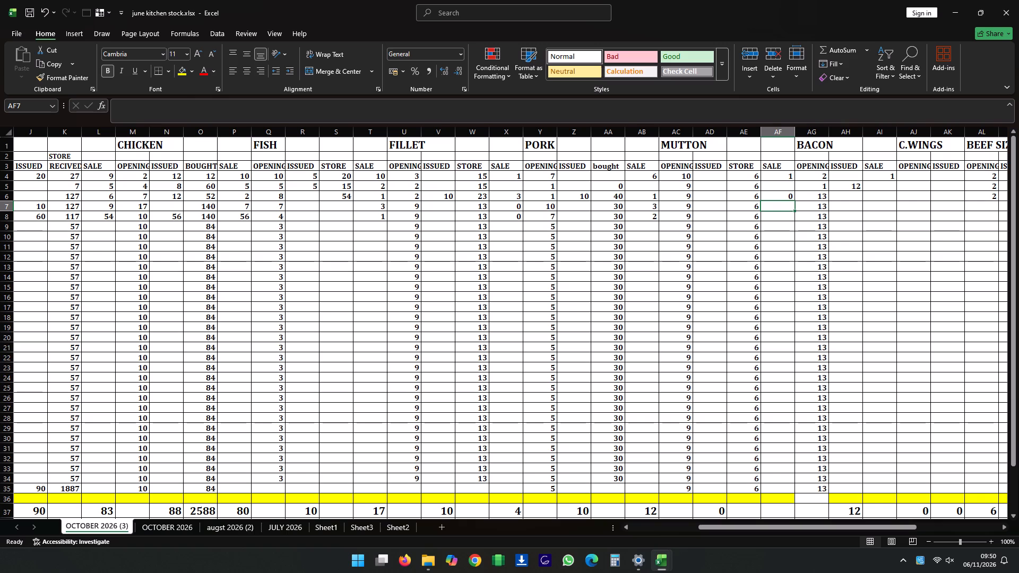
In the june kitchen stock workbook, enter the mutton SALE quantities as 5 in the 04-Oct row and 3 in the 05-Oct row.
{"action": "key", "text": "5"}
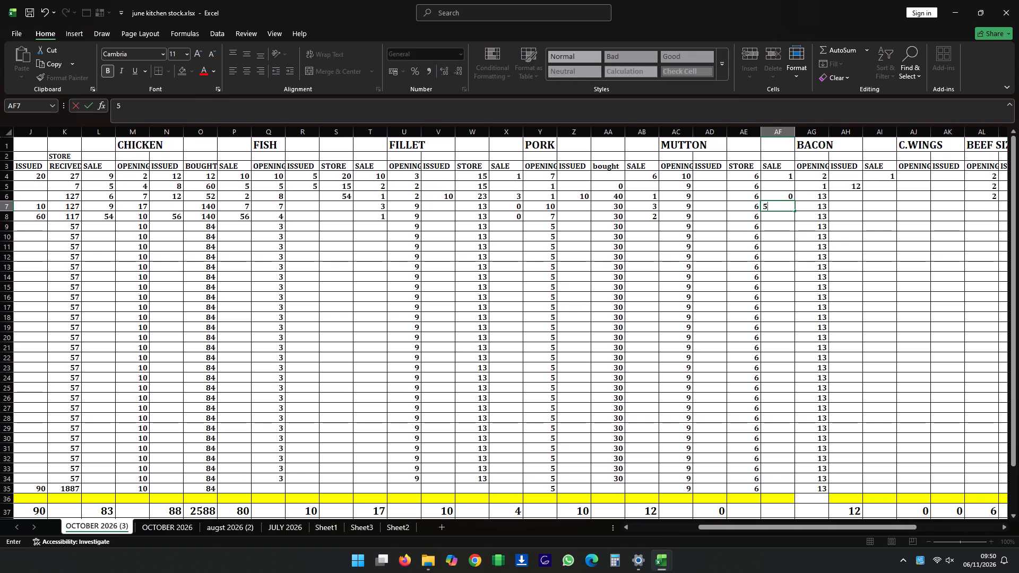
{"action": "key", "text": "Down"}
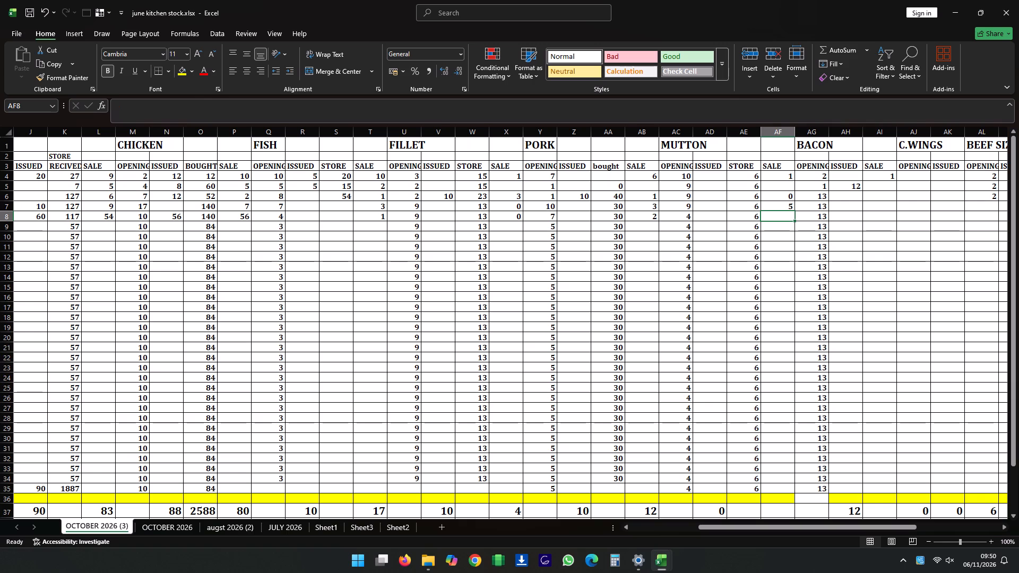
{"action": "key", "text": "3"}
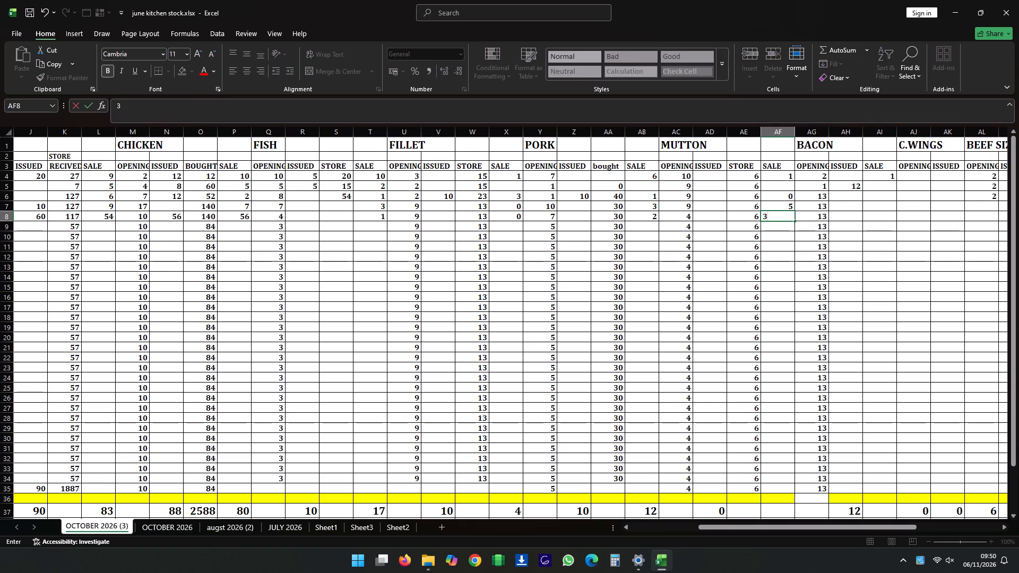
{"action": "key", "text": "Down"}
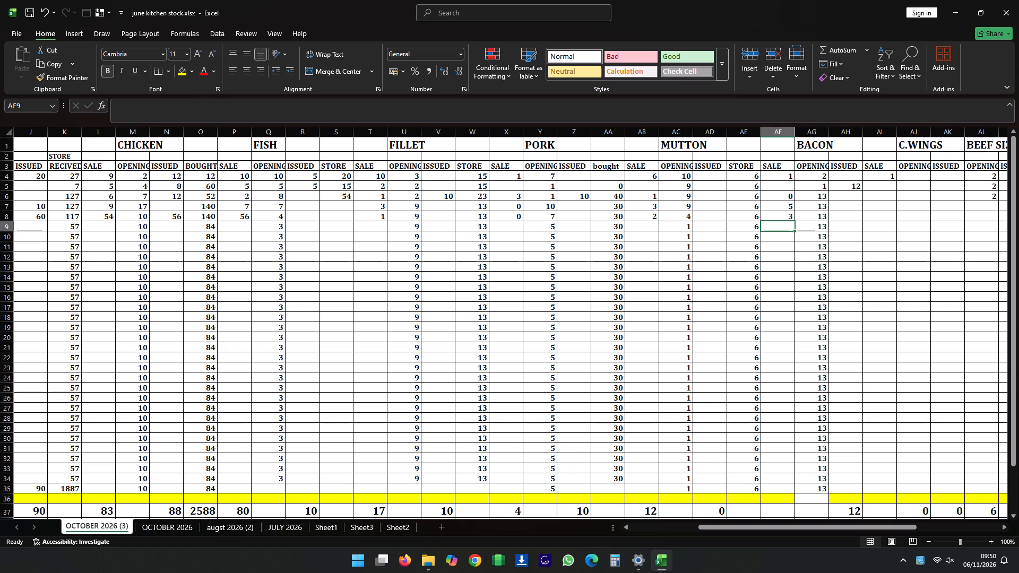
Enter 0 as the BACON SALE quantity in the 02-Oct, 03-Oct and 04-Oct rows.
{"action": "left_click", "coordinate": [884, 186]}
{"action": "key", "text": "0"}
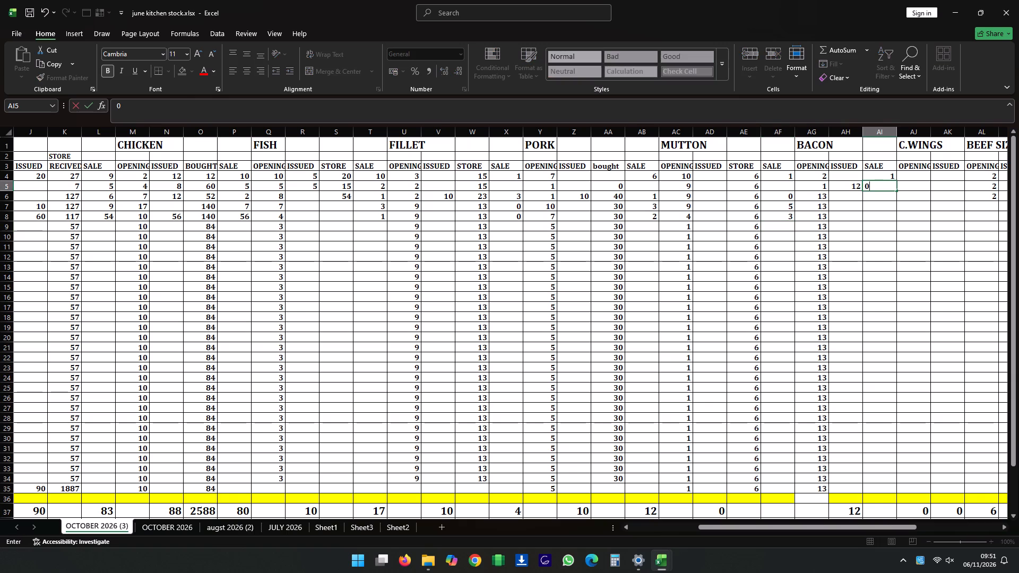
{"action": "key", "text": "Down"}
{"action": "key", "text": "0"}
{"action": "key", "text": "Down"}
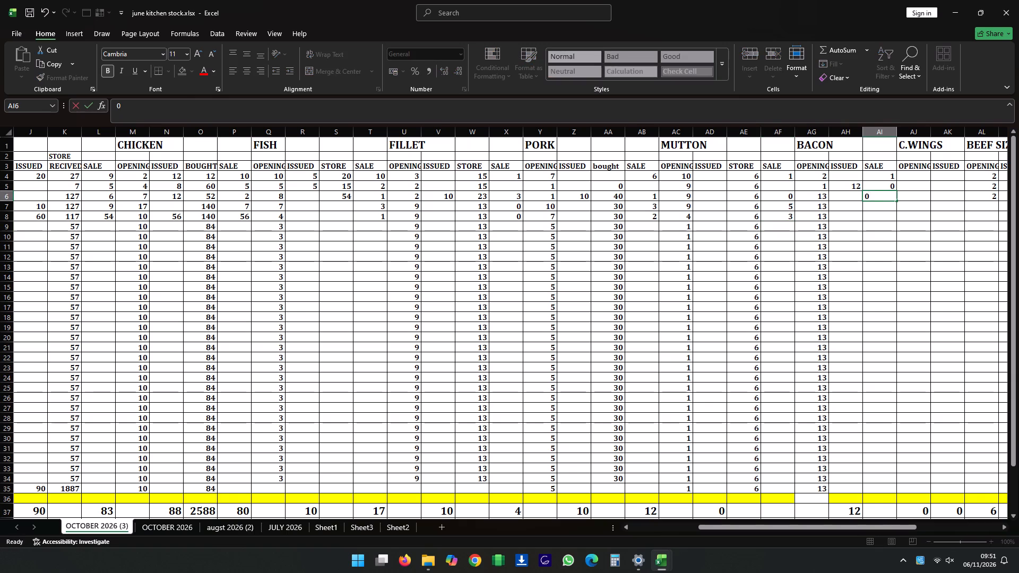
{"action": "key", "text": "0"}
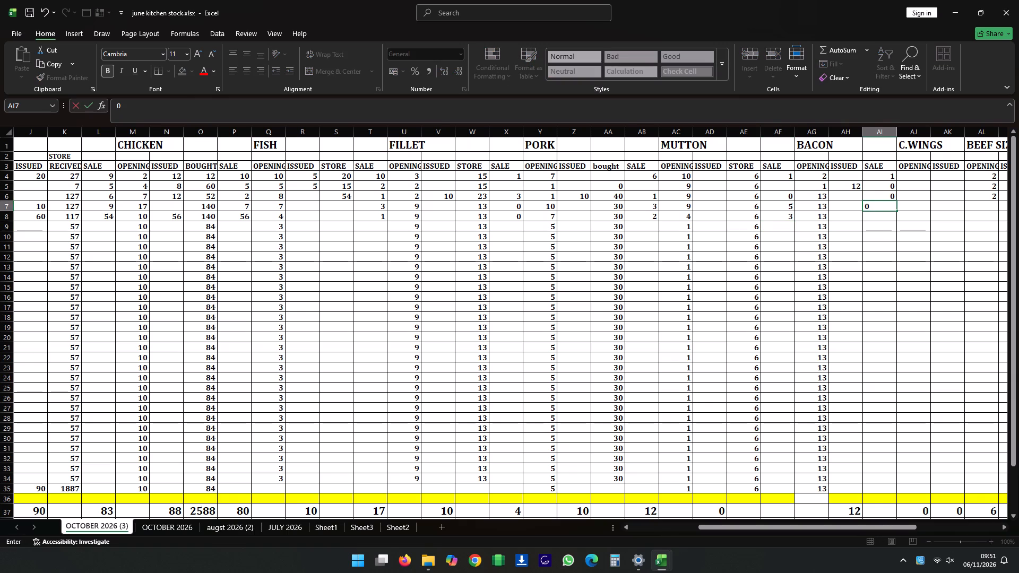
{"action": "key", "text": "Down"}
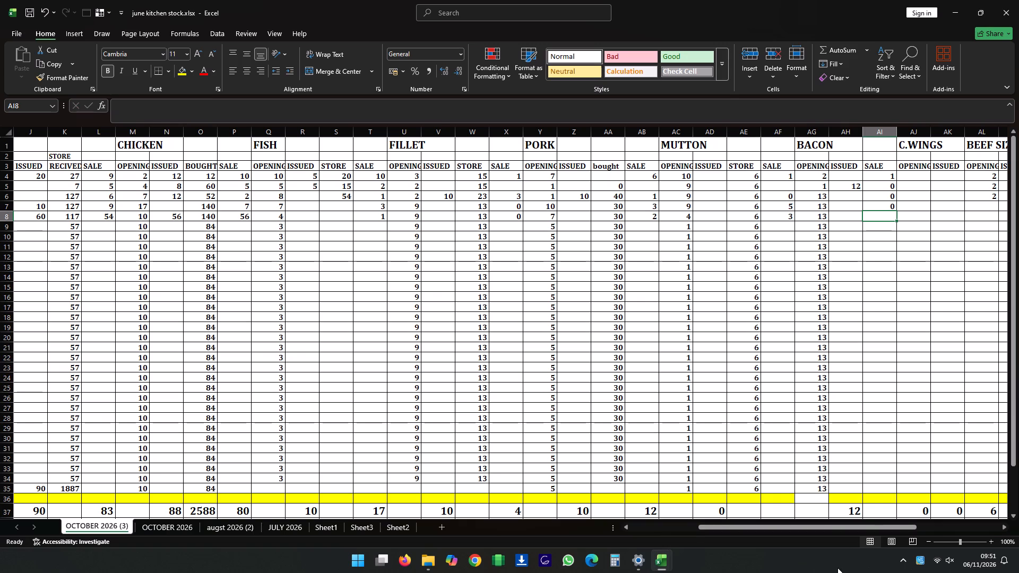
Enter 2 as the BEEF SIZZER OPENING quantity in the 04-Oct and 05-Oct rows.
{"action": "left_click_drag", "start_coordinate": [908, 530], "coordinate": [955, 527]}
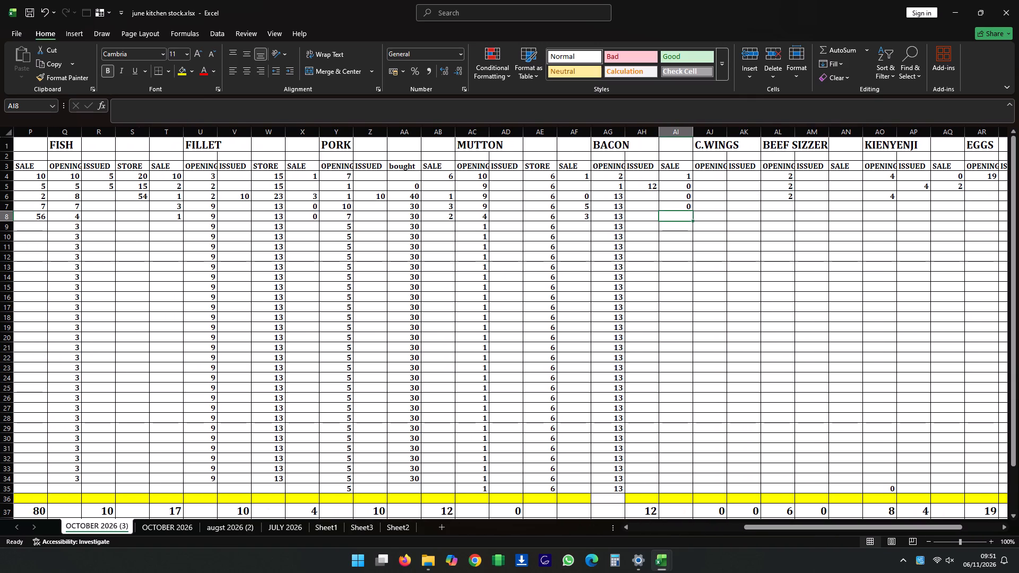
{"action": "left_click", "coordinate": [791, 209]}
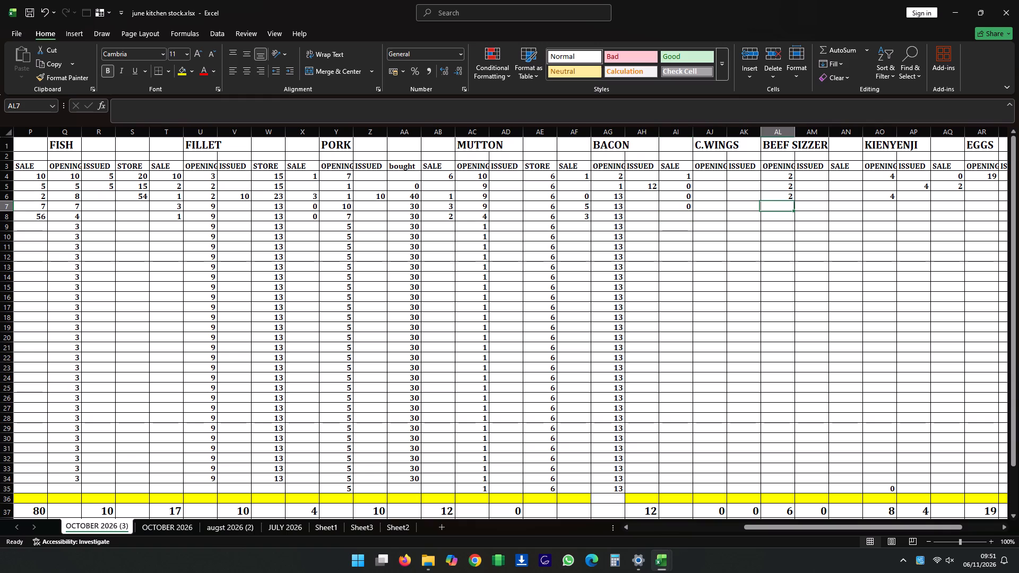
{"action": "key", "text": "2"}
{"action": "key", "text": "Down"}
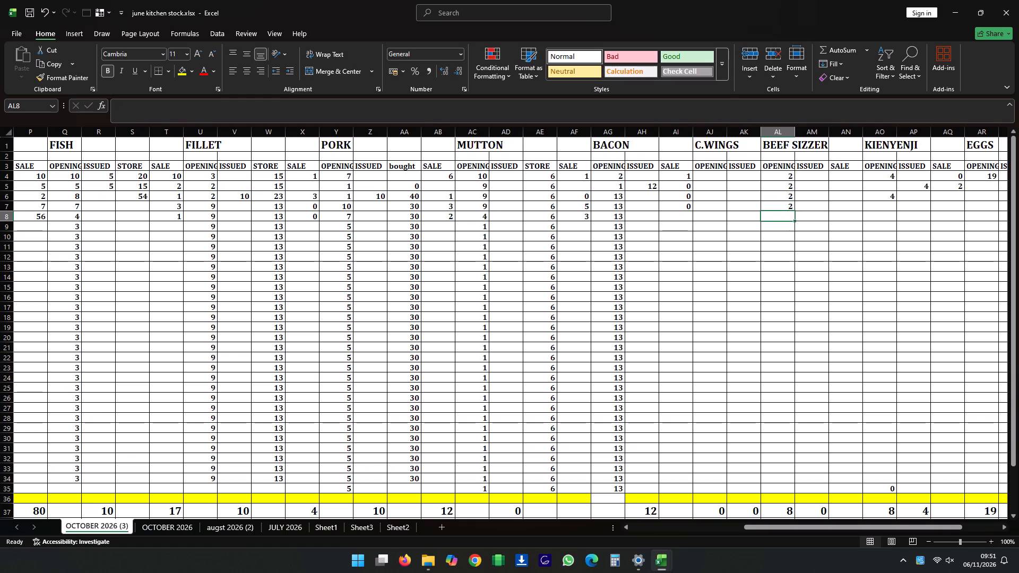
{"action": "key", "text": "2"}
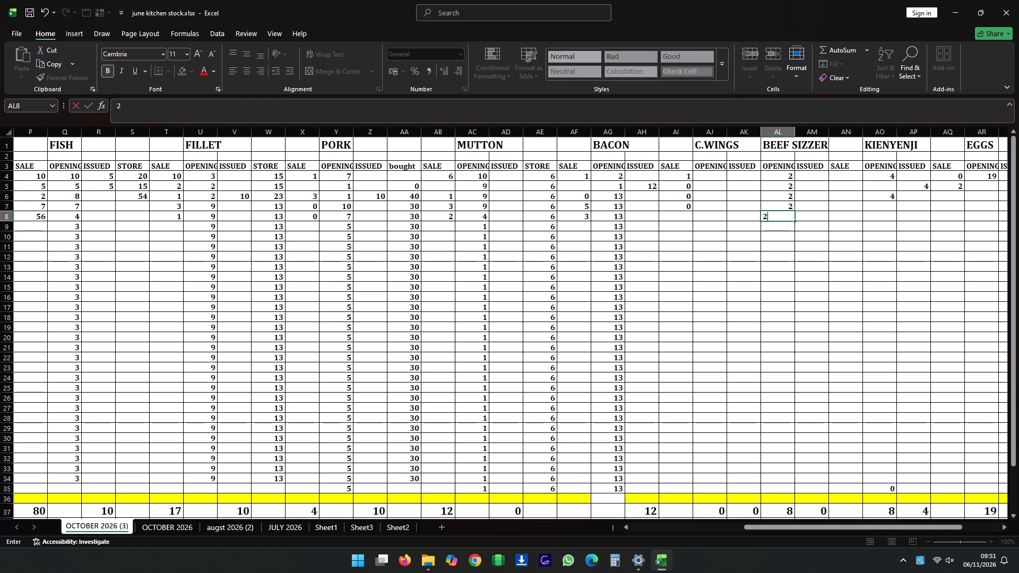
Set the KIENYENJI OPENING quantity to 2 in the 03-Oct, 04-Oct and 05-Oct rows, replacing the formula in the 03-Oct row.
{"action": "left_click", "coordinate": [889, 214]}
{"action": "left_click", "coordinate": [889, 207]}
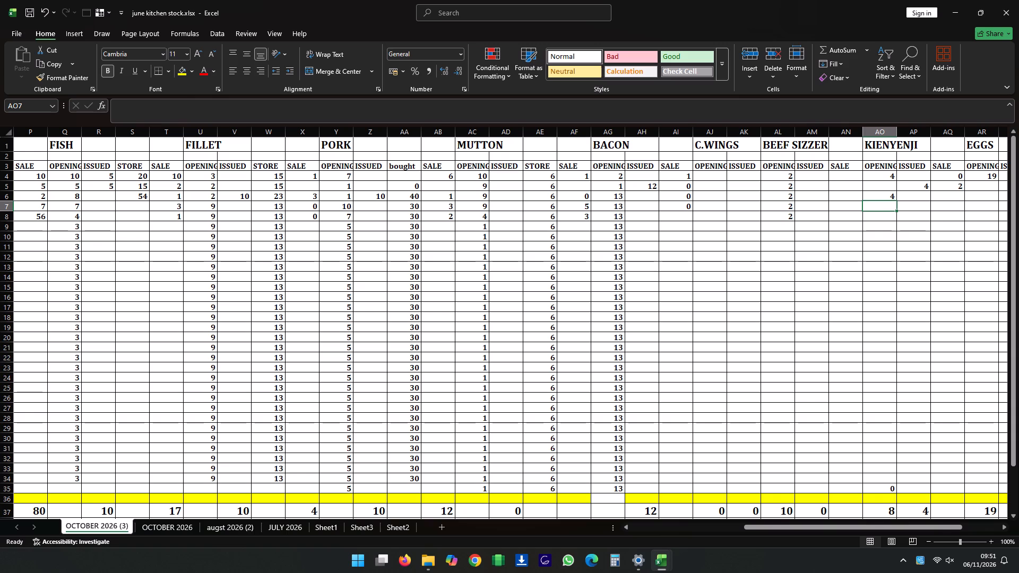
{"action": "key", "text": "2"}
{"action": "key", "text": "0"}
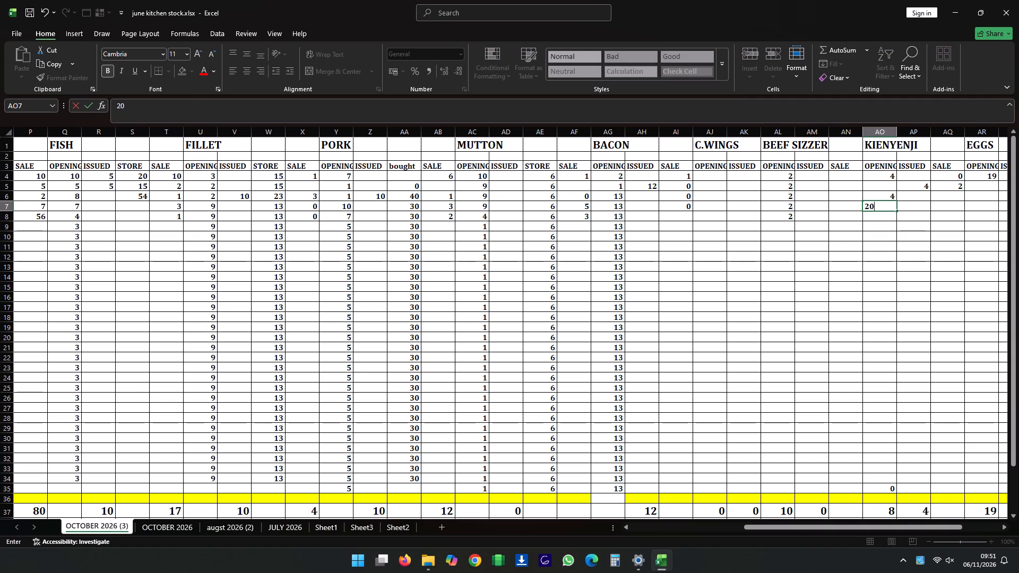
{"action": "key", "text": "BackSpace"}
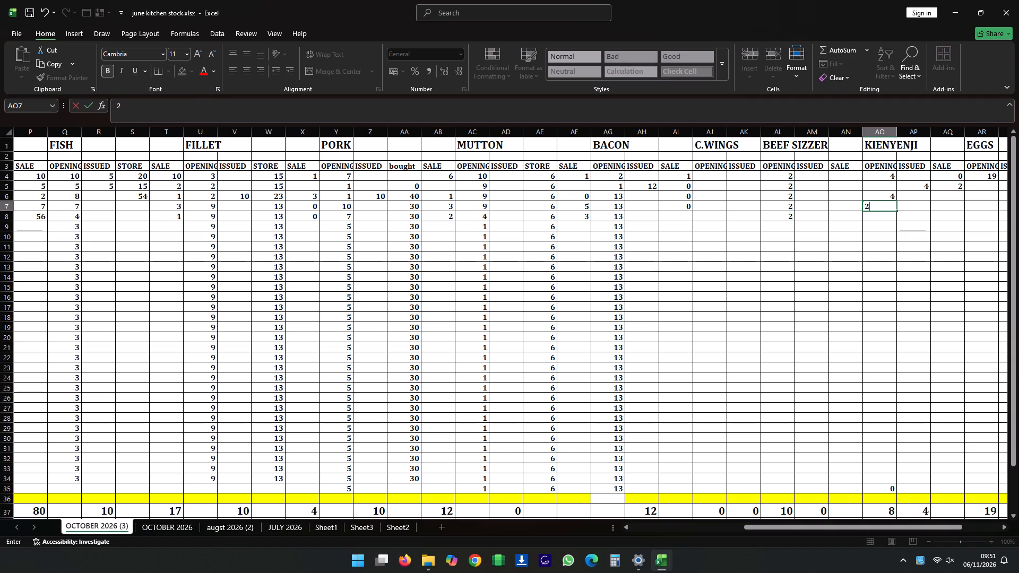
{"action": "left_click", "coordinate": [885, 216]}
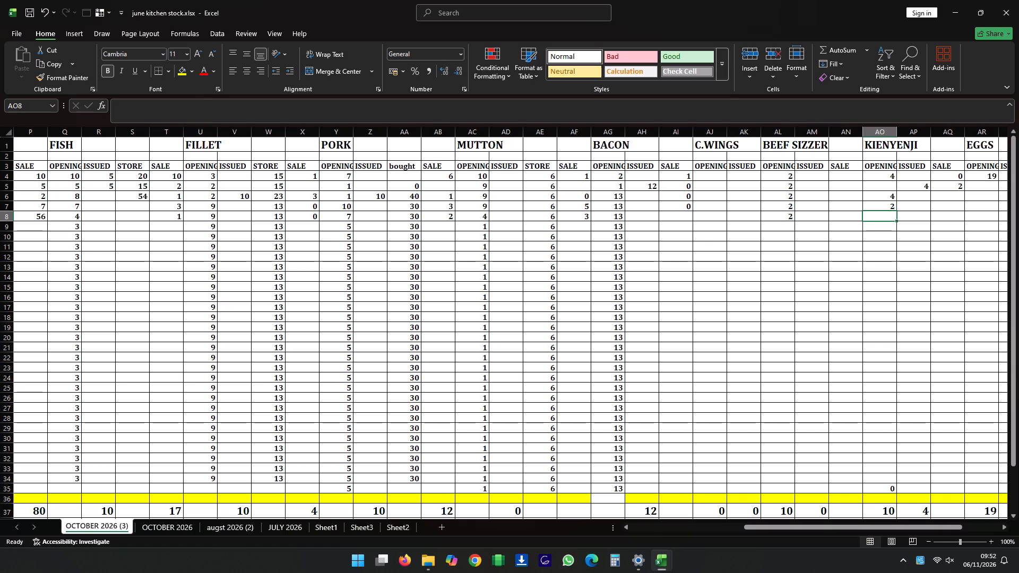
{"action": "left_click", "coordinate": [893, 193]}
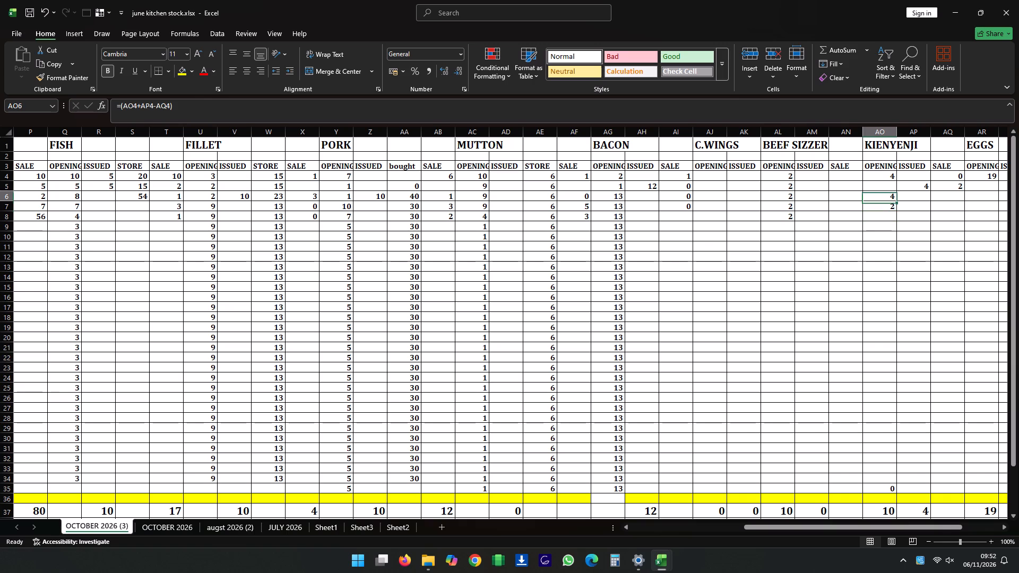
{"action": "key", "text": "2"}
{"action": "key", "text": "Down"}
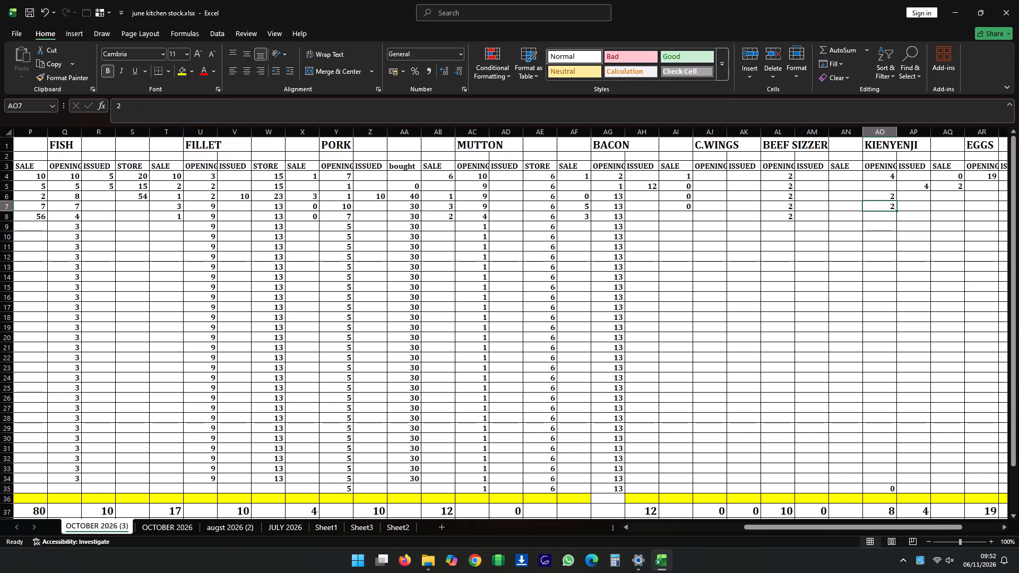
{"action": "key", "text": "Down"}
{"action": "key", "text": "2"}
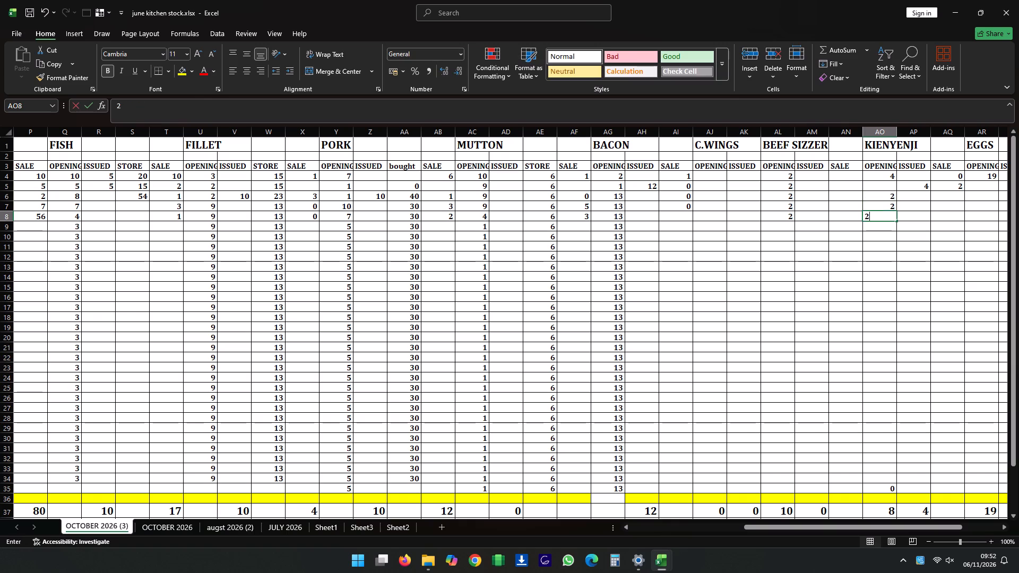
{"action": "key", "text": "Down"}
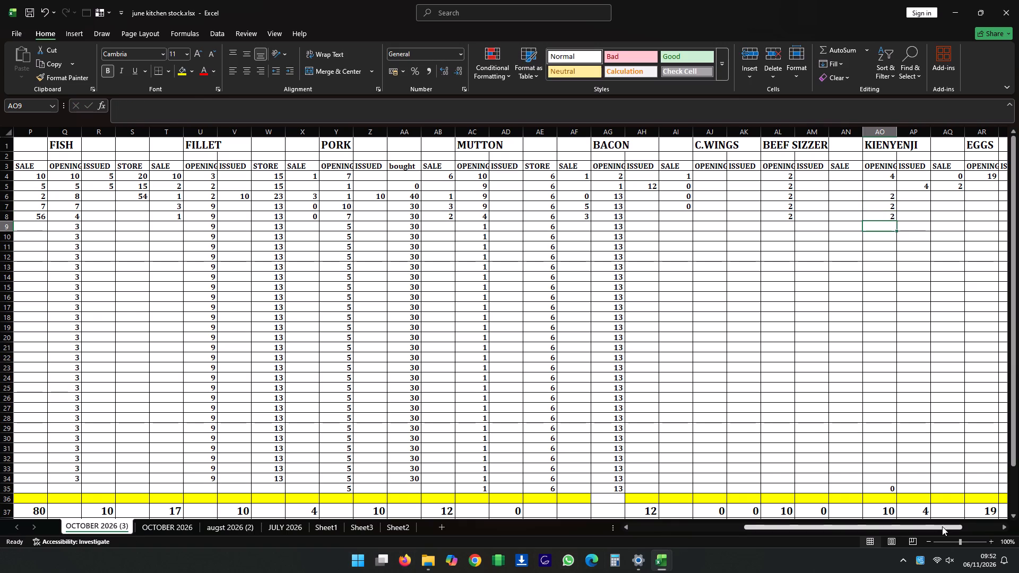
Enter the EGGS SALE quantities as 11 in the 04-Oct row and 21 in the 05-Oct row.
{"action": "left_click_drag", "start_coordinate": [943, 523], "coordinate": [951, 524]}
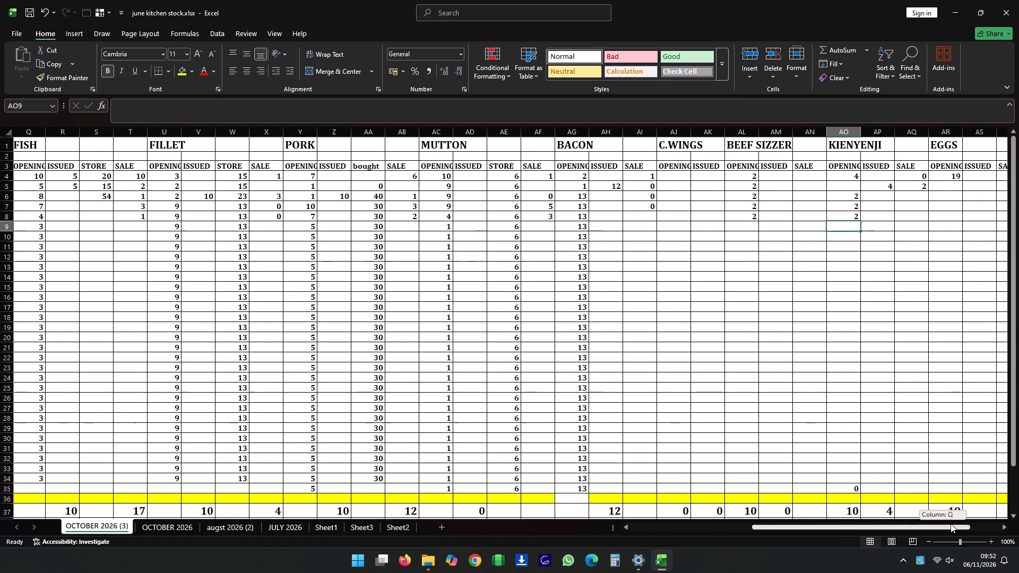
{"action": "left_click_drag", "start_coordinate": [951, 524], "coordinate": [1001, 510]}
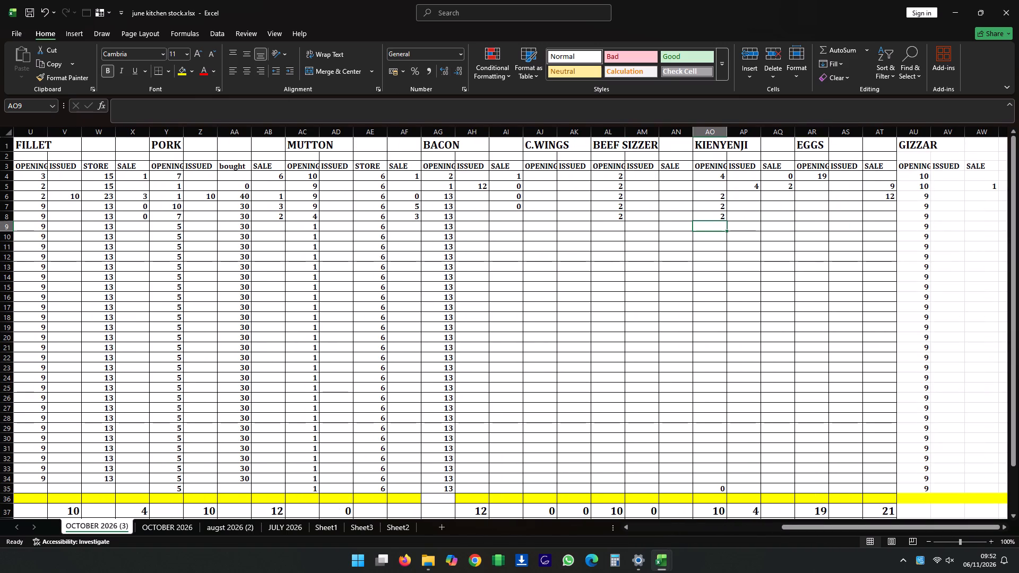
{"action": "left_click", "coordinate": [887, 218]}
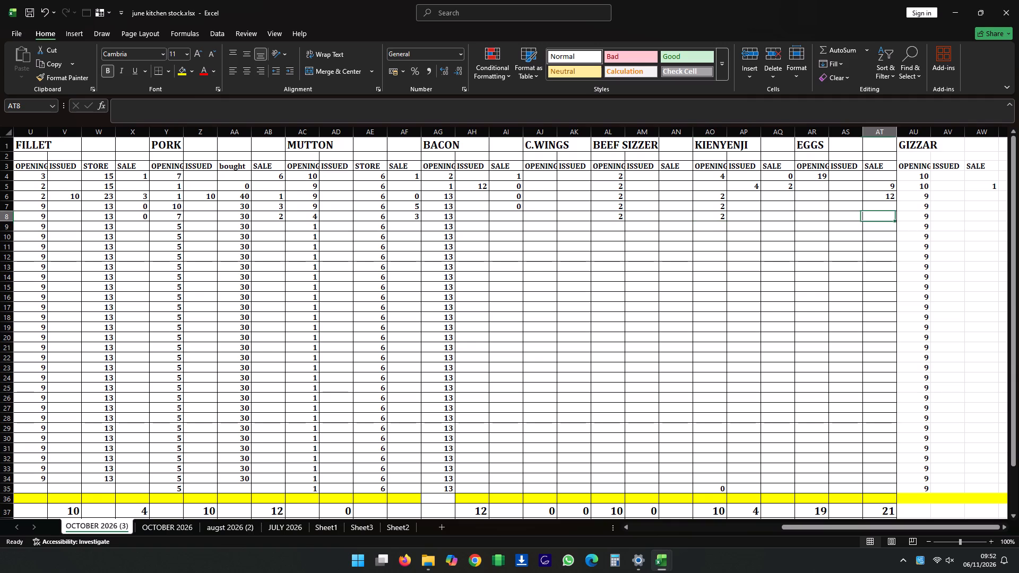
{"action": "type", "text": "11"}
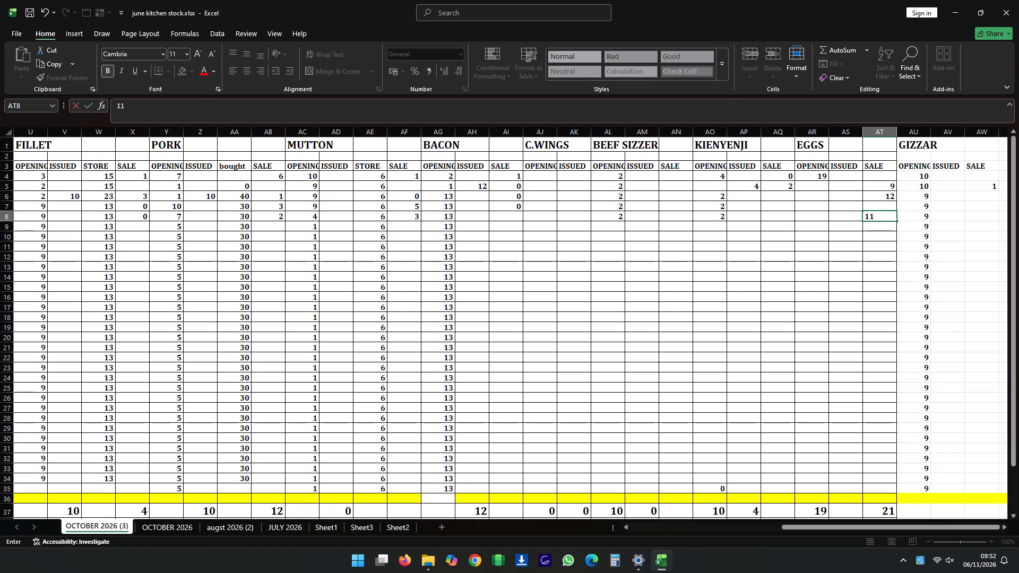
{"action": "left_click", "coordinate": [894, 206]}
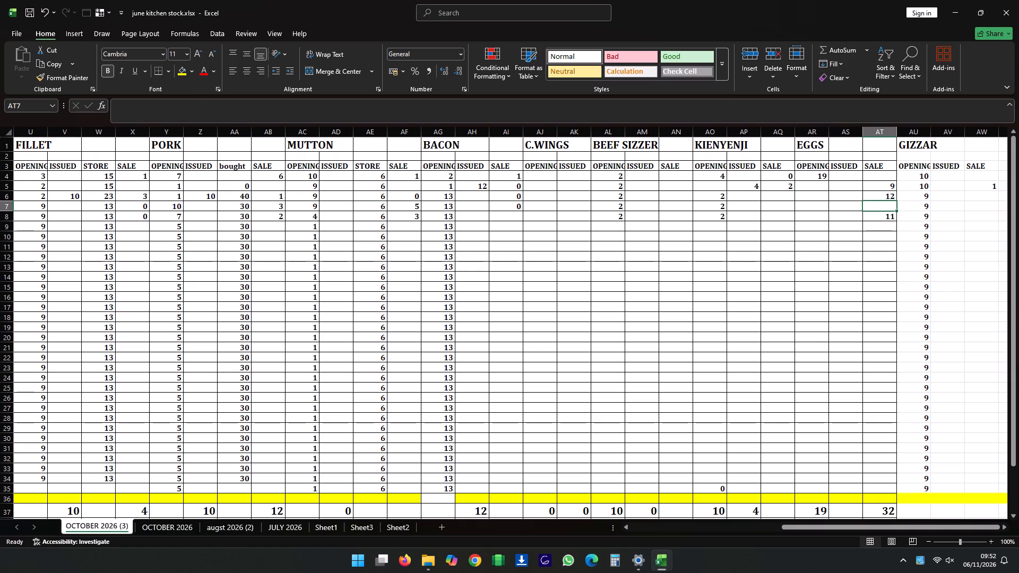
{"action": "type", "text": "11"}
{"action": "left_click", "coordinate": [881, 215]}
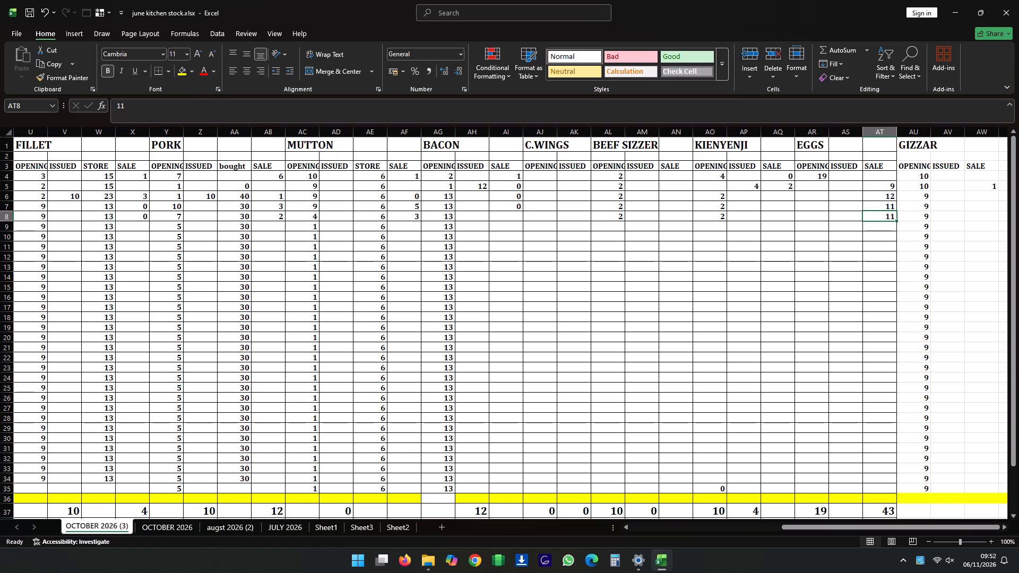
{"action": "type", "text": "21"}
{"action": "key", "text": "Down"}
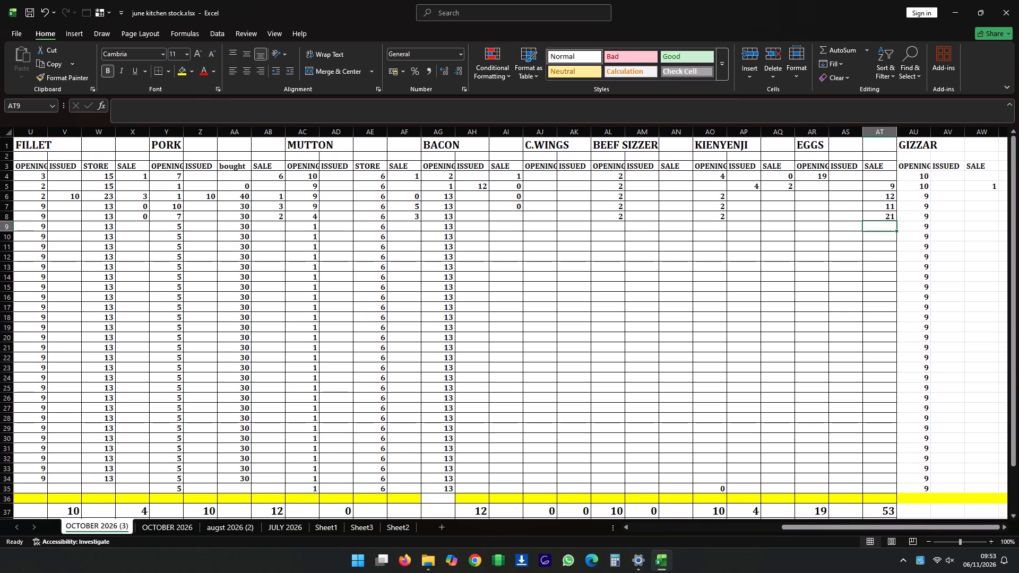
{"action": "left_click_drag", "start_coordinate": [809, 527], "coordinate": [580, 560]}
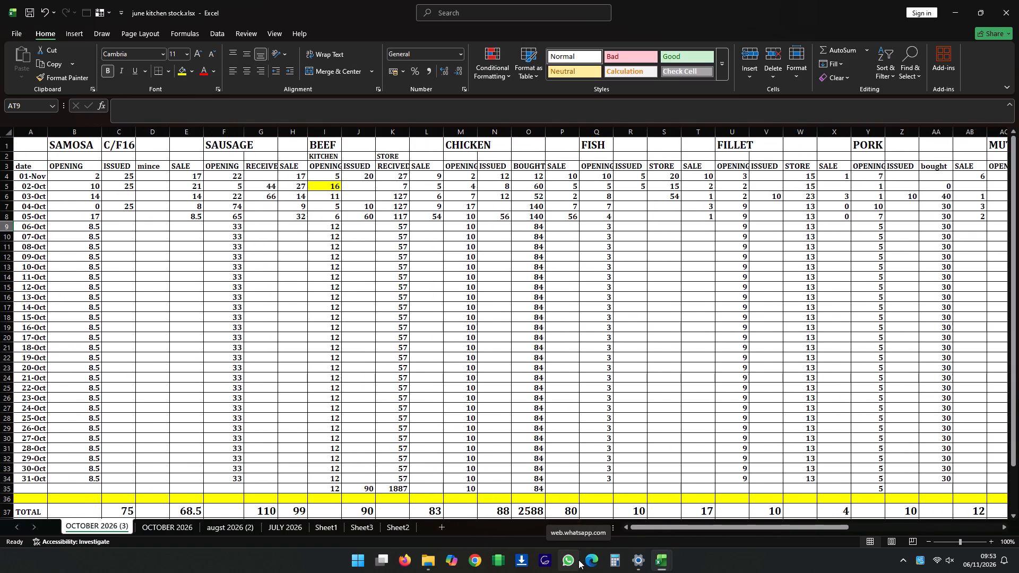
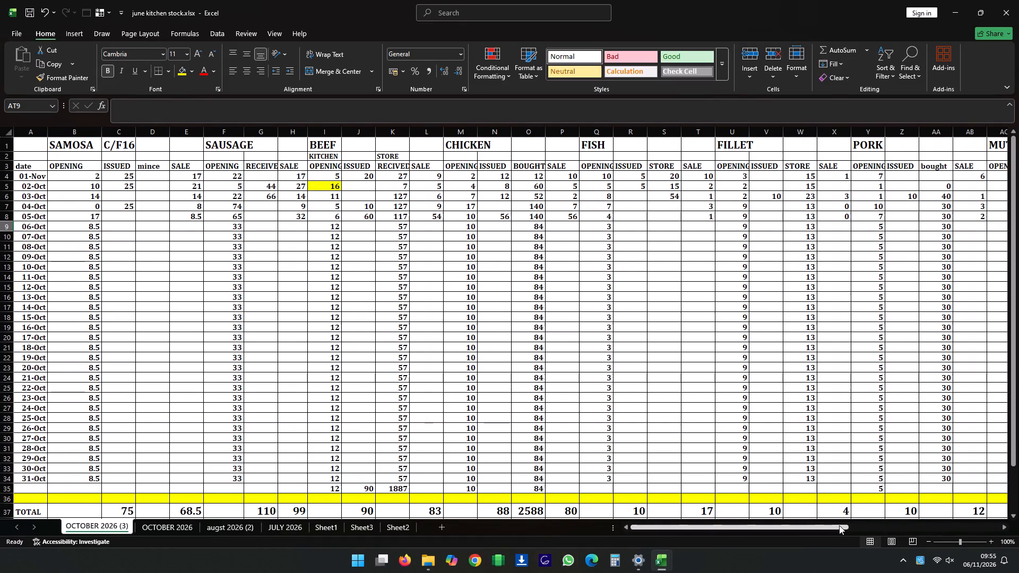
Enter 6 as the MUTTON ISSUED quantity in the 05-Oct row.
{"action": "left_click_drag", "start_coordinate": [839, 525], "coordinate": [891, 517]}
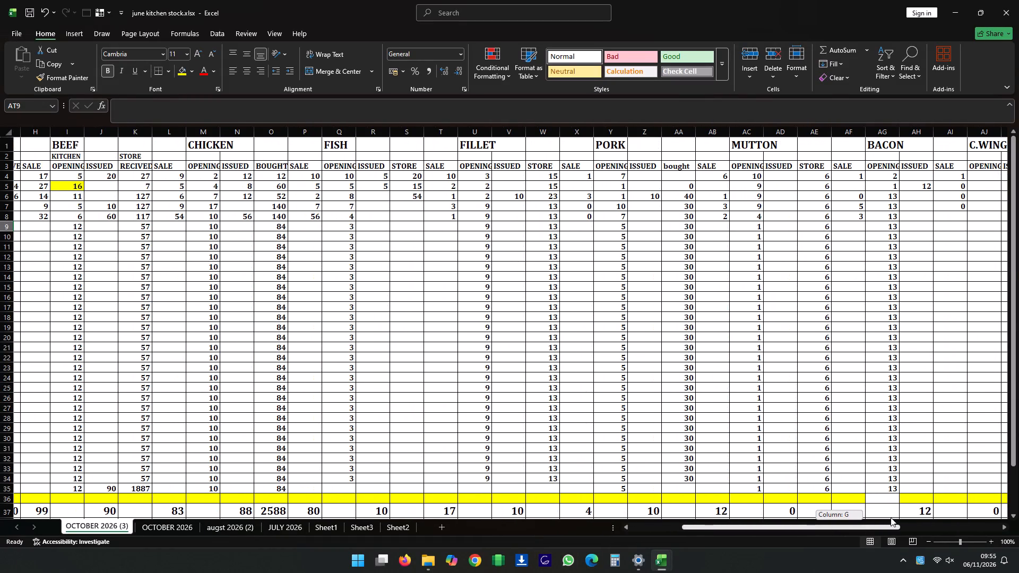
{"action": "left_click_drag", "start_coordinate": [891, 517], "coordinate": [916, 515]}
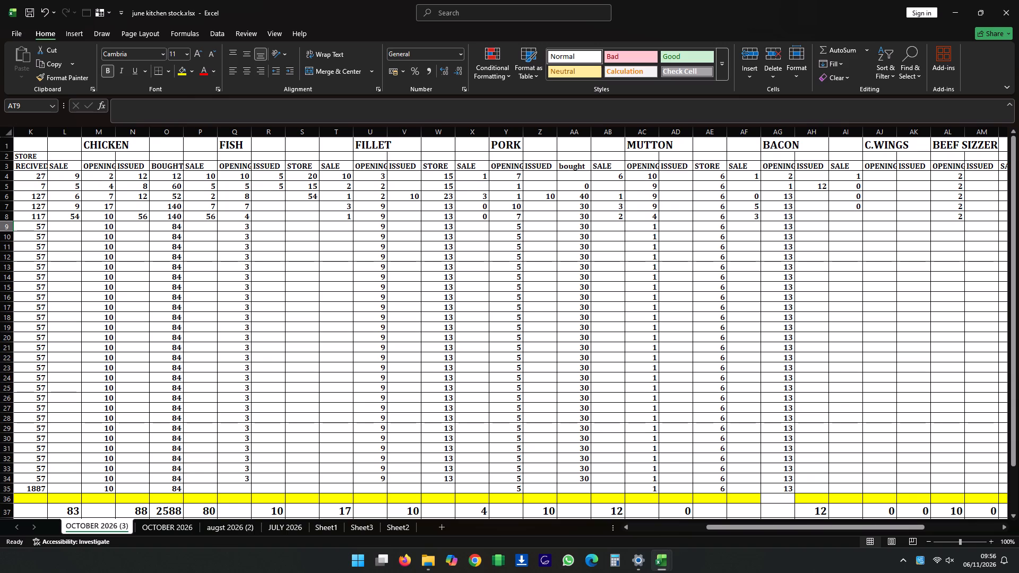
{"action": "left_click", "coordinate": [682, 215]}
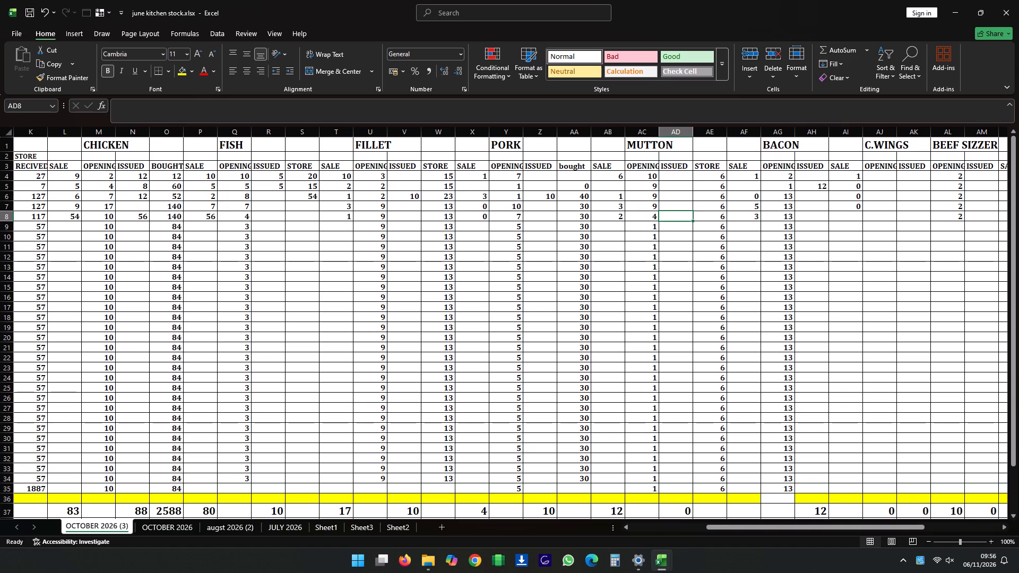
{"action": "key", "text": "6"}
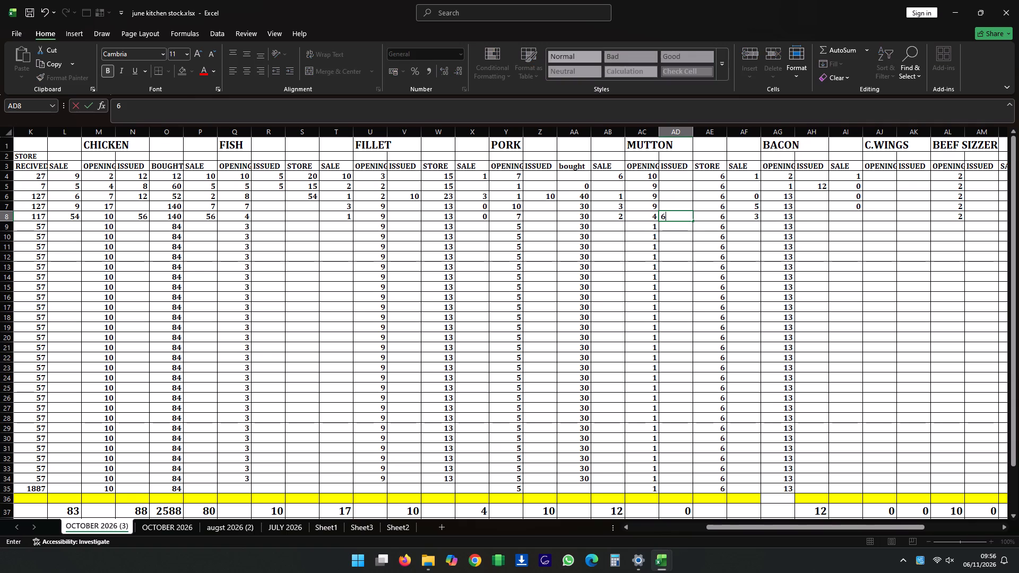
{"action": "left_click", "coordinate": [677, 275]}
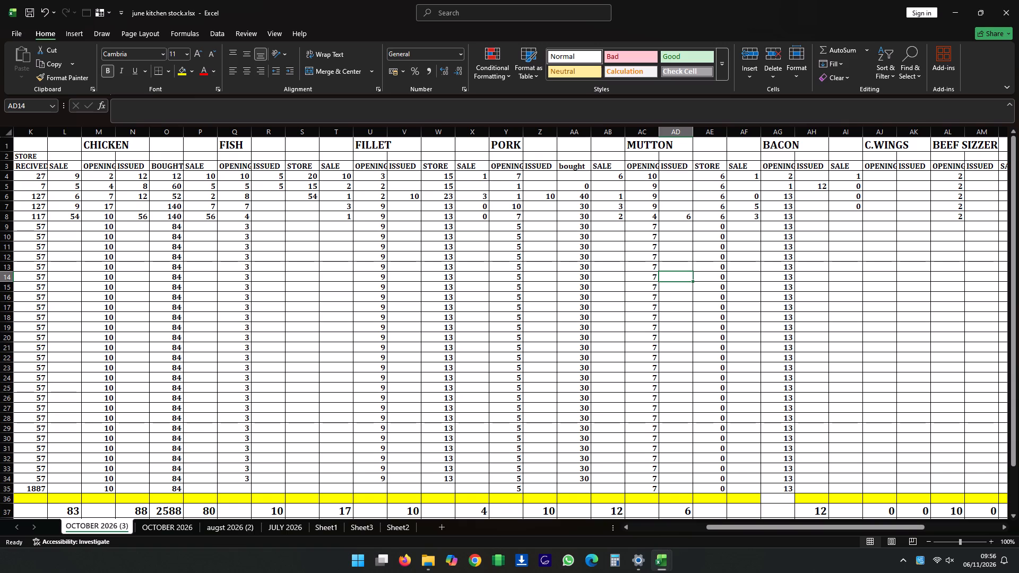
Change the MUTTON SALE quantity in the 04-Oct row to 7.
{"action": "left_click", "coordinate": [741, 204]}
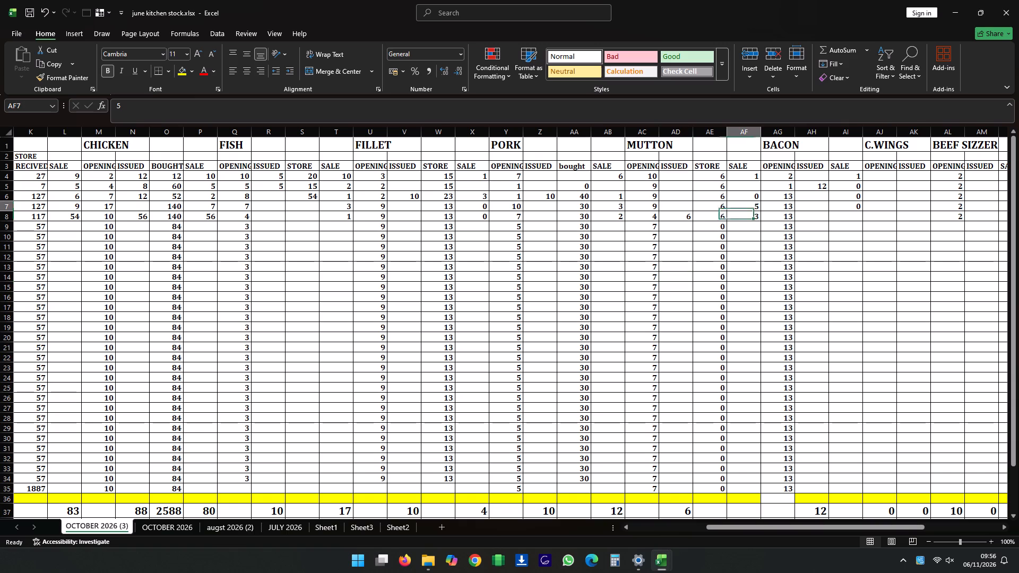
{"action": "key", "text": "7"}
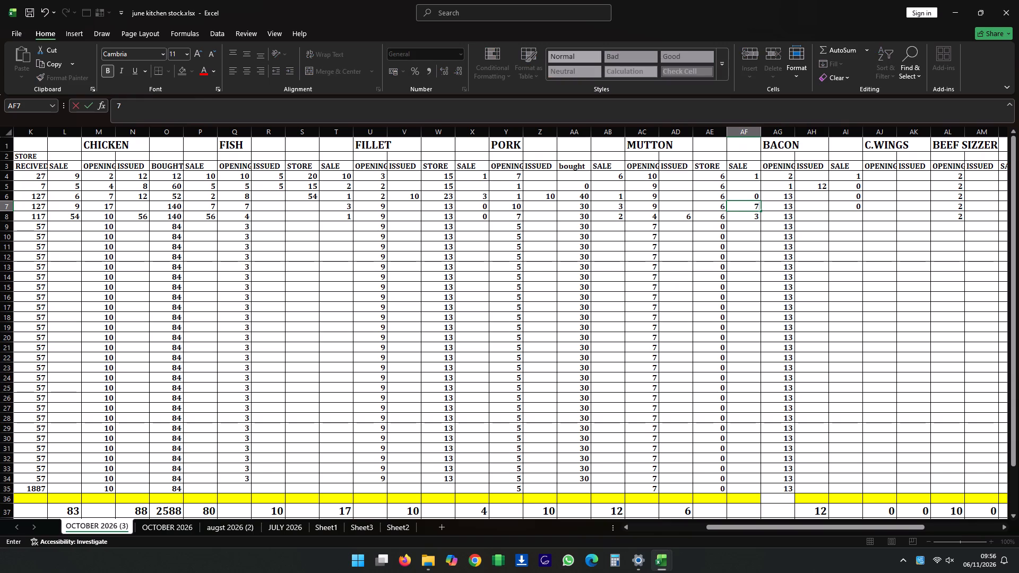
{"action": "left_click", "coordinate": [706, 256]}
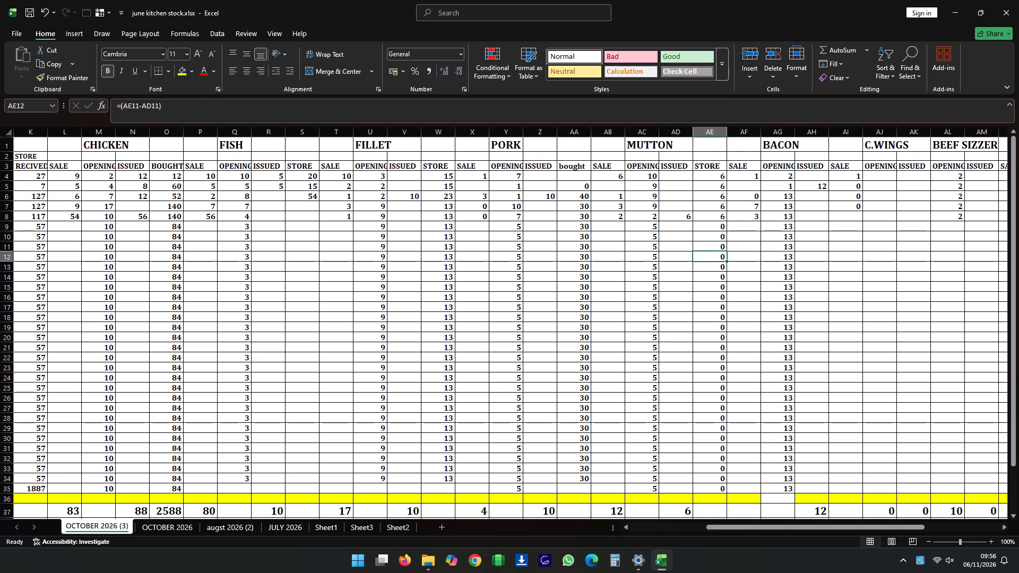
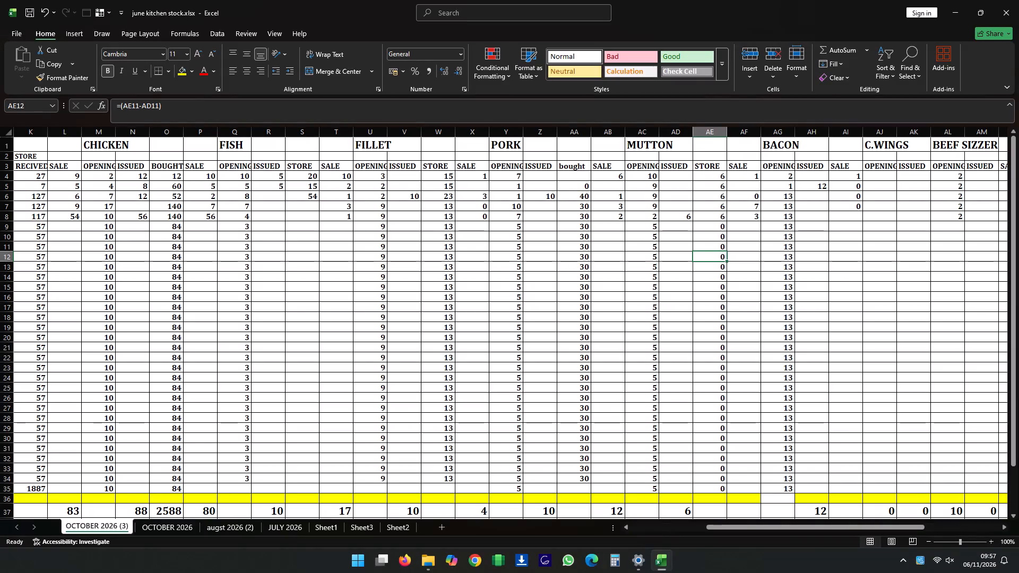
Switch to the KITCHEN SALES NOVEMBER 2026 workbook and open the NOVEMBER(1) sheet at the start of its item list.
{"action": "left_click", "coordinate": [657, 188]}
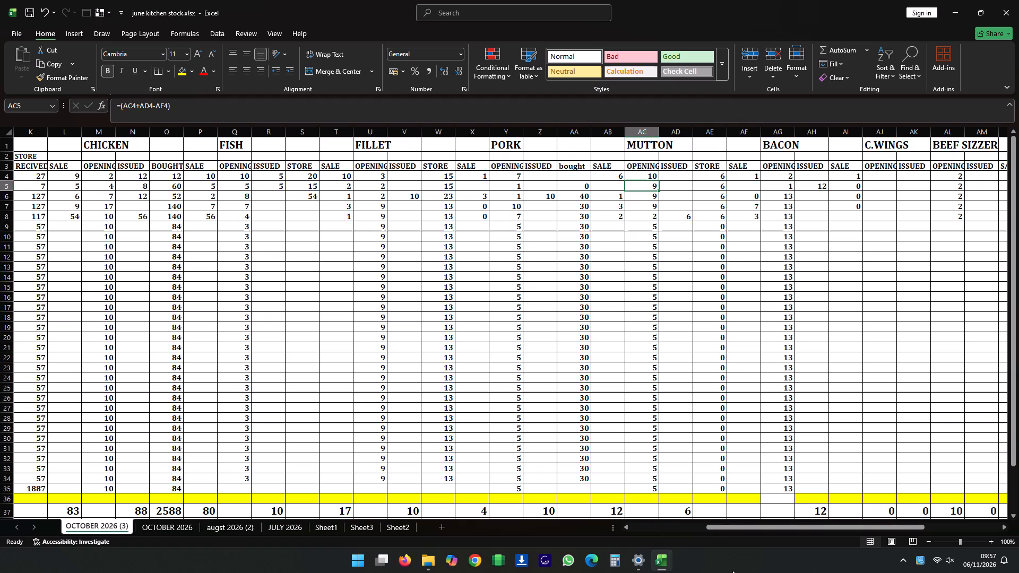
{"action": "left_click", "coordinate": [666, 561]}
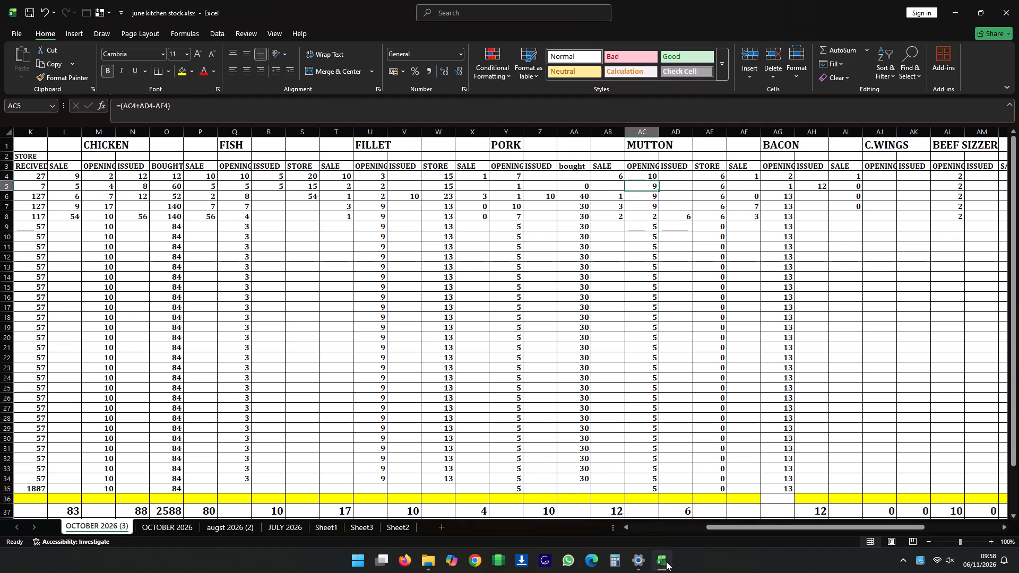
{"action": "left_click", "coordinate": [590, 498]}
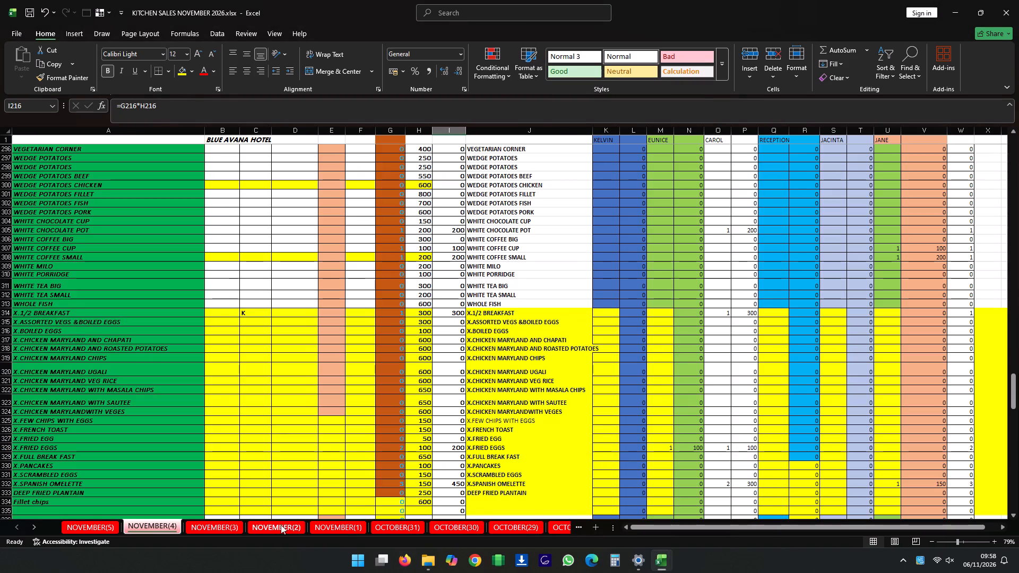
{"action": "left_click", "coordinate": [329, 524]}
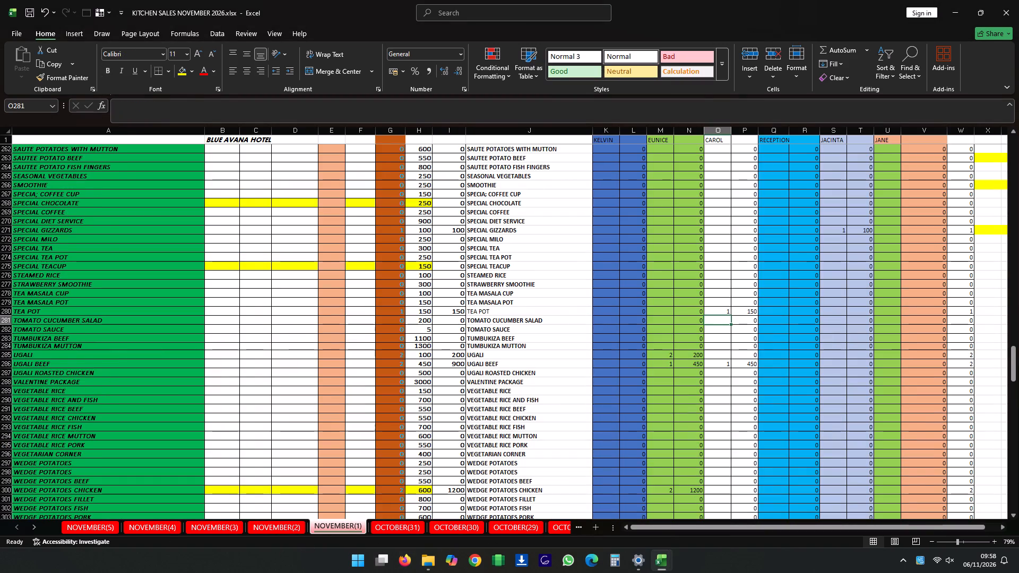
{"action": "scroll", "coordinate": [459, 456], "scroll_direction": "up", "scroll_amount": 6}
{"action": "scroll", "coordinate": [461, 447], "scroll_direction": "up", "scroll_amount": 18}
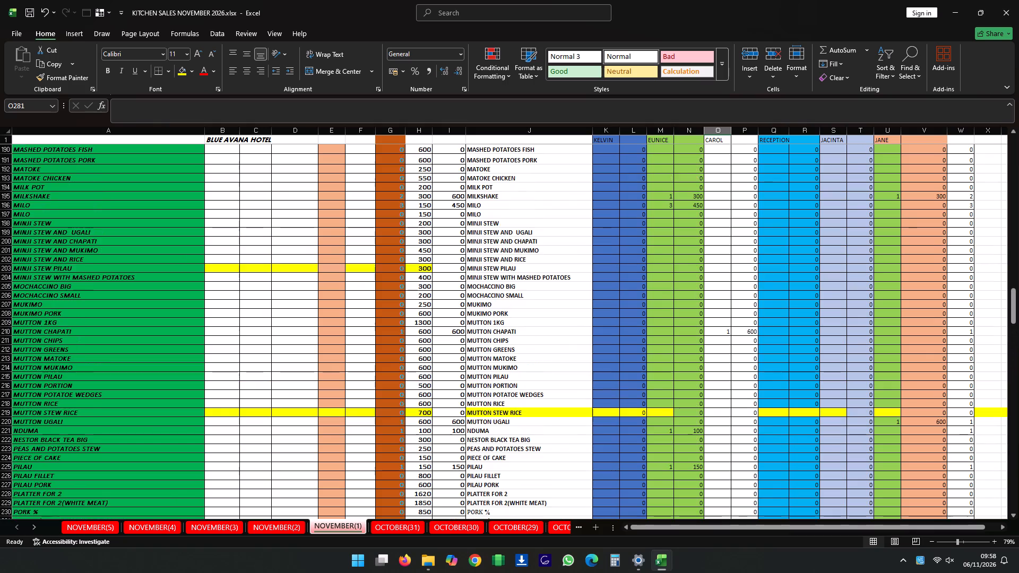
{"action": "scroll", "coordinate": [448, 390], "scroll_direction": "up", "scroll_amount": 7}
{"action": "scroll", "coordinate": [447, 362], "scroll_direction": "up", "scroll_amount": 18}
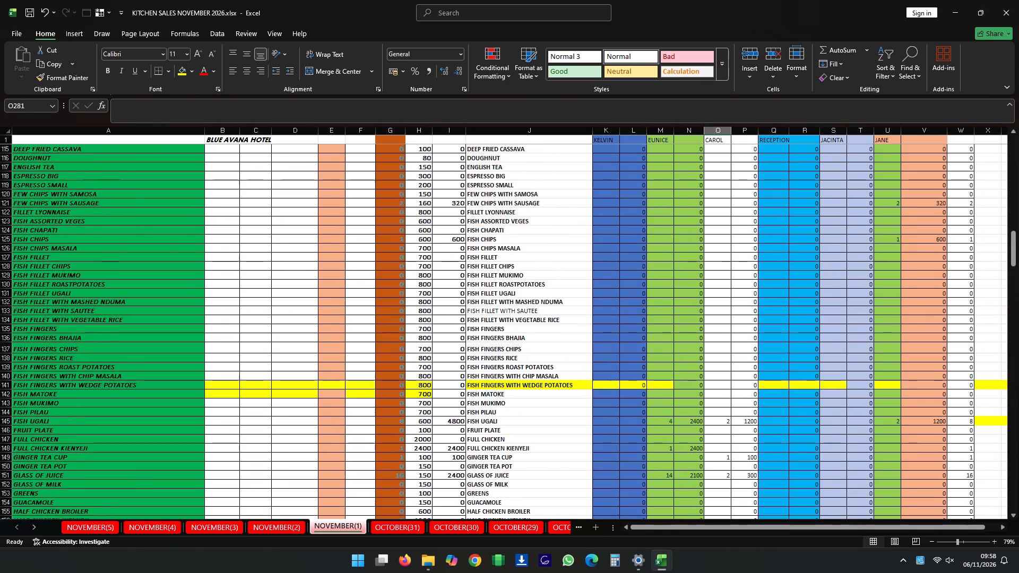
{"action": "scroll", "coordinate": [448, 349], "scroll_direction": "up", "scroll_amount": 11}
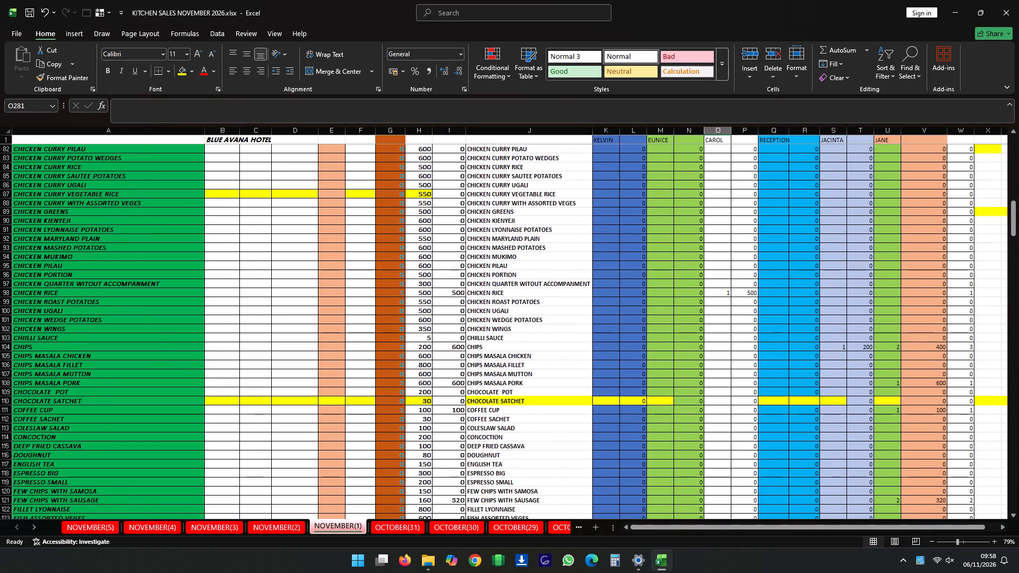
{"action": "scroll", "coordinate": [448, 349], "scroll_direction": "up", "scroll_amount": 17}
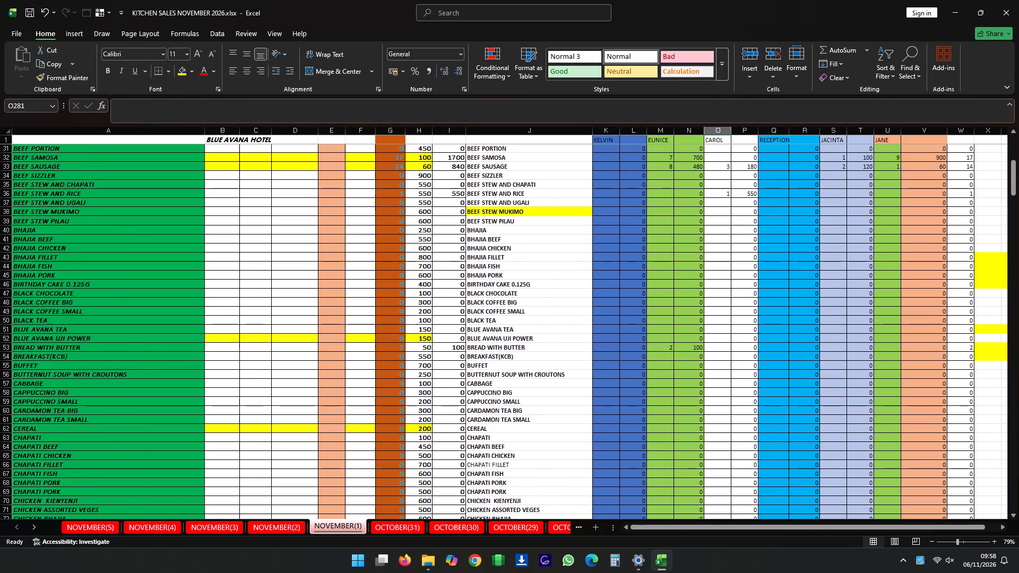
{"action": "scroll", "coordinate": [448, 349], "scroll_direction": "up", "scroll_amount": 10}
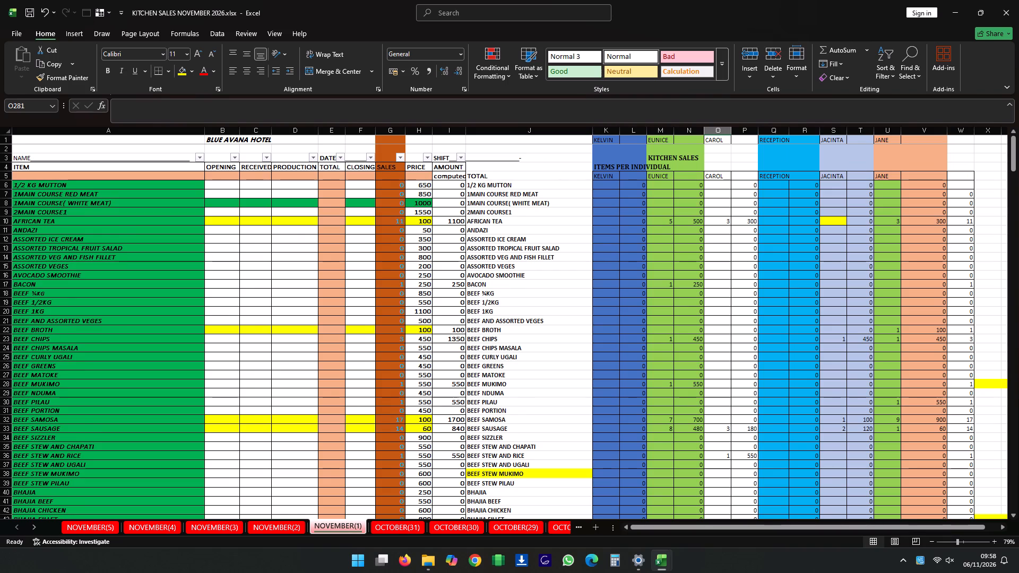
Review the NOVEMBER(1) item sales from the beef dishes through the chicken, fish and mashed potato dishes.
{"action": "scroll", "coordinate": [460, 448], "scroll_direction": "down", "scroll_amount": 6}
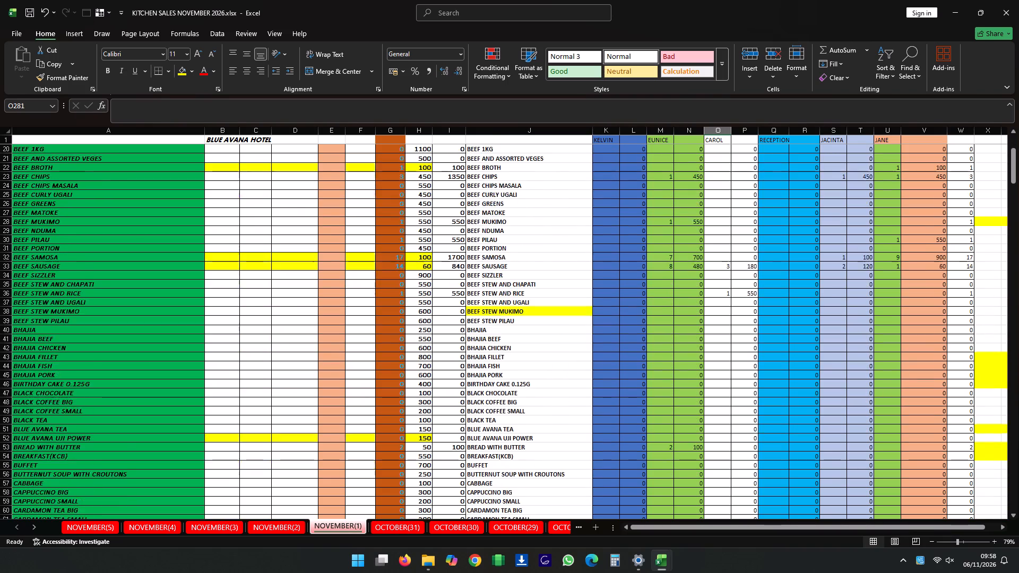
{"action": "scroll", "coordinate": [460, 448], "scroll_direction": "down", "scroll_amount": 7}
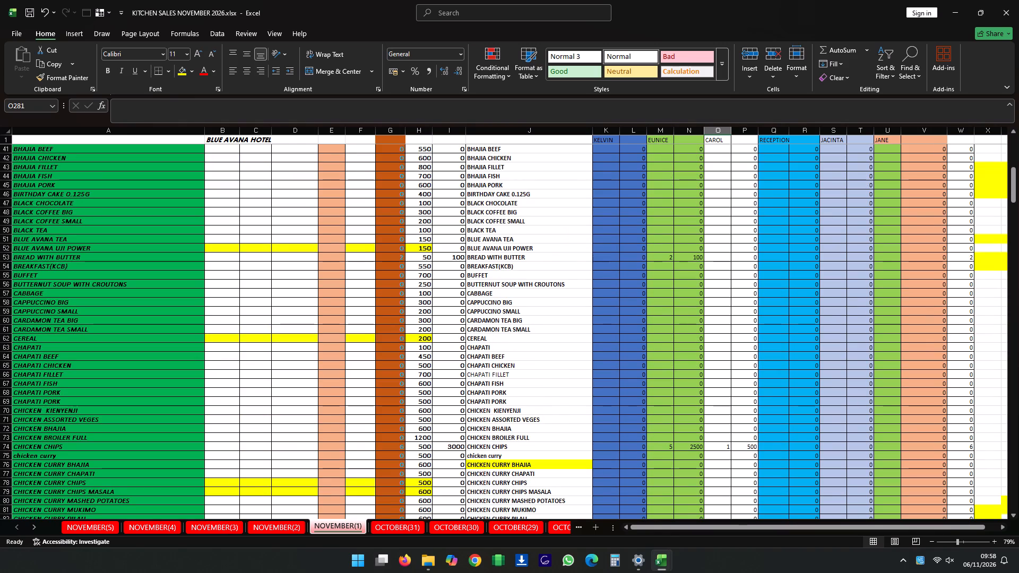
{"action": "scroll", "coordinate": [460, 448], "scroll_direction": "down", "scroll_amount": 5}
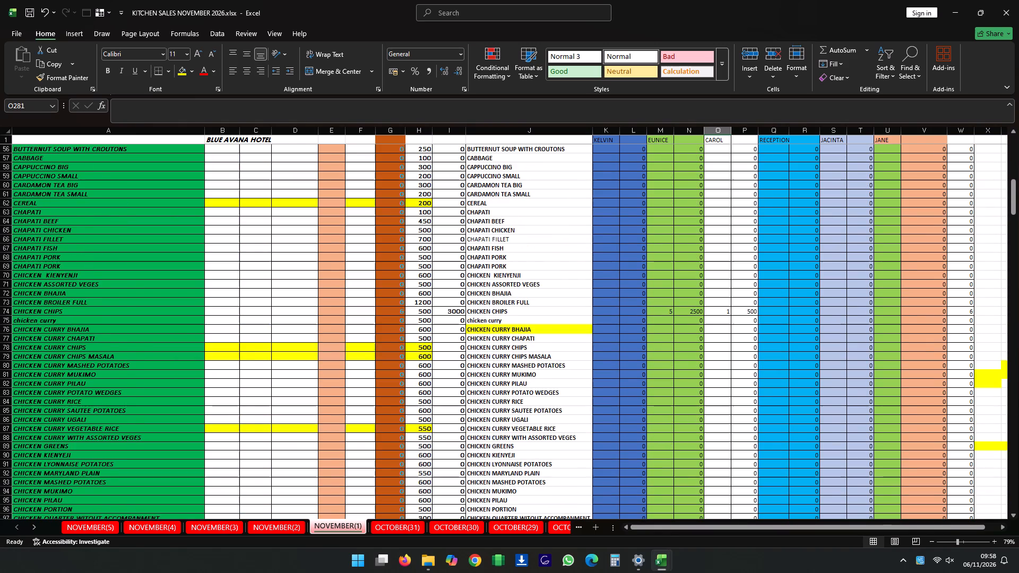
{"action": "scroll", "coordinate": [460, 448], "scroll_direction": "down", "scroll_amount": 5}
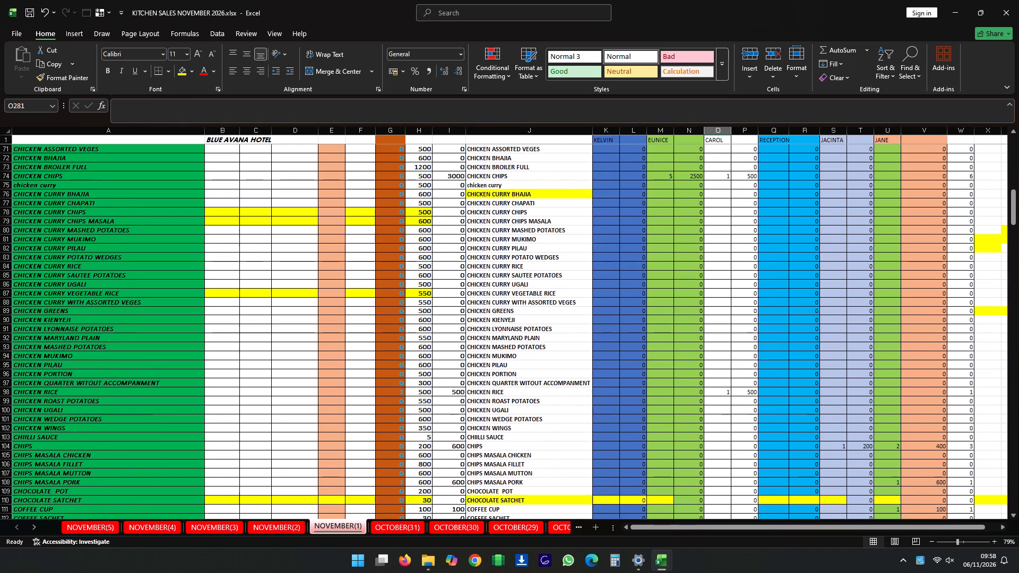
{"action": "scroll", "coordinate": [460, 448], "scroll_direction": "down", "scroll_amount": 7}
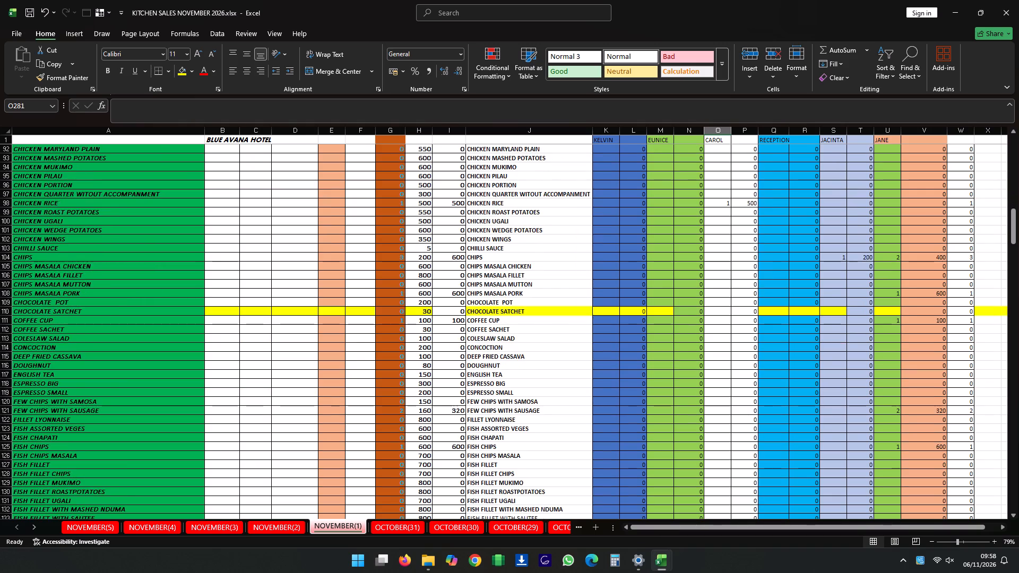
{"action": "scroll", "coordinate": [460, 448], "scroll_direction": "down", "scroll_amount": 7}
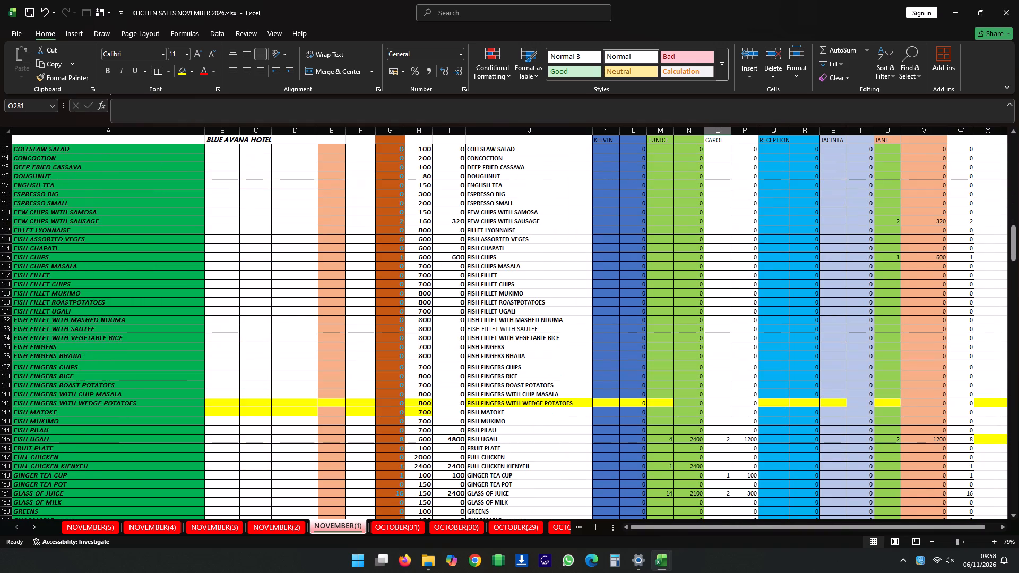
{"action": "scroll", "coordinate": [460, 448], "scroll_direction": "down", "scroll_amount": 4}
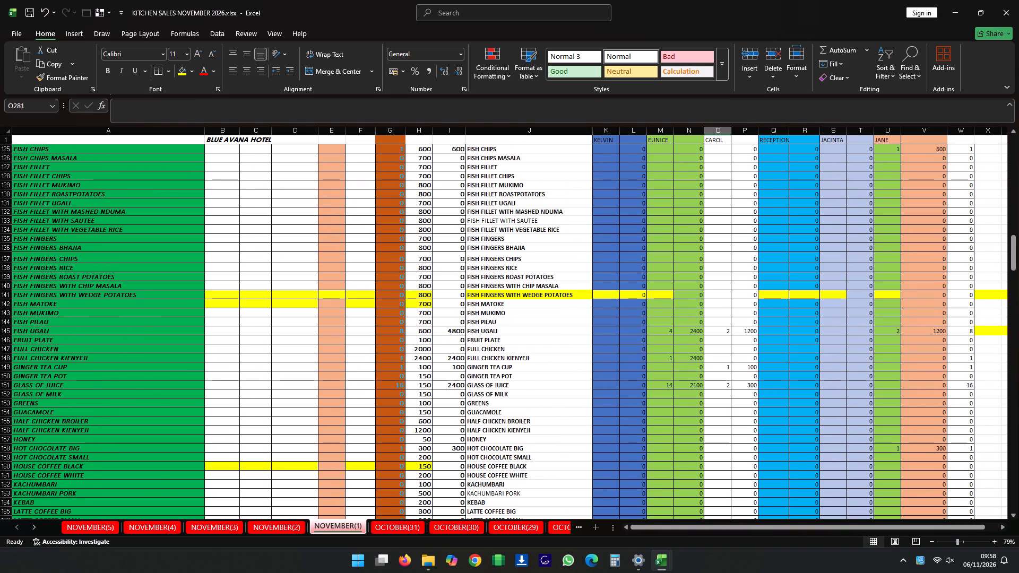
{"action": "scroll", "coordinate": [460, 448], "scroll_direction": "down", "scroll_amount": 5}
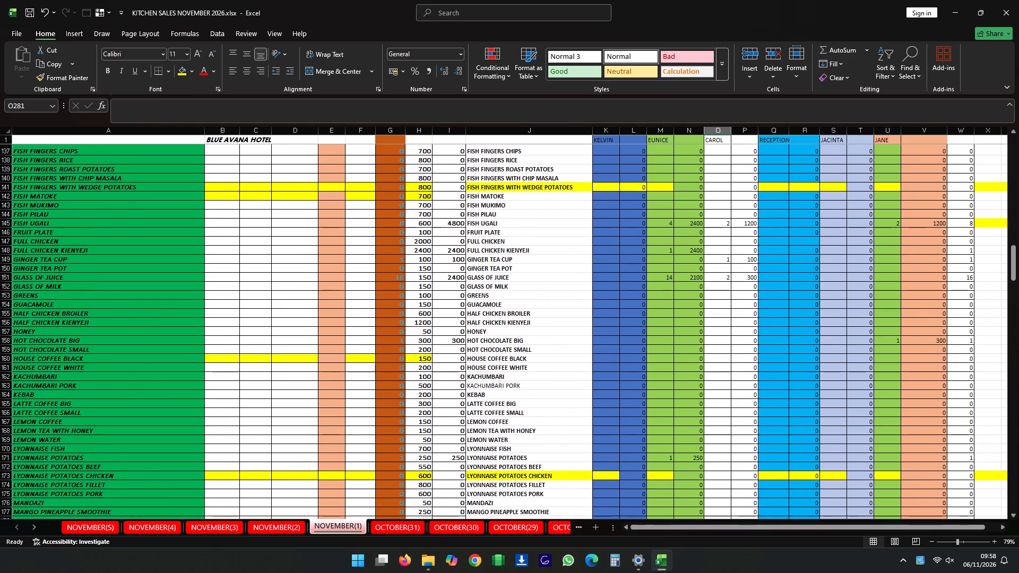
{"action": "scroll", "coordinate": [460, 448], "scroll_direction": "down", "scroll_amount": 3}
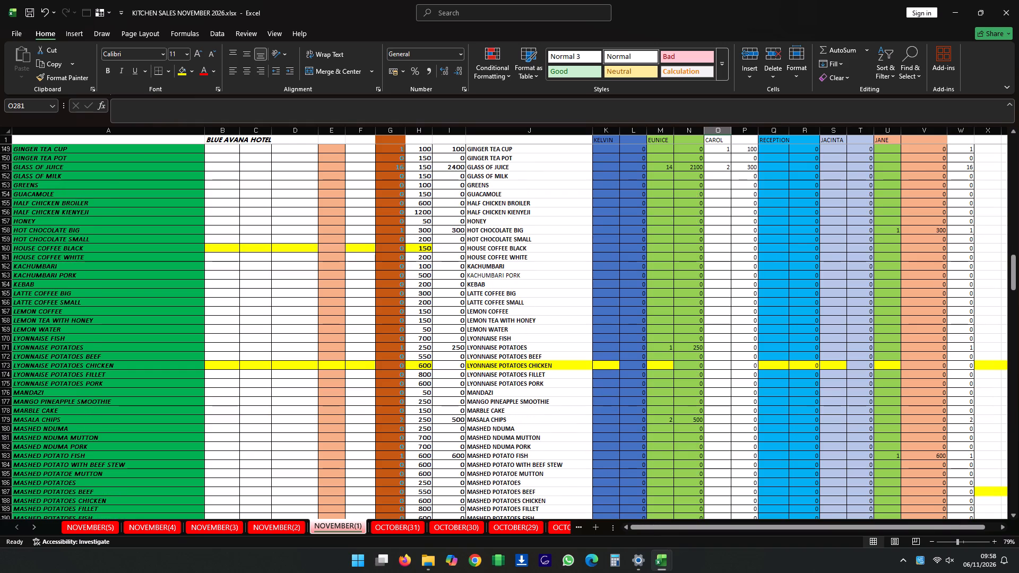
Examine the NOVEMBER(1) sales amounts row by row from MASALA CHIPS through the mutton dishes to NDUMA.
{"action": "left_click", "coordinate": [457, 424]}
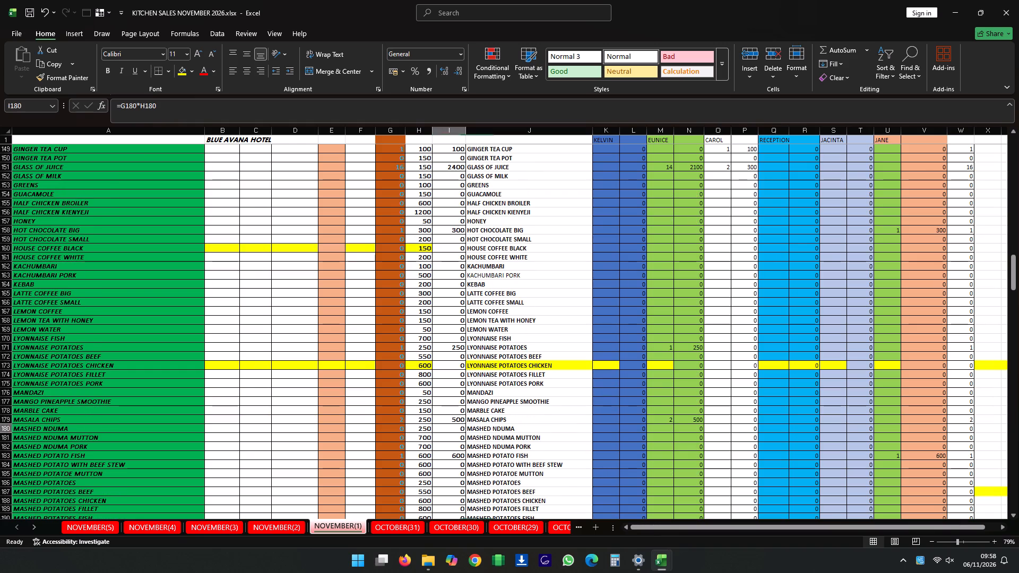
{"action": "left_click", "coordinate": [456, 418]}
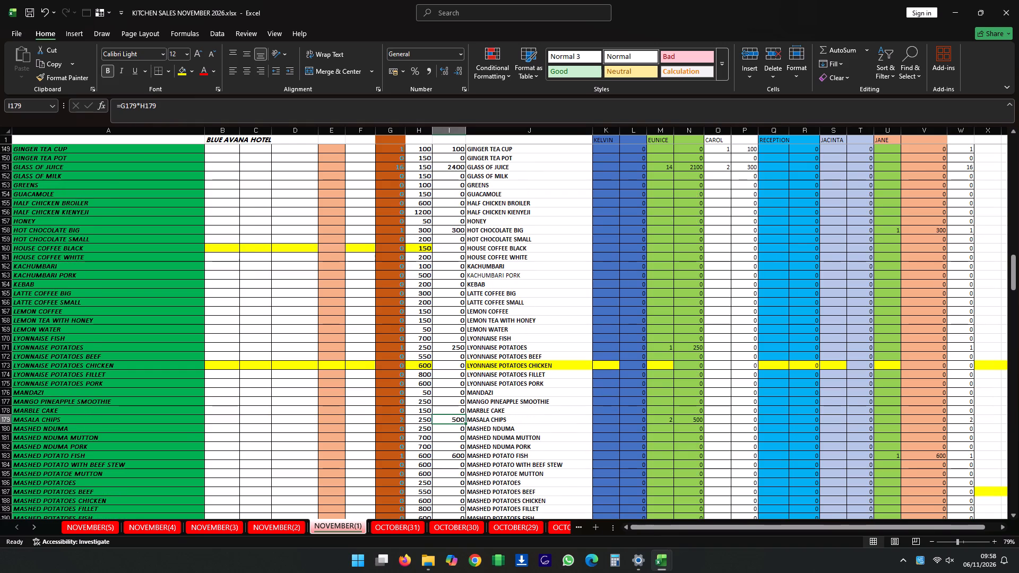
{"action": "key", "text": "Down"}
{"action": "key", "text": "Down"}
{"action": "key", "text": "Down"}
{"action": "key", "text": "Down"}
{"action": "key", "text": "Down"}
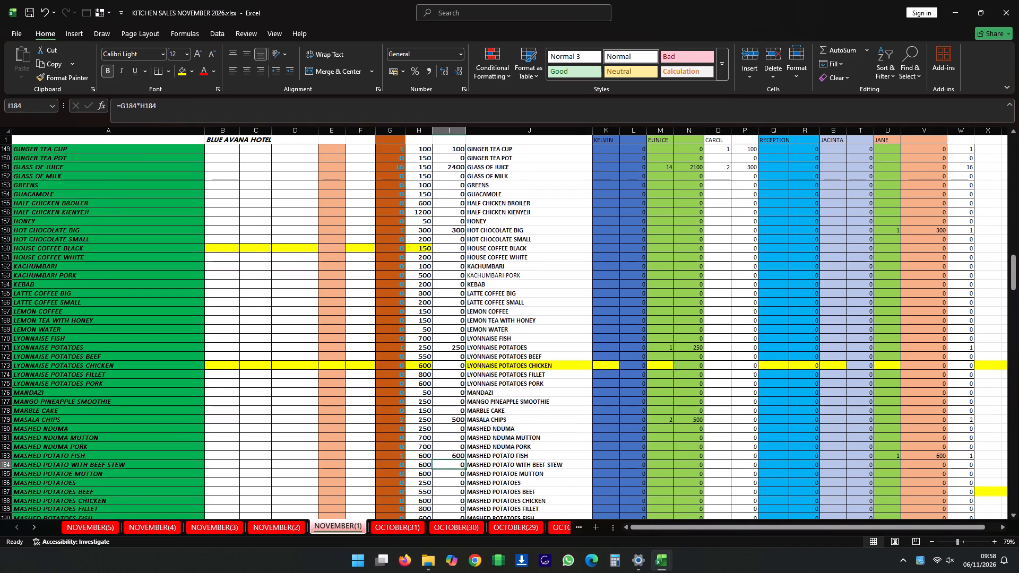
{"action": "key", "text": "Down"}
{"action": "key", "text": "Down"}
{"action": "key", "text": "Down"}
{"action": "key", "text": "Down"}
{"action": "key", "text": "Down"}
{"action": "key", "text": "Down"}
{"action": "key", "text": "Down"}
{"action": "key", "text": "Down"}
{"action": "key", "text": "Down"}
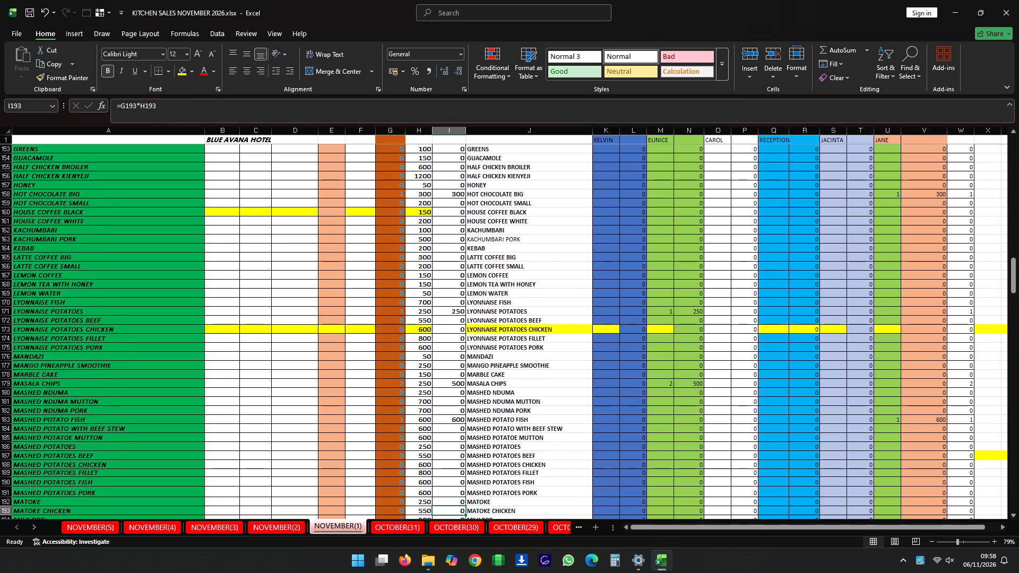
{"action": "key", "text": "Down"}
{"action": "key", "text": "Down"}
{"action": "key", "text": "Down"}
{"action": "key", "text": "Down"}
{"action": "key", "text": "Down"}
{"action": "key", "text": "Down"}
{"action": "key", "text": "Down"}
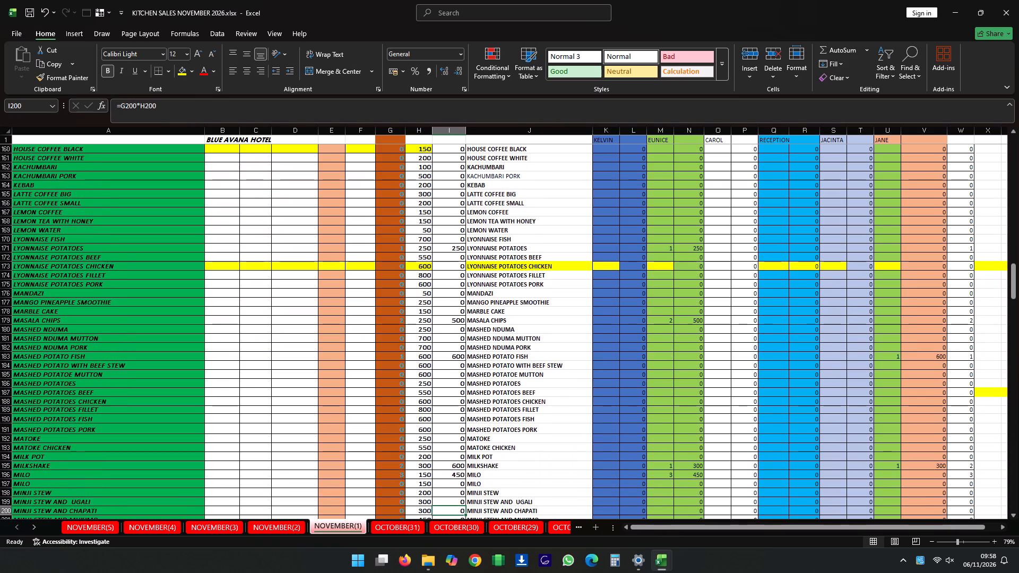
{"action": "key", "text": "Down"}
{"action": "key", "text": "Down"}
{"action": "key", "text": "Down"}
{"action": "key", "text": "Down"}
{"action": "key", "text": "Down"}
{"action": "key", "text": "Down"}
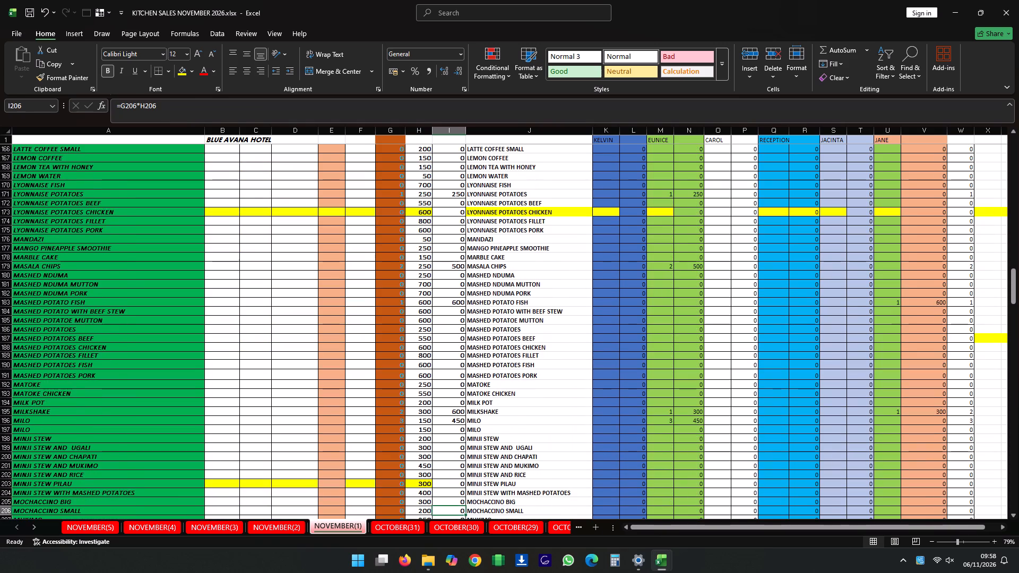
{"action": "key", "text": "Down"}
{"action": "key", "text": "Down"}
{"action": "key", "text": "Down"}
{"action": "key", "text": "Down"}
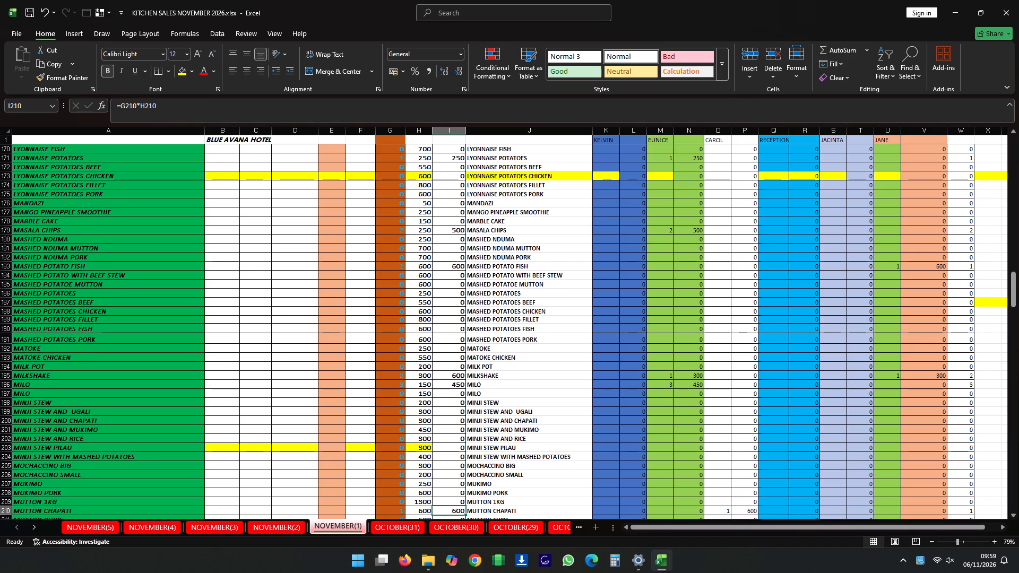
{"action": "key", "text": "Down"}
{"action": "key", "text": "Down"}
{"action": "key", "text": "Down"}
{"action": "key", "text": "Down"}
{"action": "key", "text": "Down"}
{"action": "key", "text": "Down"}
{"action": "key", "text": "Down"}
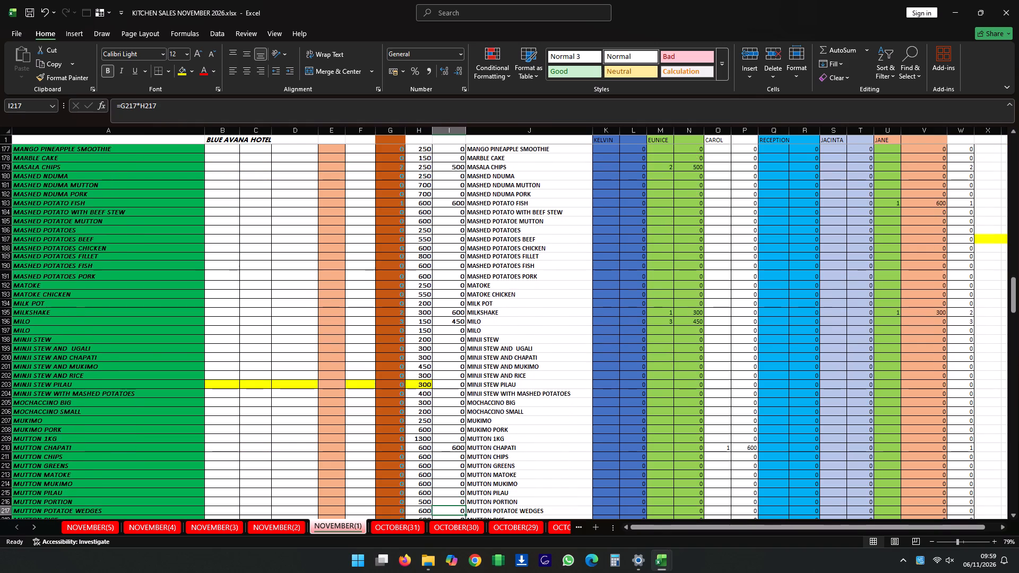
{"action": "key", "text": "Down"}
{"action": "key", "text": "Down"}
{"action": "key", "text": "Down"}
{"action": "key", "text": "Down"}
{"action": "key", "text": "Up"}
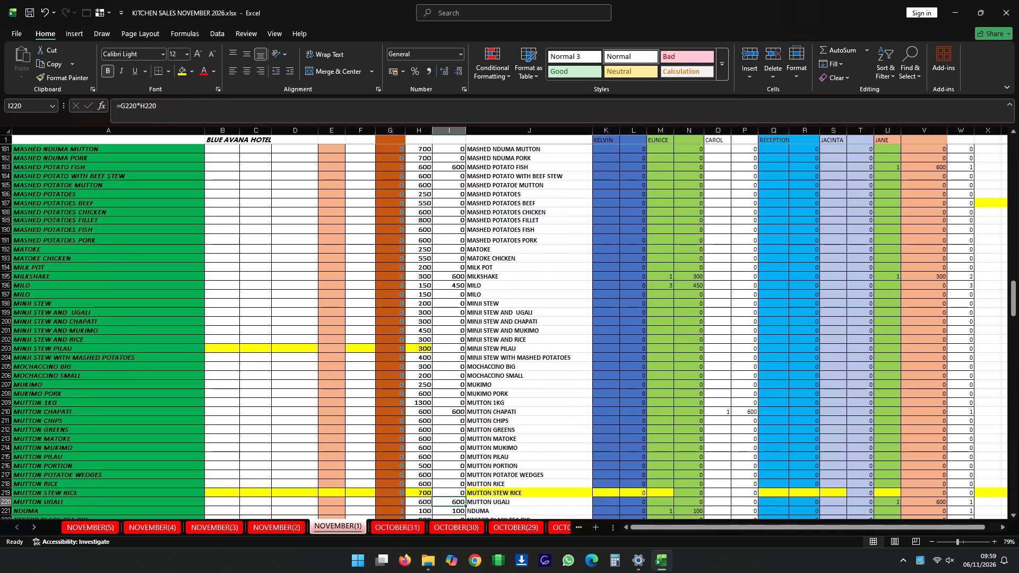
{"action": "key", "text": "Down"}
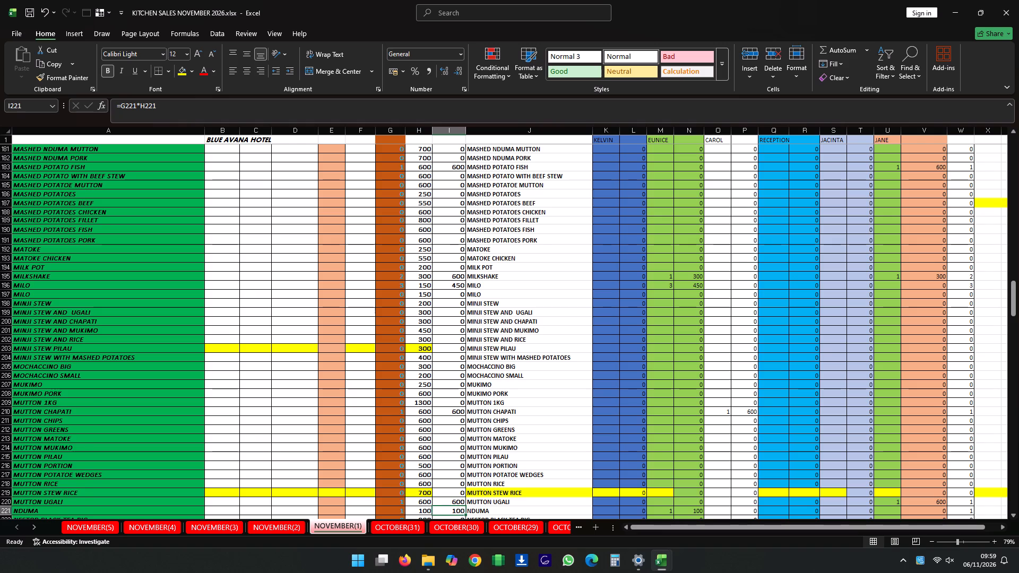
Examine the NOVEMBER(1) sales amounts row by row from NESTOR BLACK TEA BIG through the pilau, pork, rice and roast potato dishes.
{"action": "key", "text": "Down"}
{"action": "key", "text": "Down"}
{"action": "key", "text": "Down"}
{"action": "key", "text": "Down"}
{"action": "key", "text": "Down"}
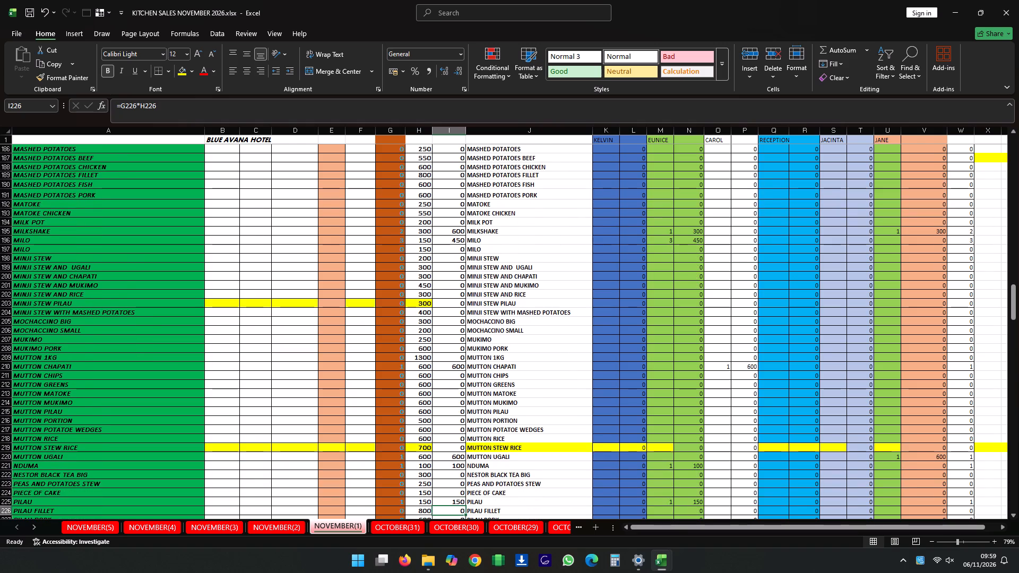
{"action": "key", "text": "Down"}
{"action": "key", "text": "Down"}
{"action": "key", "text": "Down"}
{"action": "key", "text": "Down"}
{"action": "key", "text": "Down"}
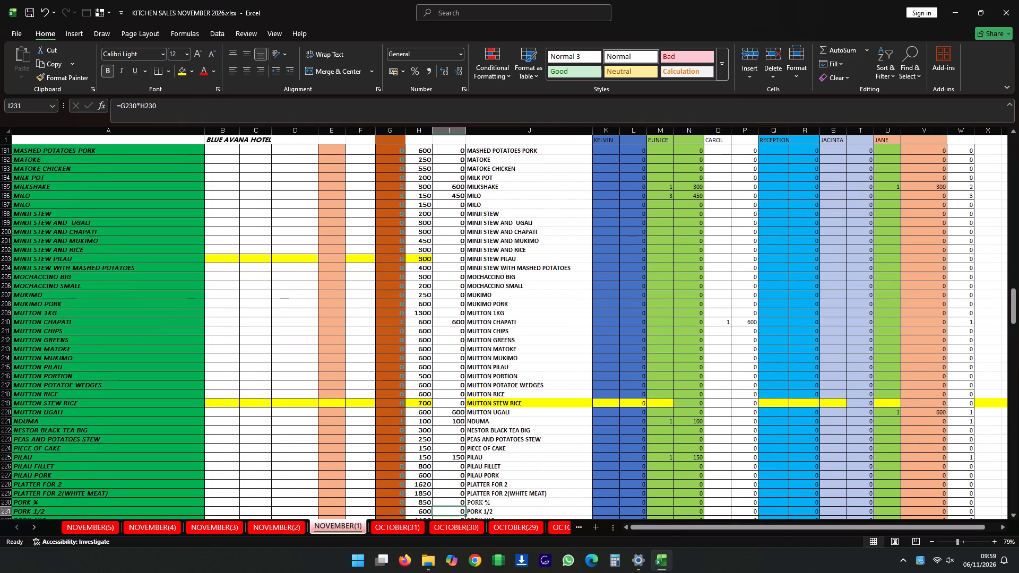
{"action": "key", "text": "Down"}
{"action": "key", "text": "Down"}
{"action": "key", "text": "Down"}
{"action": "key", "text": "Down"}
{"action": "key", "text": "Down"}
{"action": "key", "text": "Down"}
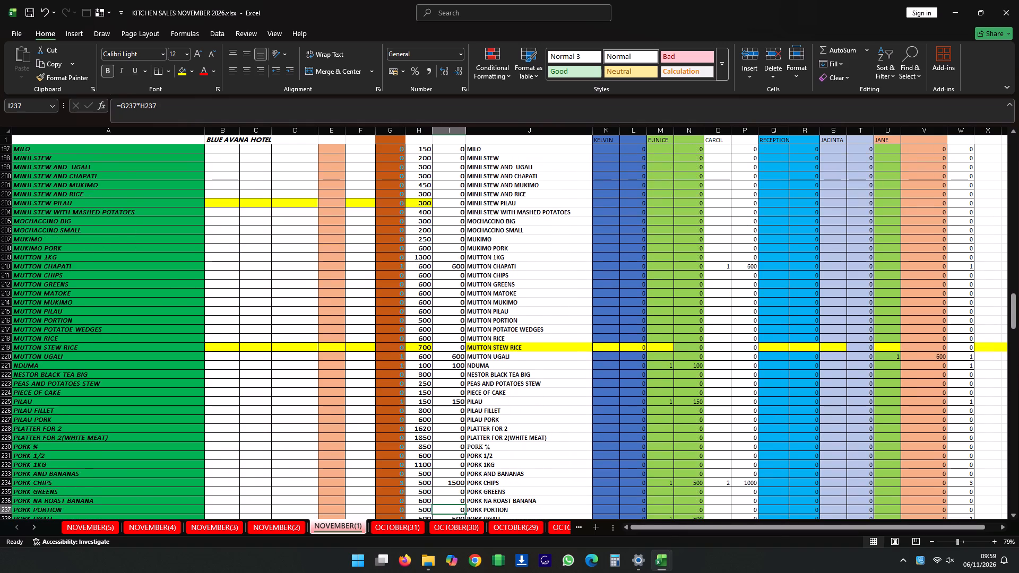
{"action": "key", "text": "Down"}
{"action": "key", "text": "Down"}
{"action": "key", "text": "Down"}
{"action": "key", "text": "Down"}
{"action": "key", "text": "Down"}
{"action": "key", "text": "Down"}
{"action": "key", "text": "Down"}
{"action": "key", "text": "Down"}
{"action": "key", "text": "Down"}
{"action": "key", "text": "Down"}
{"action": "key", "text": "Down"}
{"action": "key", "text": "Down"}
{"action": "key", "text": "Down"}
{"action": "key", "text": "Down"}
{"action": "key", "text": "Down"}
{"action": "key", "text": "Down"}
{"action": "key", "text": "Down"}
{"action": "key", "text": "Down"}
{"action": "key", "text": "Down"}
{"action": "key", "text": "Down"}
{"action": "key", "text": "Down"}
{"action": "key", "text": "Down"}
{"action": "key", "text": "Down"}
{"action": "key", "text": "Down"}
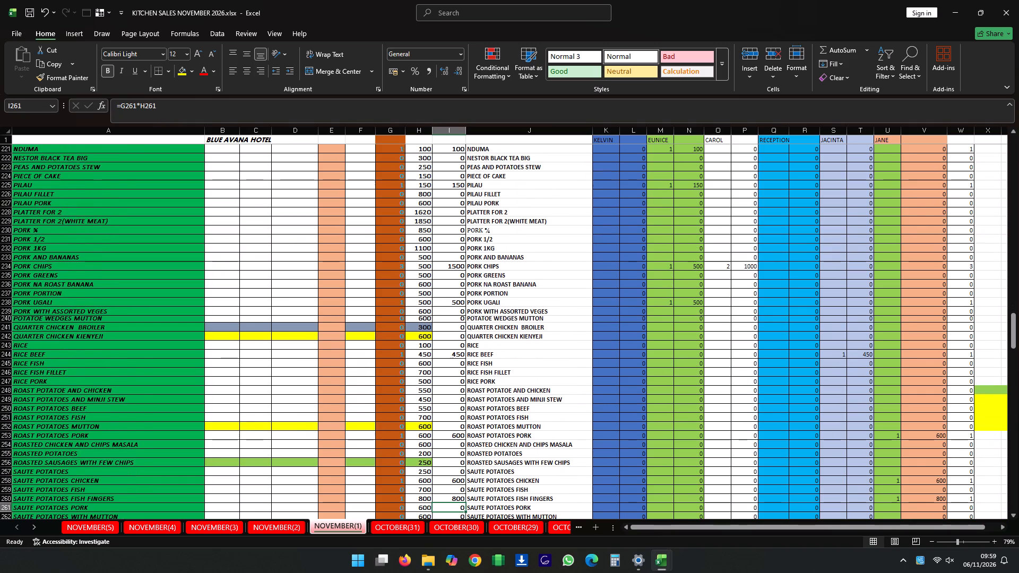
Examine the NOVEMBER(1) sales amounts from SAUTE POTATOES WITH MUTTON through the special drinks, tumbukiza, ugali and vegetable rice items to WEDGE POTATOES FILLET.
{"action": "key", "text": "Down"}
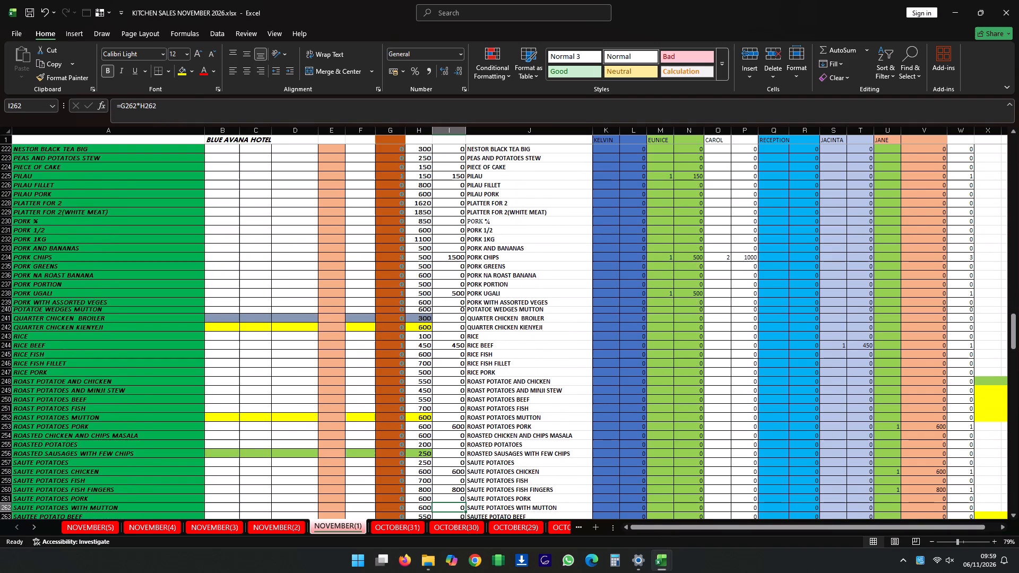
{"action": "key", "text": "Down"}
{"action": "key", "text": "Down"}
{"action": "key", "text": "Down"}
{"action": "key", "text": "Down"}
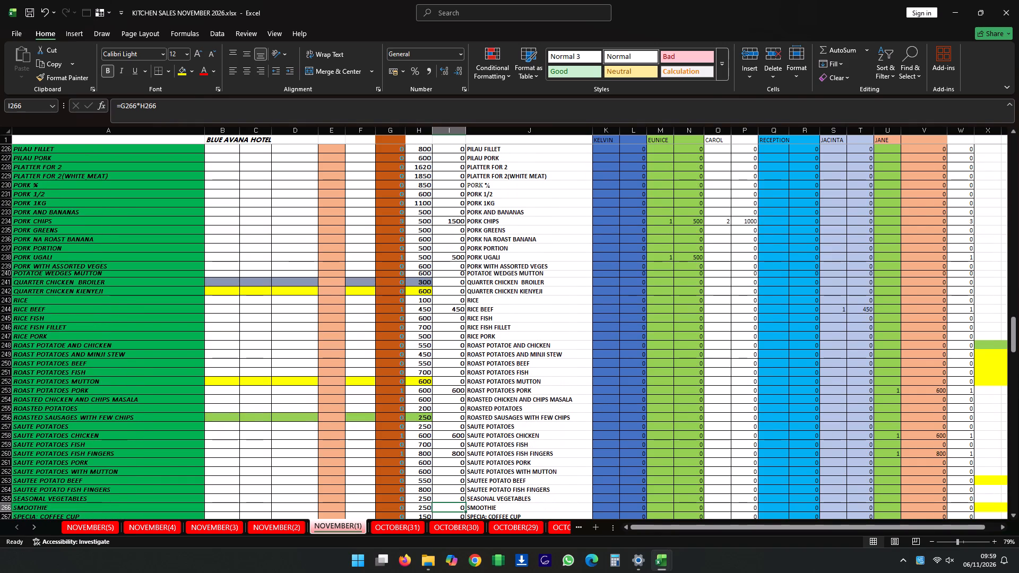
{"action": "key", "text": "Down"}
{"action": "key", "text": "Down"}
{"action": "key", "text": "Down"}
{"action": "key", "text": "Down"}
{"action": "key", "text": "Down"}
{"action": "key", "text": "Down"}
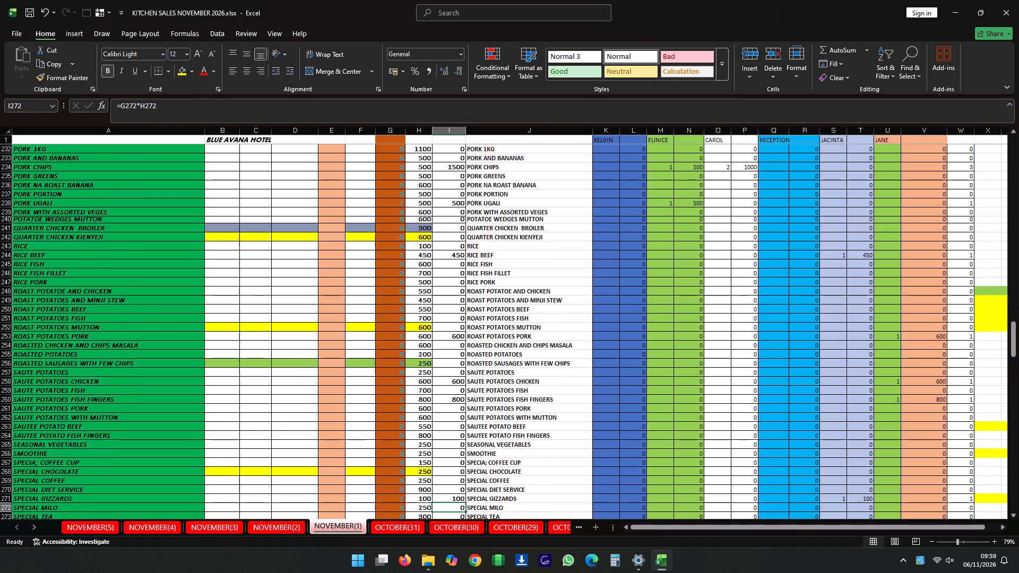
{"action": "key", "text": "Down"}
{"action": "key", "text": "Down"}
{"action": "key", "text": "Down"}
{"action": "key", "text": "Down"}
{"action": "key", "text": "Down"}
{"action": "key", "text": "Down"}
{"action": "key", "text": "Down"}
{"action": "key", "text": "Down"}
{"action": "key", "text": "Down"}
{"action": "key", "text": "Down"}
{"action": "key", "text": "Down"}
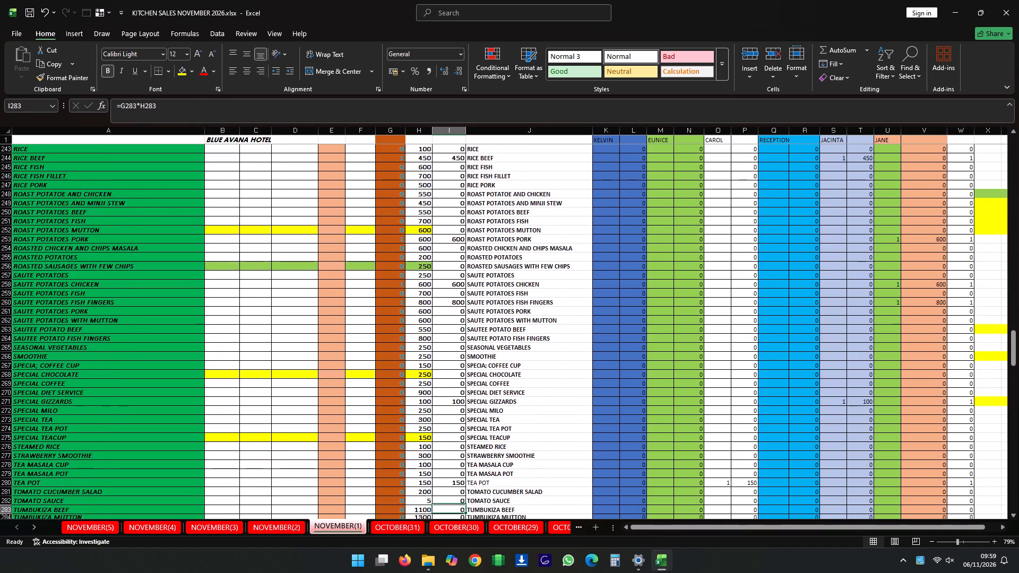
{"action": "key", "text": "Down"}
{"action": "key", "text": "Down"}
{"action": "key", "text": "Down"}
{"action": "key", "text": "Down"}
{"action": "key", "text": "Down"}
{"action": "key", "text": "Down"}
{"action": "key", "text": "Down"}
{"action": "key", "text": "Down"}
{"action": "key", "text": "Down"}
{"action": "key", "text": "Down"}
{"action": "key", "text": "Down"}
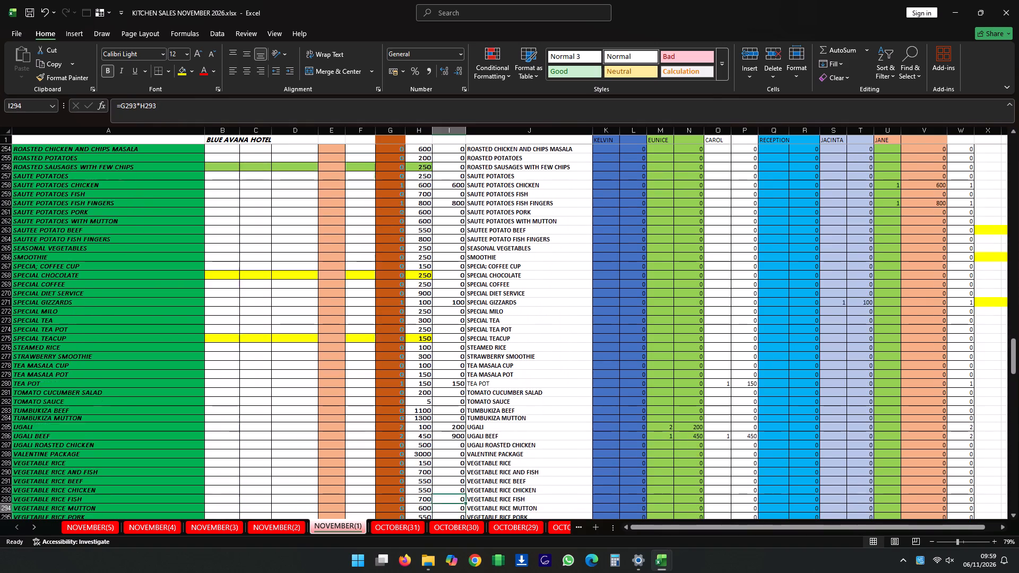
{"action": "key", "text": "Down"}
{"action": "key", "text": "Down"}
{"action": "key", "text": "Down"}
{"action": "key", "text": "Down"}
{"action": "key", "text": "Down"}
{"action": "key", "text": "Down"}
{"action": "key", "text": "Down"}
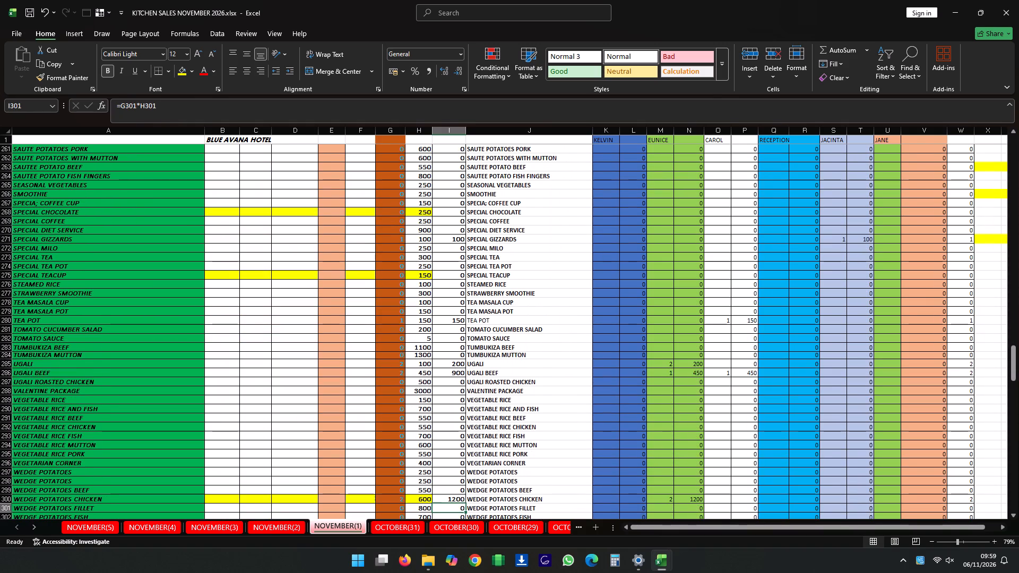
Examine the rest of the NOVEMBER(1) sales amounts from WEDGE POTATOES FISH through the breakfast items to the TOTAL row.
{"action": "key", "text": "Down"}
{"action": "key", "text": "Down"}
{"action": "key", "text": "Down"}
{"action": "key", "text": "Down"}
{"action": "key", "text": "Down"}
{"action": "key", "text": "Down"}
{"action": "key", "text": "Down"}
{"action": "key", "text": "Down"}
{"action": "key", "text": "Down"}
{"action": "key", "text": "Down"}
{"action": "key", "text": "Down"}
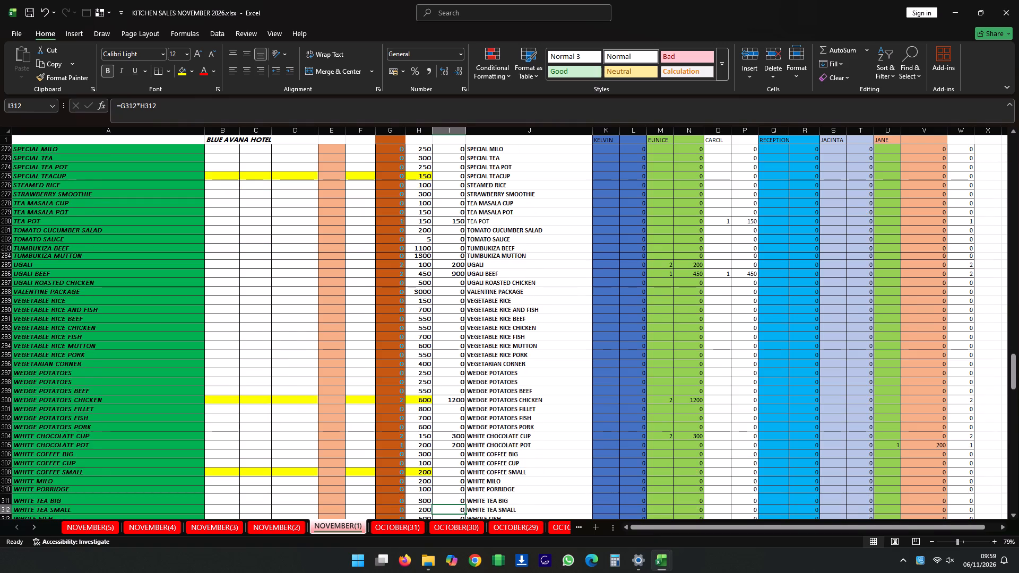
{"action": "key", "text": "Down"}
{"action": "key", "text": "Down"}
{"action": "key", "text": "Down"}
{"action": "key", "text": "Down"}
{"action": "key", "text": "Down"}
{"action": "key", "text": "Down"}
{"action": "key", "text": "Down"}
{"action": "key", "text": "Down"}
{"action": "key", "text": "Down"}
{"action": "key", "text": "Down"}
{"action": "key", "text": "Down"}
{"action": "key", "text": "Down"}
{"action": "key", "text": "Down"}
{"action": "key", "text": "Down"}
{"action": "key", "text": "Down"}
{"action": "key", "text": "Down"}
{"action": "key", "text": "Down"}
{"action": "key", "text": "Down"}
{"action": "key", "text": "Down"}
{"action": "key", "text": "Down"}
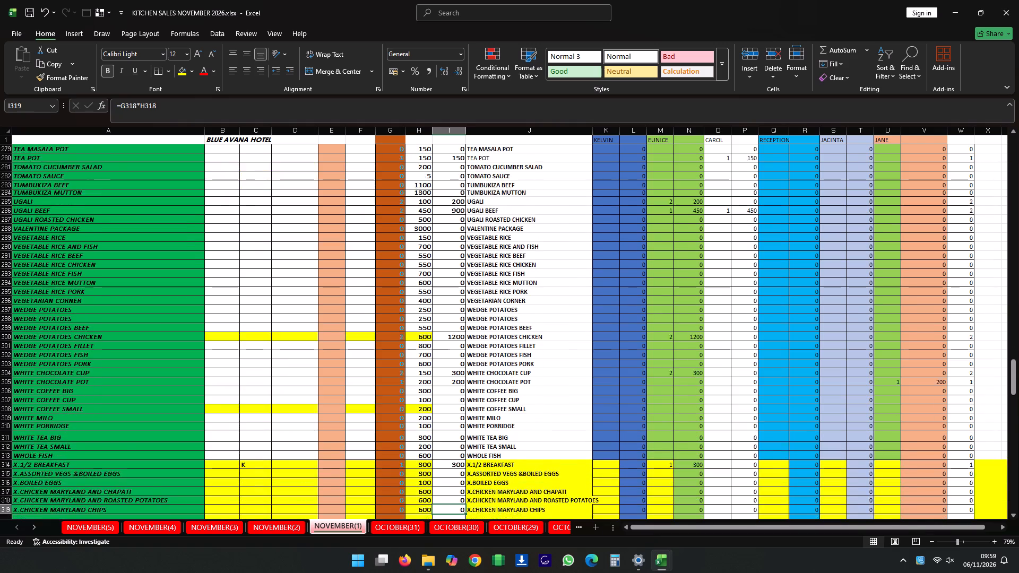
{"action": "key", "text": "Down"}
{"action": "key", "text": "Down"}
{"action": "key", "text": "Down"}
{"action": "key", "text": "Down"}
{"action": "key", "text": "Down"}
{"action": "key", "text": "Down"}
{"action": "key", "text": "Down"}
{"action": "key", "text": "Down"}
{"action": "key", "text": "Down"}
{"action": "key", "text": "Down"}
{"action": "key", "text": "Down"}
{"action": "key", "text": "Down"}
{"action": "key", "text": "Down"}
{"action": "key", "text": "Down"}
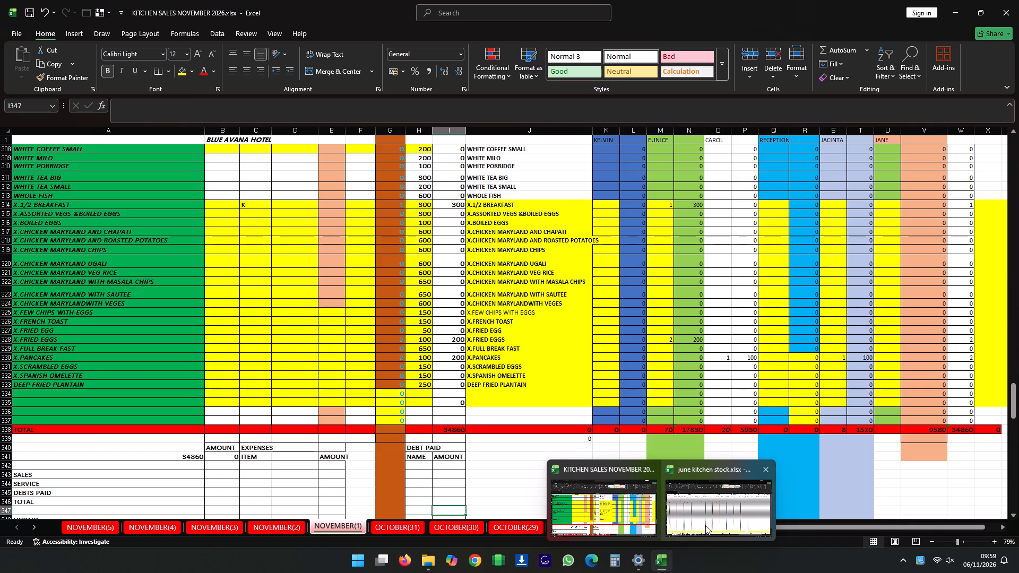
Switch to the june kitchen stock workbook and set the MUTTON SALE quantity in row 4, the first daily row, to 2.
{"action": "left_click", "coordinate": [707, 516]}
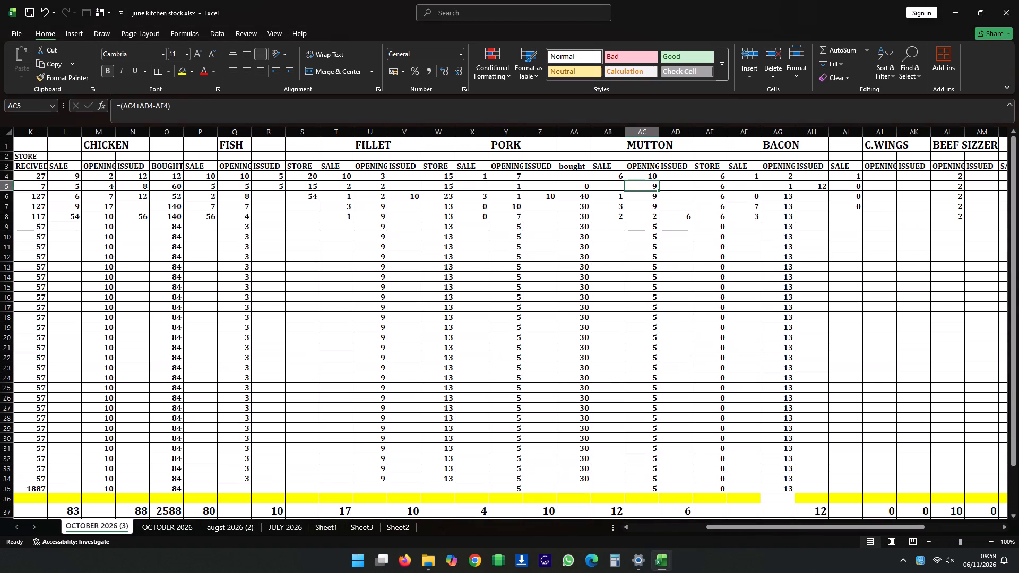
{"action": "left_click", "coordinate": [752, 175]}
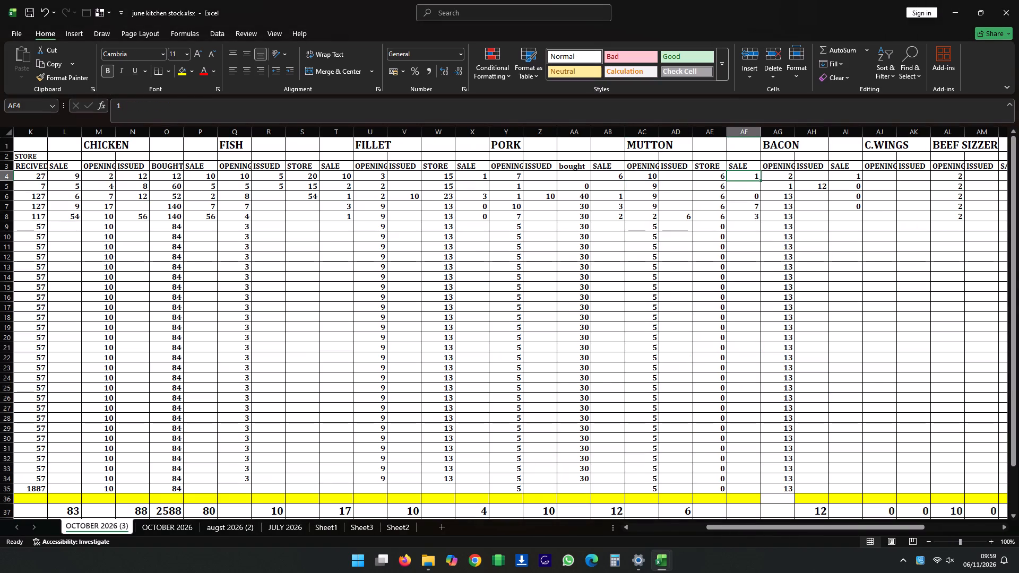
{"action": "key", "text": "2"}
{"action": "left_click", "coordinate": [756, 186]}
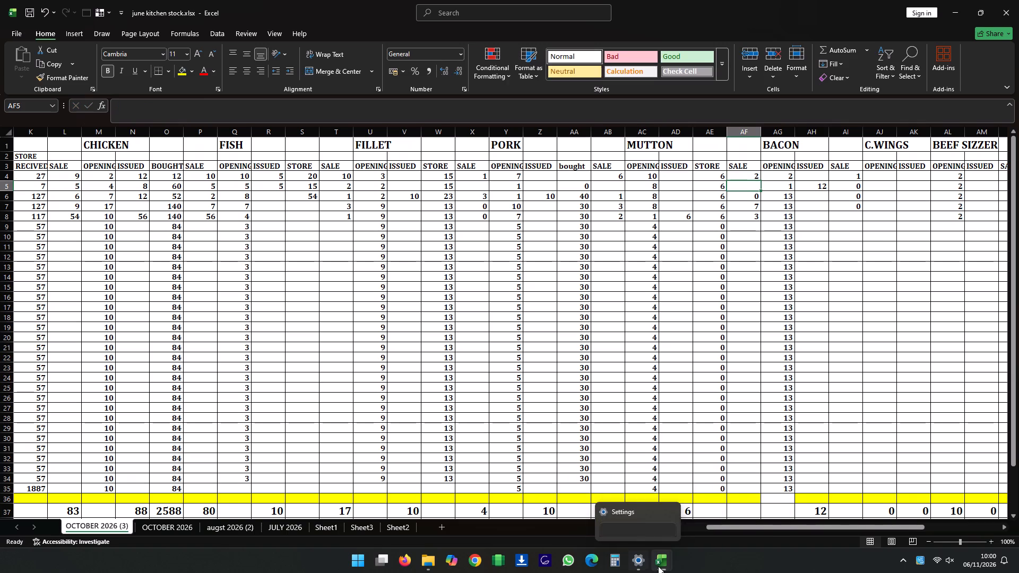
Switch to the KITCHEN SALES NOVEMBER 2026 workbook and open the NOVEMBER(2) sheet.
{"action": "left_click", "coordinate": [628, 519]}
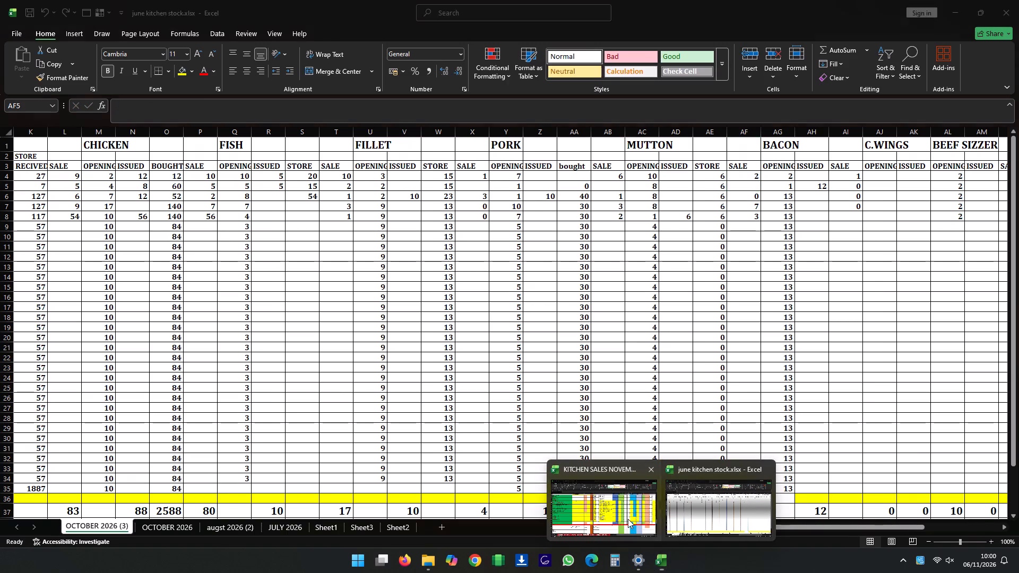
{"action": "left_click", "coordinate": [296, 523]}
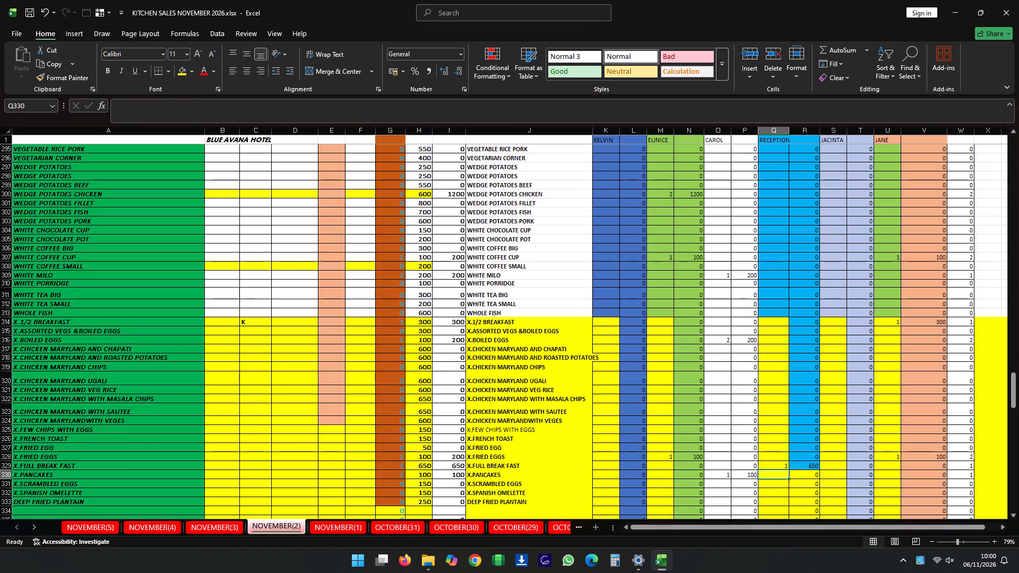
Examine the NOVEMBER(2) sales amounts upward from X.FULL BREAK FAST through the wedge potatoes and vegetable rice items to TOMATO CUCUMBER SALAD.
{"action": "left_click", "coordinate": [453, 462]}
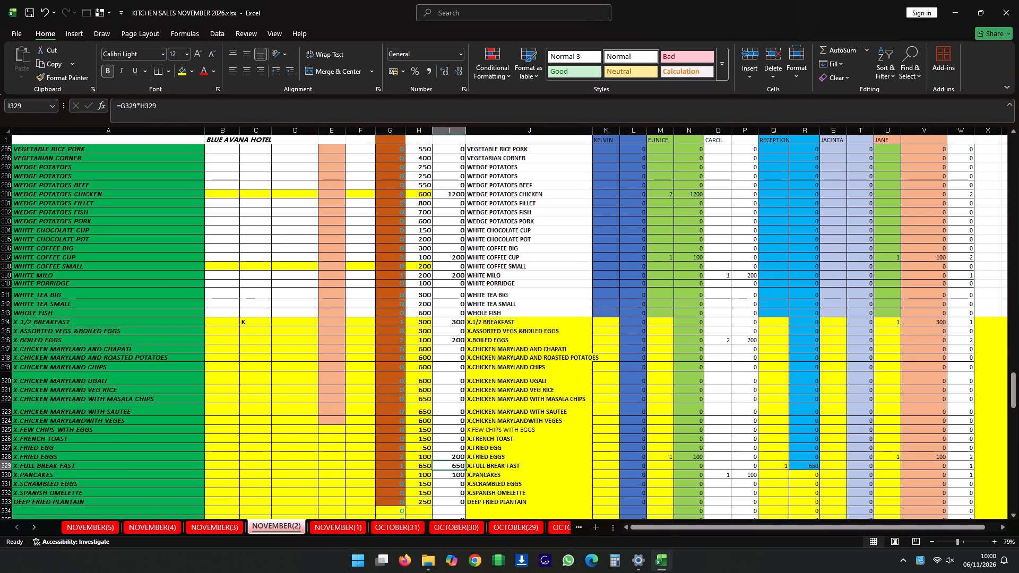
{"action": "key", "text": "Up"}
{"action": "key", "text": "Up"}
{"action": "key", "text": "Up"}
{"action": "key", "text": "Up"}
{"action": "key", "text": "Up"}
{"action": "key", "text": "Up"}
{"action": "key", "text": "Up"}
{"action": "key", "text": "Up"}
{"action": "key", "text": "Up"}
{"action": "key", "text": "Up"}
{"action": "key", "text": "Up"}
{"action": "key", "text": "Up"}
{"action": "key", "text": "Up"}
{"action": "key", "text": "Up"}
{"action": "key", "text": "Up"}
{"action": "key", "text": "Up"}
{"action": "key", "text": "Up"}
{"action": "key", "text": "Up"}
{"action": "key", "text": "Up"}
{"action": "key", "text": "Up"}
{"action": "key", "text": "Up"}
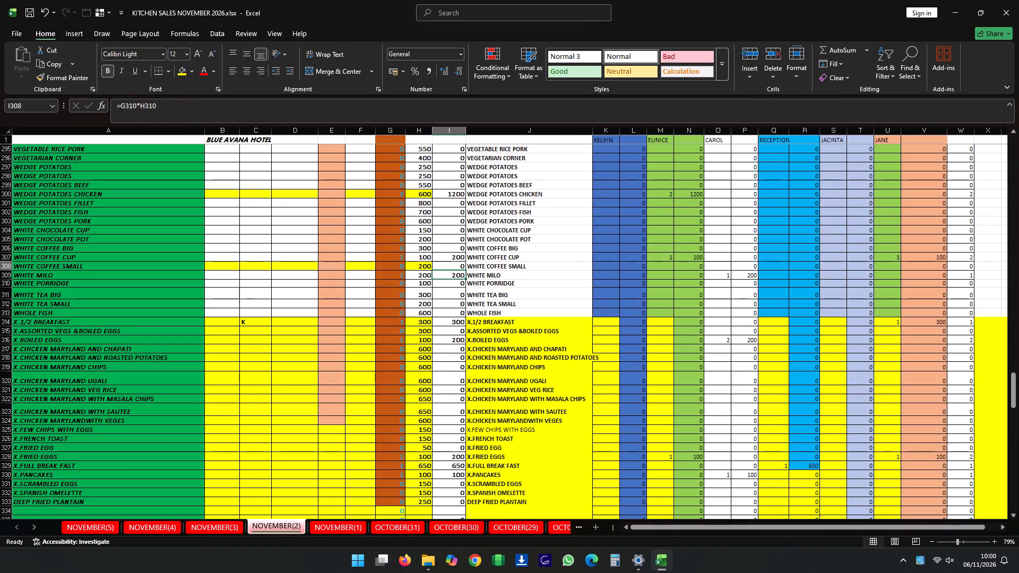
{"action": "key", "text": "Up"}
{"action": "key", "text": "Up"}
{"action": "key", "text": "Up"}
{"action": "key", "text": "Up"}
{"action": "key", "text": "Up"}
{"action": "key", "text": "Up"}
{"action": "key", "text": "Up"}
{"action": "key", "text": "Up"}
{"action": "key", "text": "Up"}
{"action": "key", "text": "Up"}
{"action": "key", "text": "Up"}
{"action": "key", "text": "Up"}
{"action": "key", "text": "Up"}
{"action": "key", "text": "Up"}
{"action": "key", "text": "Up"}
{"action": "key", "text": "Up"}
{"action": "key", "text": "Up"}
{"action": "key", "text": "Up"}
{"action": "key", "text": "Up"}
{"action": "key", "text": "Up"}
{"action": "key", "text": "Up"}
{"action": "key", "text": "Up"}
{"action": "key", "text": "Up"}
{"action": "key", "text": "Up"}
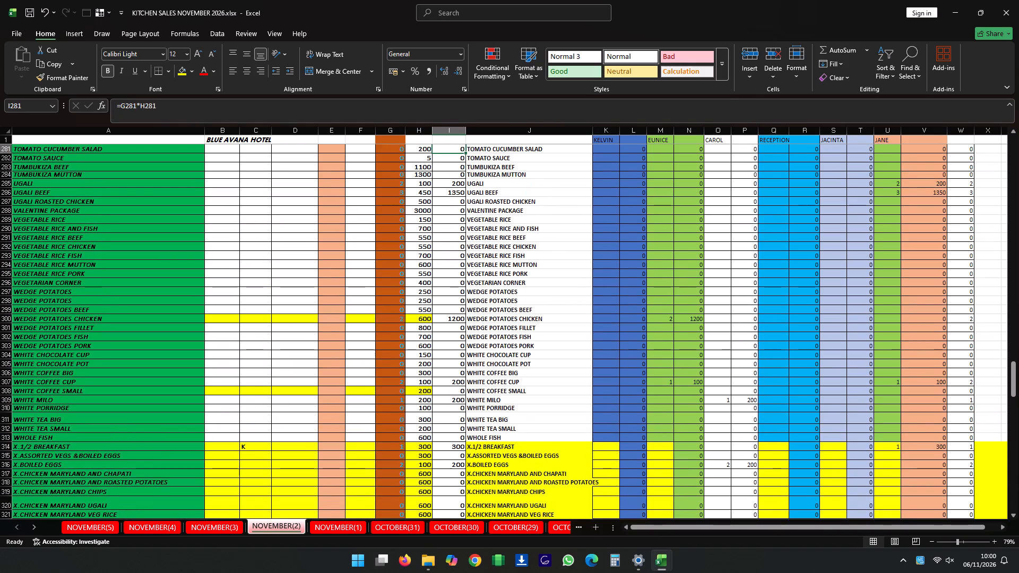
Examine the NOVEMBER(2) sales amounts upward from TEA POT through the special drinks, saute potatoes and roast potatoes items to RICE FISH.
{"action": "key", "text": "Up"}
{"action": "key", "text": "Up"}
{"action": "key", "text": "Up"}
{"action": "key", "text": "Up"}
{"action": "key", "text": "Up"}
{"action": "key", "text": "Up"}
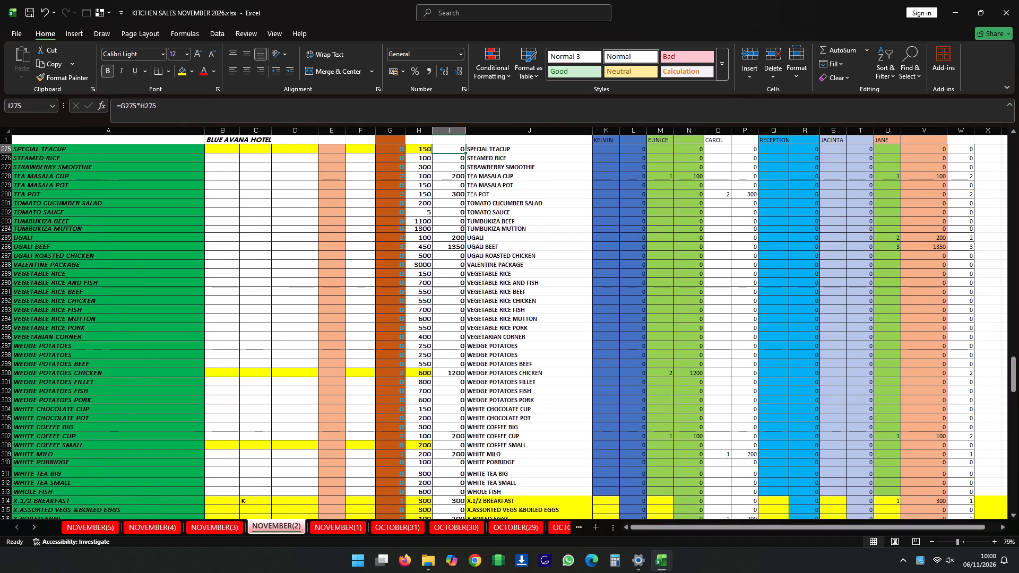
{"action": "key", "text": "Up"}
{"action": "key", "text": "Up"}
{"action": "key", "text": "Up"}
{"action": "key", "text": "Up"}
{"action": "key", "text": "Up"}
{"action": "key", "text": "Up"}
{"action": "key", "text": "Up"}
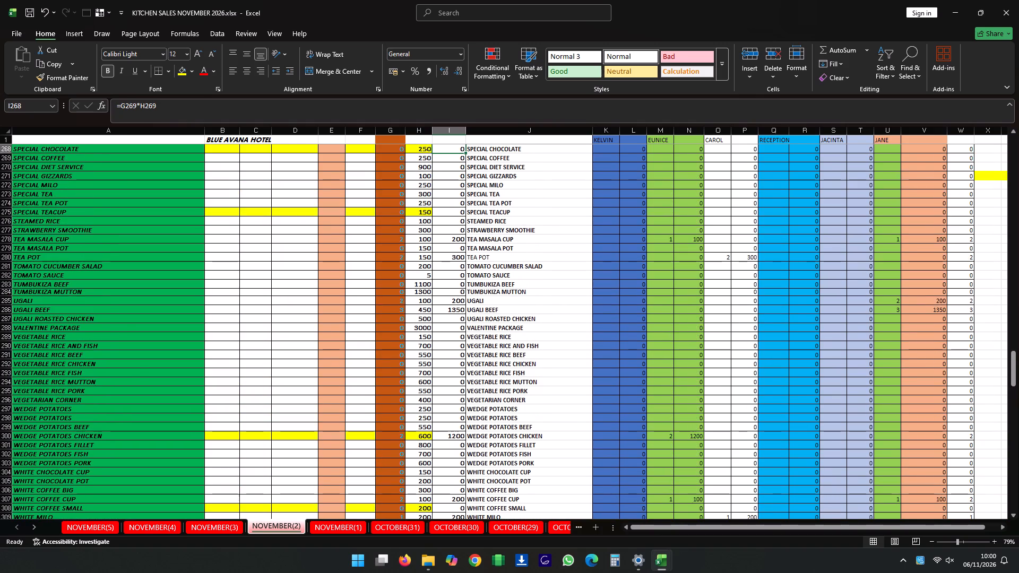
{"action": "key", "text": "Up"}
{"action": "key", "text": "Up"}
{"action": "key", "text": "Up"}
{"action": "key", "text": "Up"}
{"action": "key", "text": "Up"}
{"action": "key", "text": "Up"}
{"action": "key", "text": "Up"}
{"action": "key", "text": "Up"}
{"action": "key", "text": "Up"}
{"action": "key", "text": "Up"}
{"action": "key", "text": "Up"}
{"action": "key", "text": "Up"}
{"action": "key", "text": "Up"}
{"action": "key", "text": "Up"}
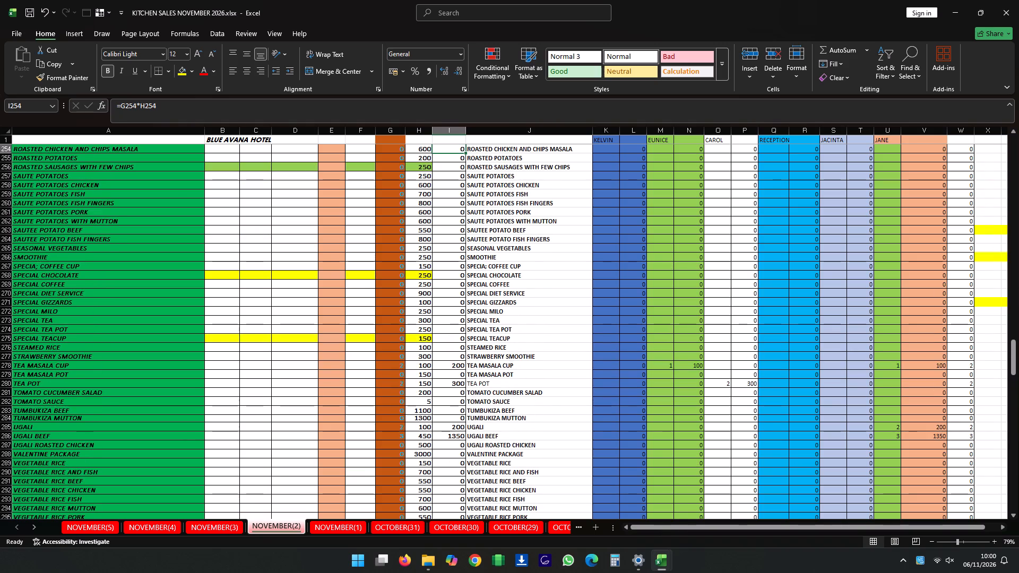
{"action": "key", "text": "Up"}
{"action": "key", "text": "Up"}
{"action": "key", "text": "Up"}
{"action": "key", "text": "Up"}
{"action": "key", "text": "Up"}
{"action": "key", "text": "Up"}
{"action": "key", "text": "Up"}
{"action": "key", "text": "Up"}
{"action": "key", "text": "Up"}
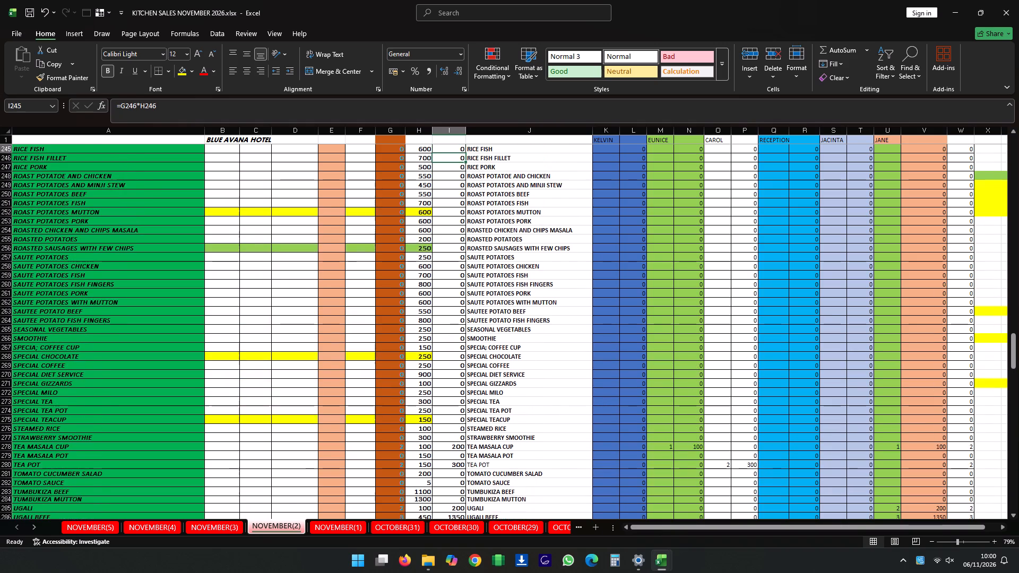
Examine the NOVEMBER(2) sales amounts upward from RICE BEEF through the pork, pilau and mutton items to MUKIMO.
{"action": "key", "text": "Up"}
{"action": "key", "text": "Up"}
{"action": "key", "text": "Up"}
{"action": "key", "text": "Up"}
{"action": "key", "text": "Up"}
{"action": "key", "text": "Up"}
{"action": "key", "text": "Up"}
{"action": "key", "text": "Up"}
{"action": "key", "text": "Up"}
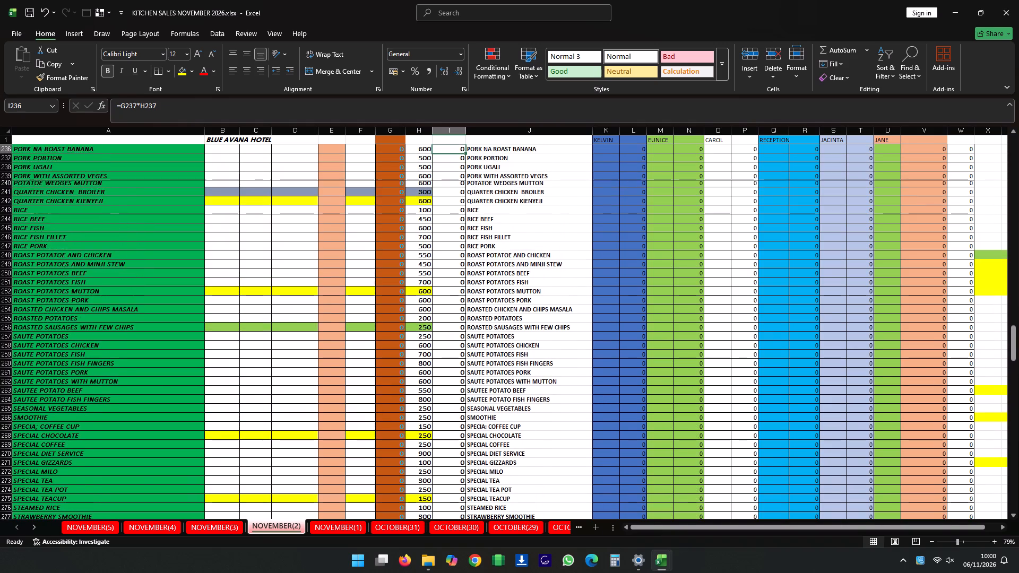
{"action": "key", "text": "Up"}
{"action": "key", "text": "Up"}
{"action": "key", "text": "Up"}
{"action": "key", "text": "Up"}
{"action": "key", "text": "Up"}
{"action": "key", "text": "Up"}
{"action": "key", "text": "Up"}
{"action": "key", "text": "Up"}
{"action": "key", "text": "Up"}
{"action": "key", "text": "Up"}
{"action": "key", "text": "Up"}
{"action": "key", "text": "Up"}
{"action": "key", "text": "Up"}
{"action": "key", "text": "Up"}
{"action": "key", "text": "Up"}
{"action": "key", "text": "Up"}
{"action": "key", "text": "Up"}
{"action": "key", "text": "Up"}
{"action": "key", "text": "Up"}
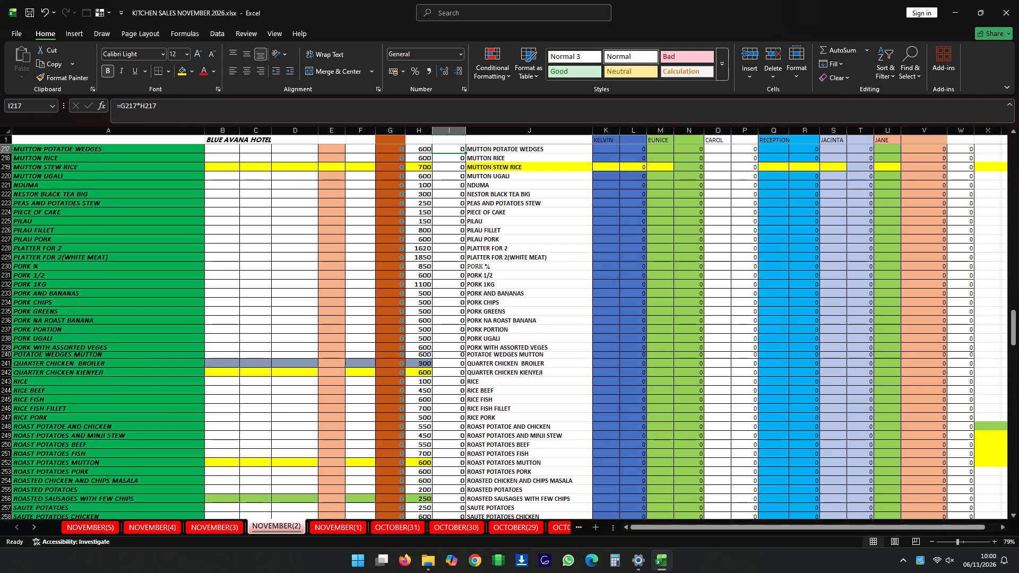
{"action": "key", "text": "Up"}
{"action": "key", "text": "Up"}
{"action": "key", "text": "Up"}
{"action": "key", "text": "Up"}
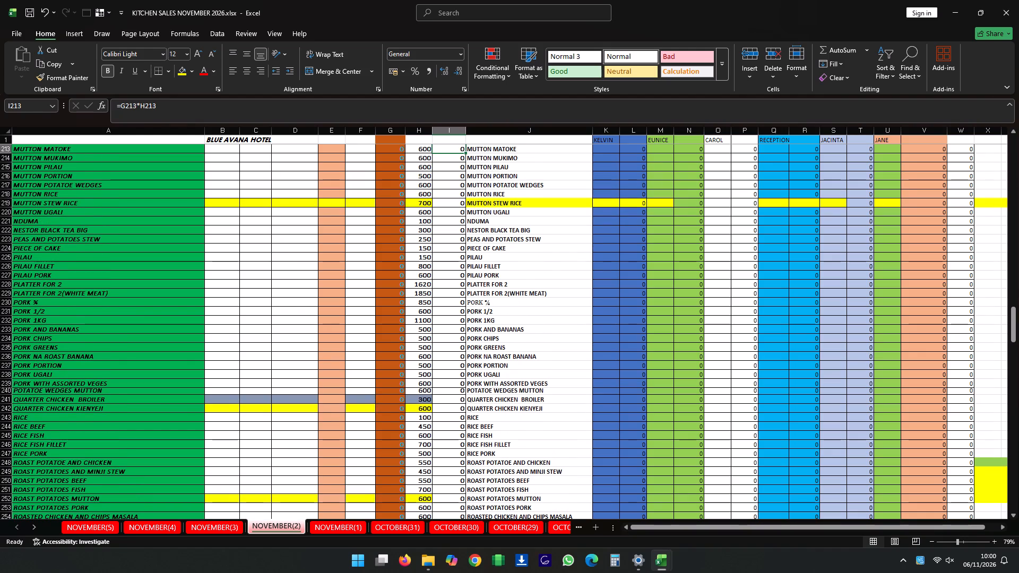
{"action": "key", "text": "Up"}
{"action": "key", "text": "Up"}
{"action": "key", "text": "Up"}
{"action": "key", "text": "Up"}
{"action": "key", "text": "Up"}
{"action": "key", "text": "Up"}
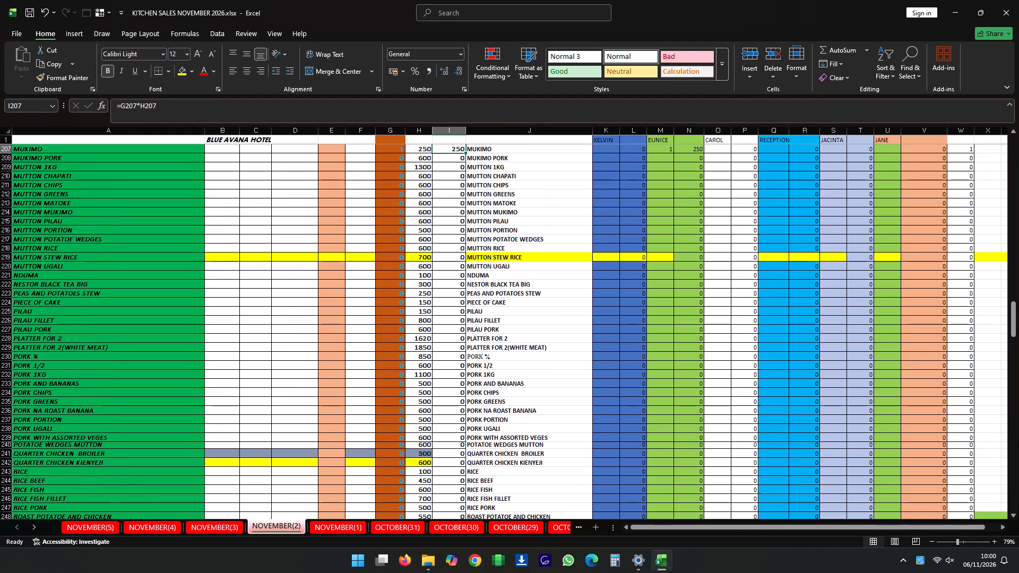
Examine the NOVEMBER(2) sales amounts upward from MUKIMO through the mochaccino and minji stew items to MILK POT.
{"action": "key", "text": "Up"}
{"action": "key", "text": "Up"}
{"action": "key", "text": "Up"}
{"action": "key", "text": "Up"}
{"action": "key", "text": "Up"}
{"action": "key", "text": "Up"}
{"action": "key", "text": "Up"}
{"action": "key", "text": "Up"}
{"action": "key", "text": "Up"}
{"action": "key", "text": "Up"}
{"action": "key", "text": "Up"}
{"action": "key", "text": "Up"}
{"action": "key", "text": "Up"}
{"action": "key", "text": "Up"}
{"action": "key", "text": "Up"}
{"action": "key", "text": "Up"}
{"action": "key", "text": "Up"}
{"action": "key", "text": "Up"}
{"action": "key", "text": "Up"}
{"action": "key", "text": "Up"}
{"action": "key", "text": "Up"}
{"action": "key", "text": "Up"}
{"action": "key", "text": "Up"}
{"action": "key", "text": "Up"}
{"action": "key", "text": "Up"}
{"action": "key", "text": "Up"}
{"action": "key", "text": "Up"}
{"action": "key", "text": "Up"}
{"action": "key", "text": "Up"}
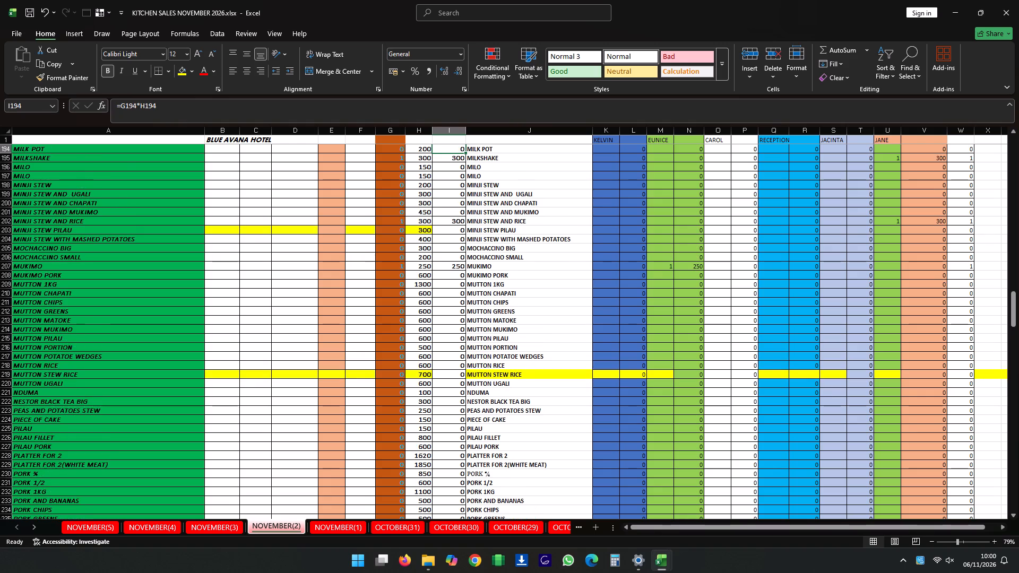
Examine the NOVEMBER(2) sales amounts upward from MATOKE CHICKEN through the mashed potatoes, lyonnaise and coffee items to FISH FILLET WITH SAUTEE.
{"action": "key", "text": "Up"}
{"action": "key", "text": "Up"}
{"action": "key", "text": "Up"}
{"action": "key", "text": "Up"}
{"action": "key", "text": "Up"}
{"action": "key", "text": "Up"}
{"action": "key", "text": "Up"}
{"action": "key", "text": "Up"}
{"action": "key", "text": "Up"}
{"action": "key", "text": "Up"}
{"action": "key", "text": "Up"}
{"action": "key", "text": "Up"}
{"action": "key", "text": "Up"}
{"action": "key", "text": "Up"}
{"action": "key", "text": "Up"}
{"action": "key", "text": "Up"}
{"action": "key", "text": "Up"}
{"action": "key", "text": "Up"}
{"action": "key", "text": "Up"}
{"action": "key", "text": "Up"}
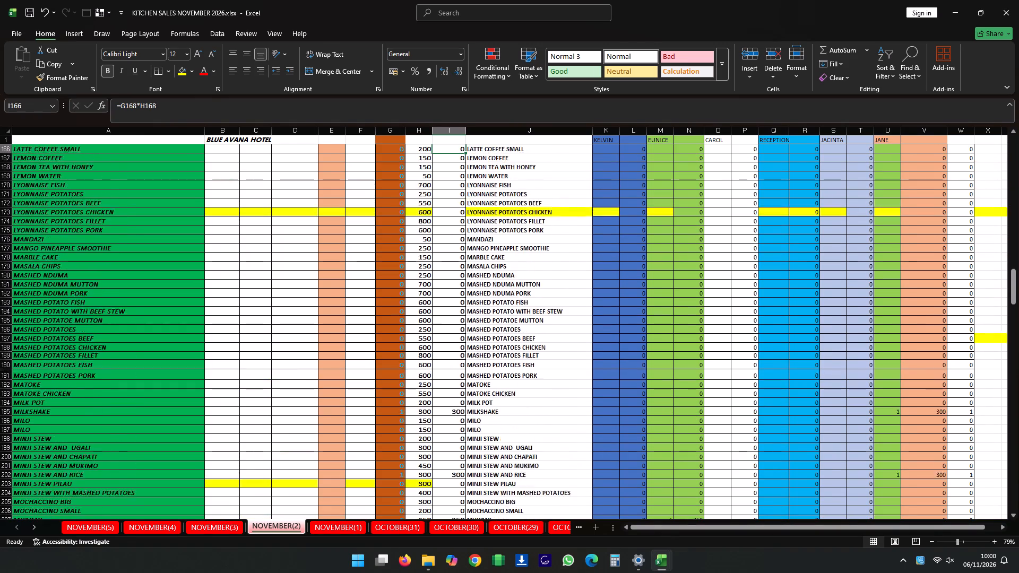
{"action": "key", "text": "Up"}
{"action": "key", "text": "Up"}
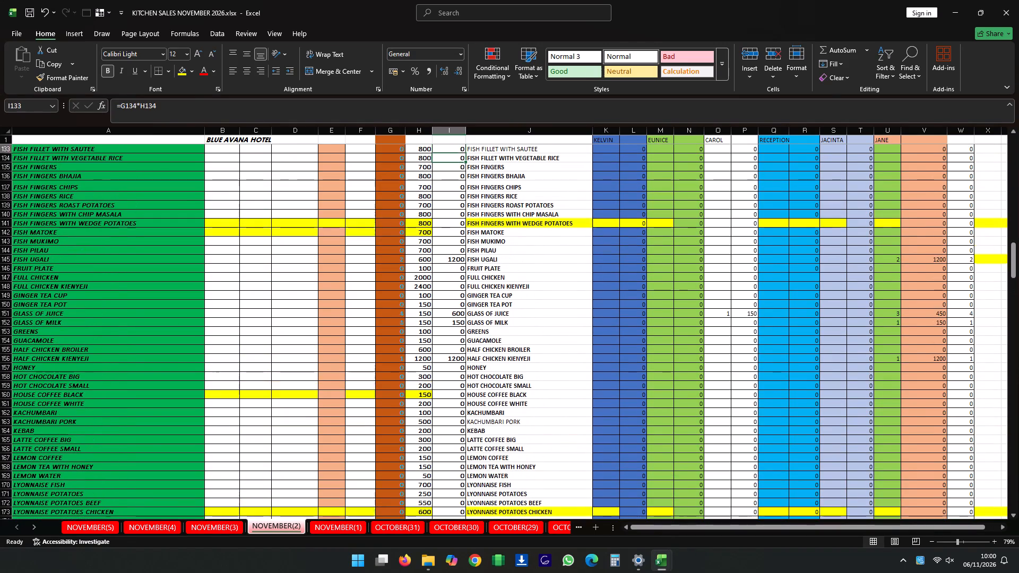
Examine the NOVEMBER(2) sales amounts upward from FISH FILLET WITH MASHED NDUMA through the fish and chips items to CHICKEN MARYLAND PLAIN.
{"action": "key", "text": "Up"}
{"action": "key", "text": "Up"}
{"action": "key", "text": "Up"}
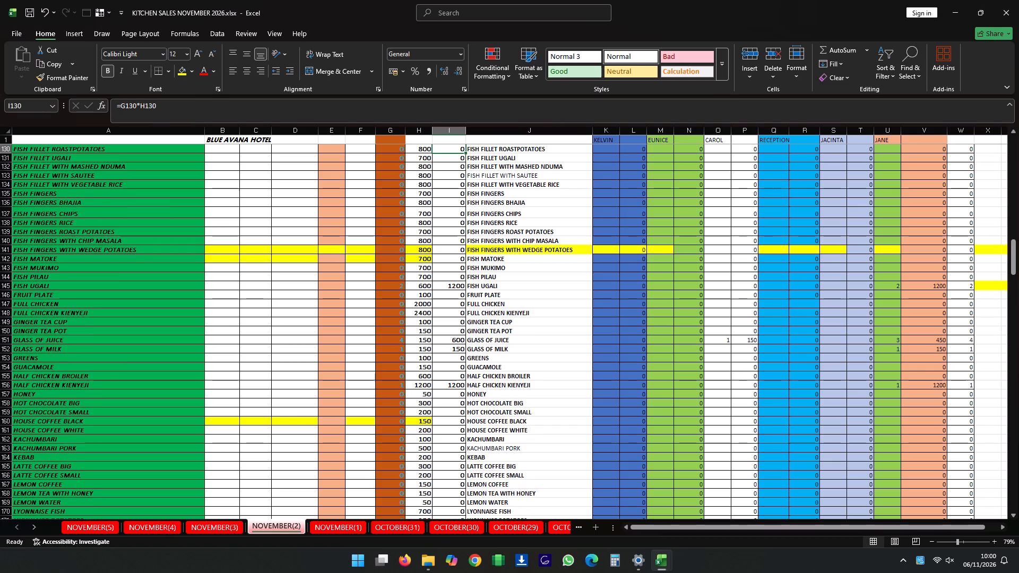
{"action": "key", "text": "Up"}
{"action": "key", "text": "Up"}
{"action": "key", "text": "Up"}
{"action": "key", "text": "Up"}
{"action": "key", "text": "Up"}
{"action": "key", "text": "Up"}
{"action": "key", "text": "Up"}
{"action": "key", "text": "Up"}
{"action": "key", "text": "Up"}
{"action": "key", "text": "Up"}
{"action": "key", "text": "Up"}
{"action": "key", "text": "Up"}
{"action": "key", "text": "Up"}
{"action": "key", "text": "Up"}
{"action": "key", "text": "Up"}
{"action": "key", "text": "Up"}
{"action": "key", "text": "Up"}
{"action": "key", "text": "Up"}
{"action": "key", "text": "Up"}
{"action": "key", "text": "Up"}
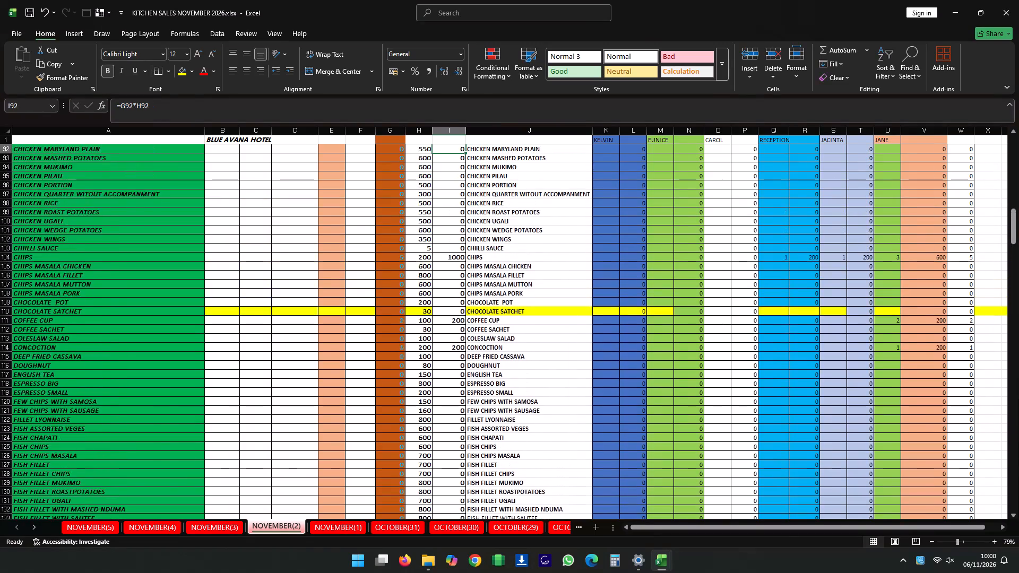
Examine the NOVEMBER(2) sales amounts upward from the chicken items through the chapati and coffee items to BHAJIA BEEF.
{"action": "key", "text": "Up"}
{"action": "key", "text": "Up"}
{"action": "key", "text": "Up"}
{"action": "key", "text": "Up"}
{"action": "key", "text": "Up"}
{"action": "key", "text": "Up"}
{"action": "key", "text": "Up"}
{"action": "key", "text": "Up"}
{"action": "key", "text": "Up"}
{"action": "key", "text": "Up"}
{"action": "key", "text": "Up"}
{"action": "key", "text": "Up"}
{"action": "key", "text": "Up"}
{"action": "key", "text": "Up"}
{"action": "key", "text": "Up"}
{"action": "key", "text": "Up"}
{"action": "key", "text": "Up"}
{"action": "key", "text": "Up"}
{"action": "key", "text": "Up"}
{"action": "key", "text": "Up"}
{"action": "key", "text": "Up"}
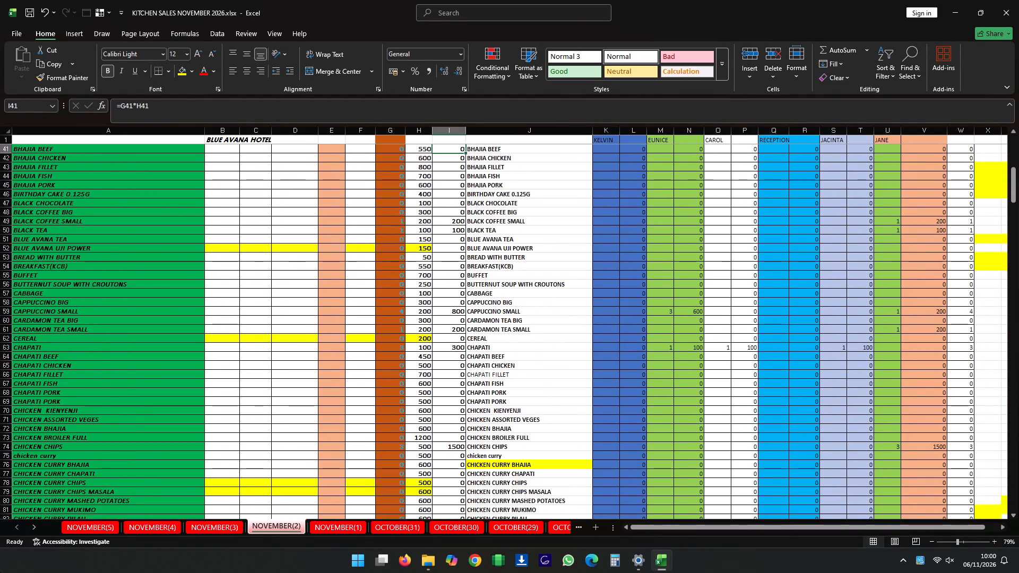
Open the NOVEMBER(3) sheet and examine its sales amounts upward from X.FULL BREAK FAST to MUTTON CHAPATI.
{"action": "left_click", "coordinate": [204, 526]}
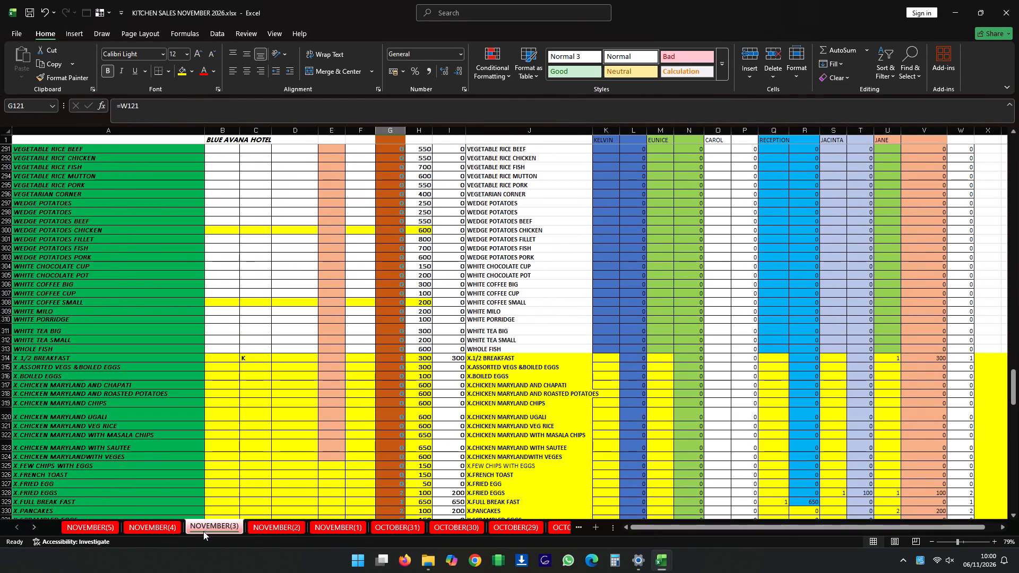
{"action": "scroll", "coordinate": [460, 446], "scroll_direction": "up", "scroll_amount": 5}
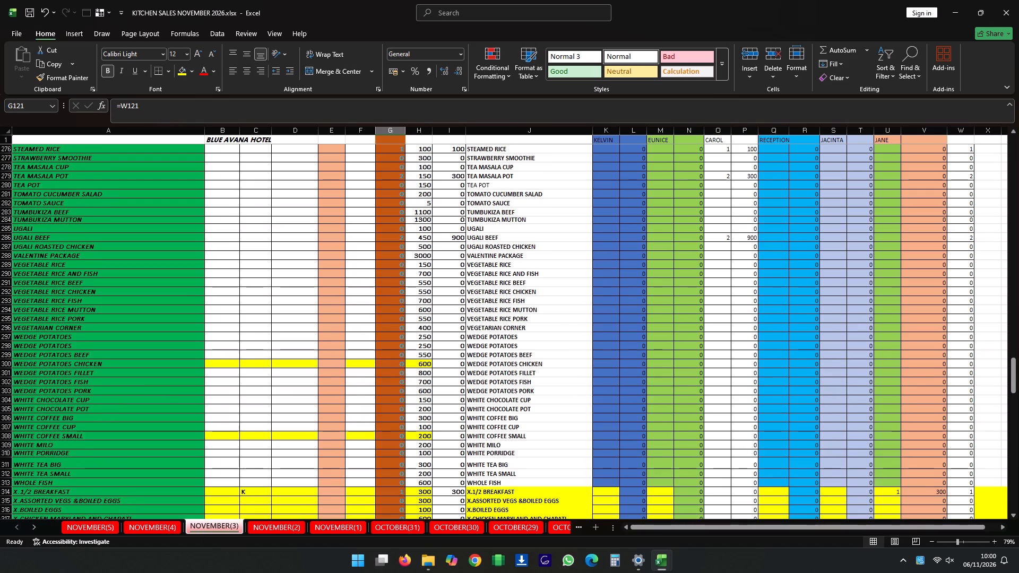
{"action": "scroll", "coordinate": [449, 272], "scroll_direction": "up", "scroll_amount": 4}
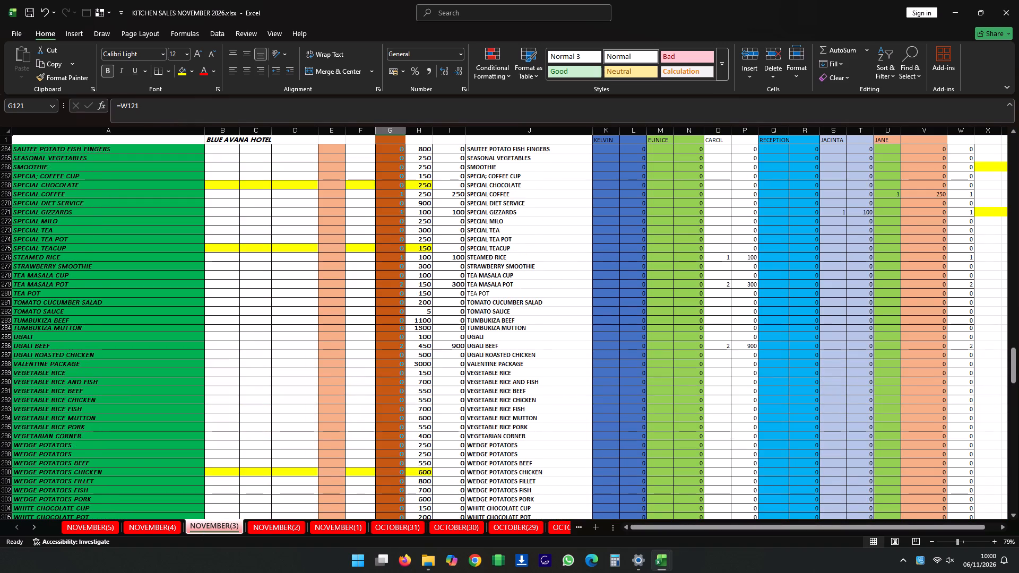
{"action": "scroll", "coordinate": [445, 262], "scroll_direction": "up", "scroll_amount": 2}
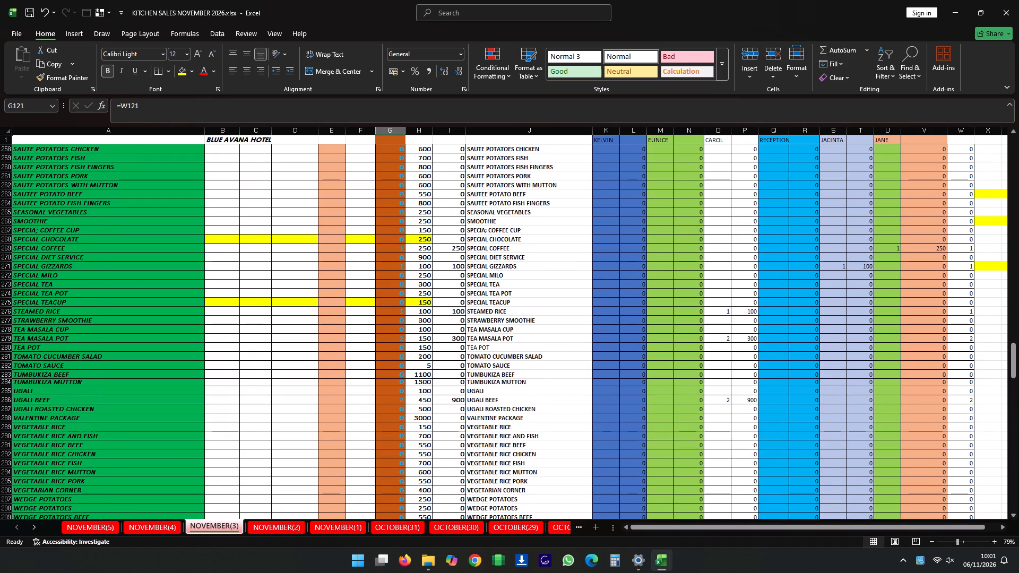
{"action": "scroll", "coordinate": [450, 238], "scroll_direction": "up", "scroll_amount": 8}
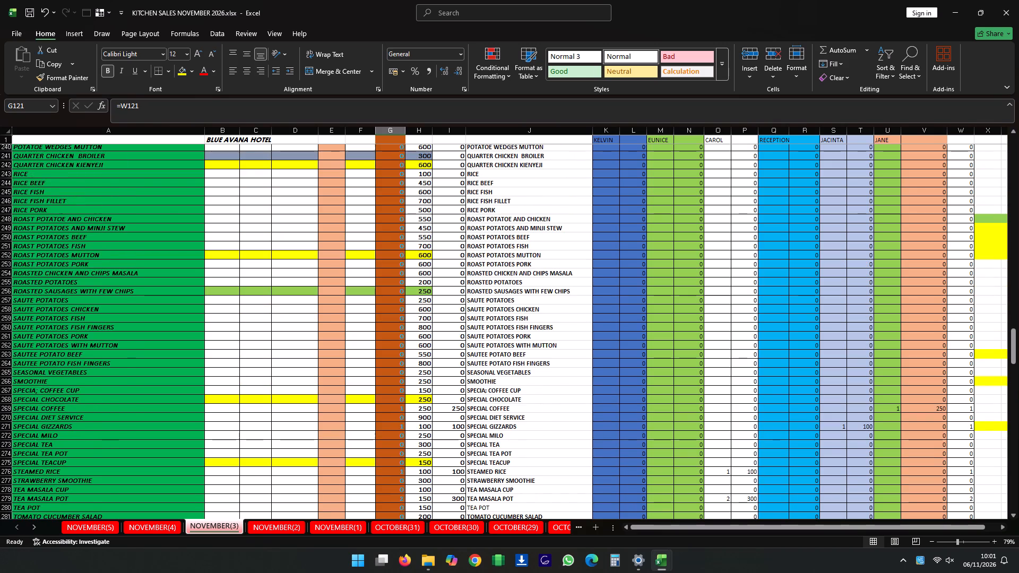
{"action": "scroll", "coordinate": [452, 240], "scroll_direction": "up", "scroll_amount": 8}
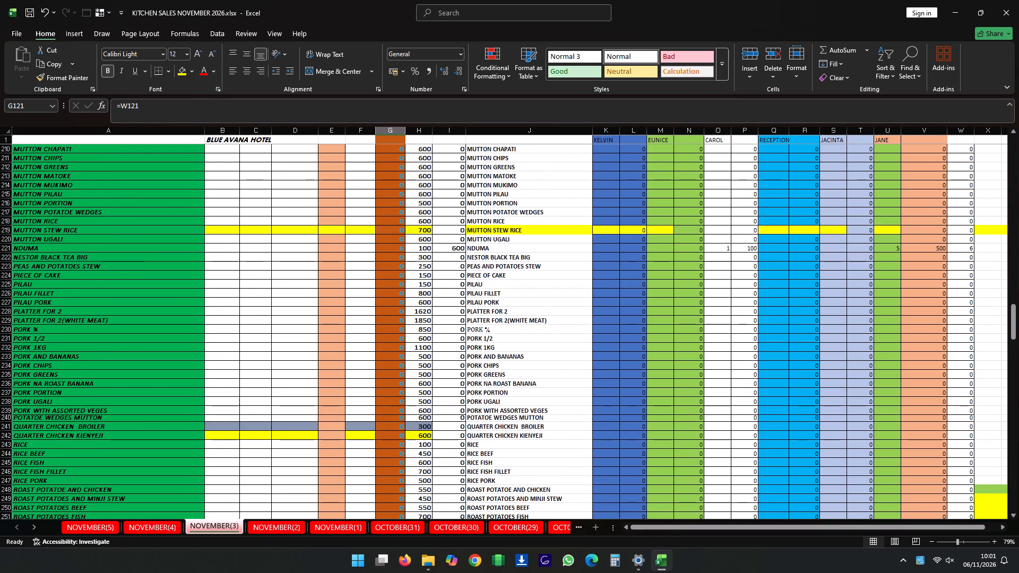
Examine the NOVEMBER(3) sales amounts upward from MUTTON 1KG through the minji stew and mashed potatoes items to FISH FILLET WITH MASHED NDUMA.
{"action": "scroll", "coordinate": [443, 224], "scroll_direction": "up", "scroll_amount": 4}
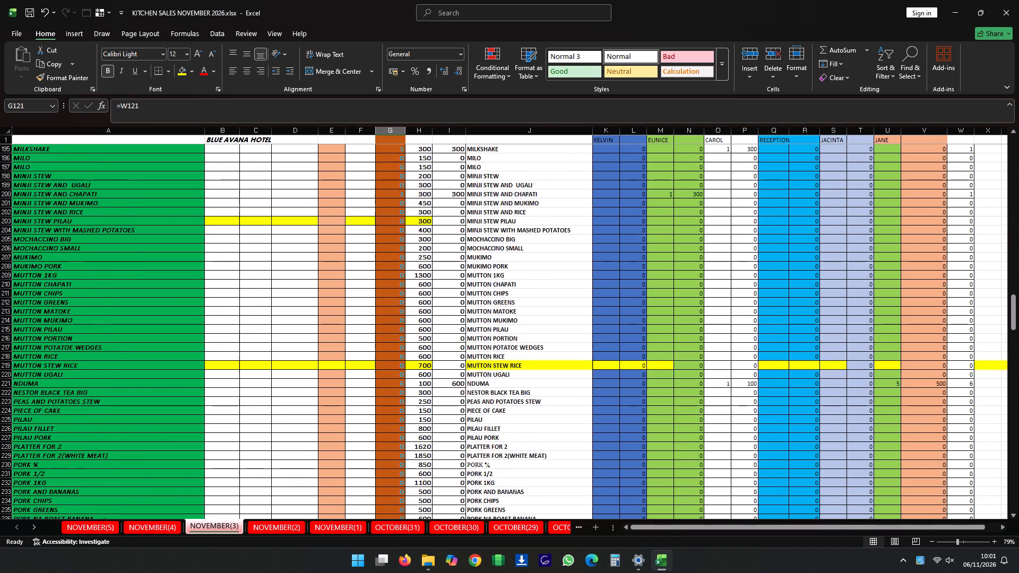
{"action": "scroll", "coordinate": [445, 220], "scroll_direction": "up", "scroll_amount": 10}
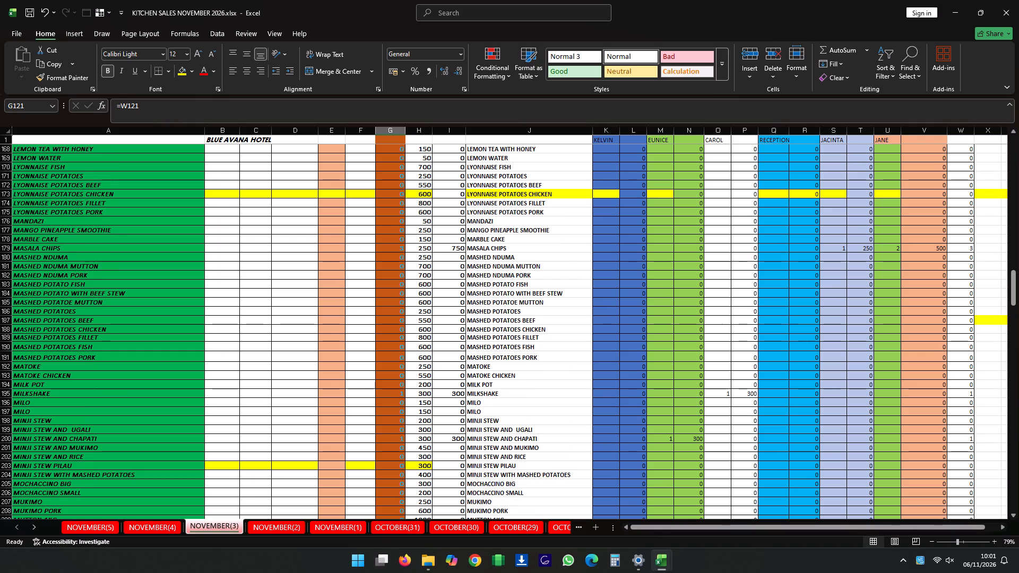
{"action": "scroll", "coordinate": [450, 210], "scroll_direction": "up", "scroll_amount": 4}
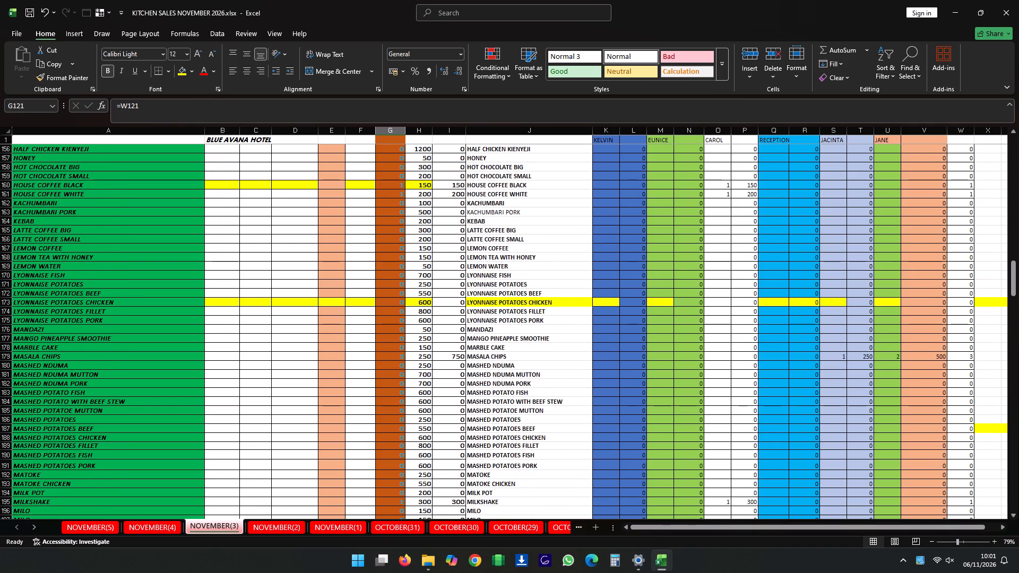
{"action": "scroll", "coordinate": [450, 210], "scroll_direction": "up", "scroll_amount": 2}
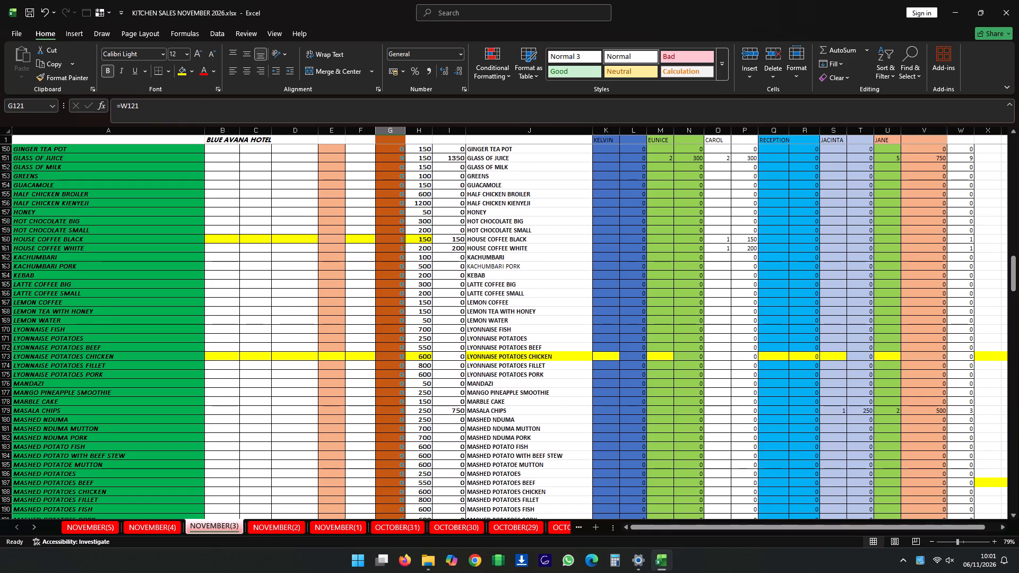
{"action": "scroll", "coordinate": [450, 210], "scroll_direction": "up", "scroll_amount": 6}
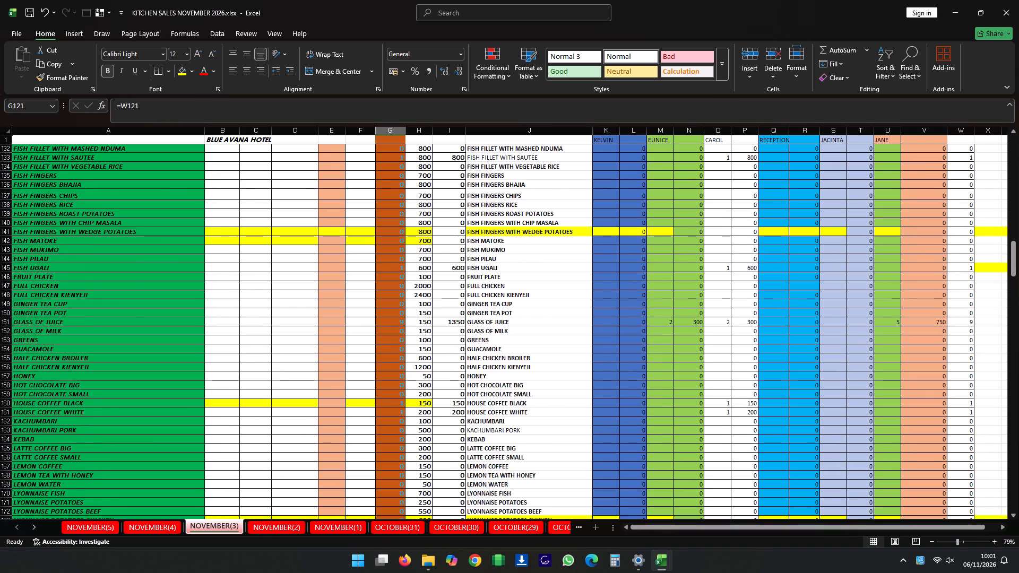
Examine the NOVEMBER(3) sales amounts upward from the fish fillet items through the chicken and beef items to 1/2 KG MUTTON.
{"action": "scroll", "coordinate": [450, 210], "scroll_direction": "up", "scroll_amount": 3}
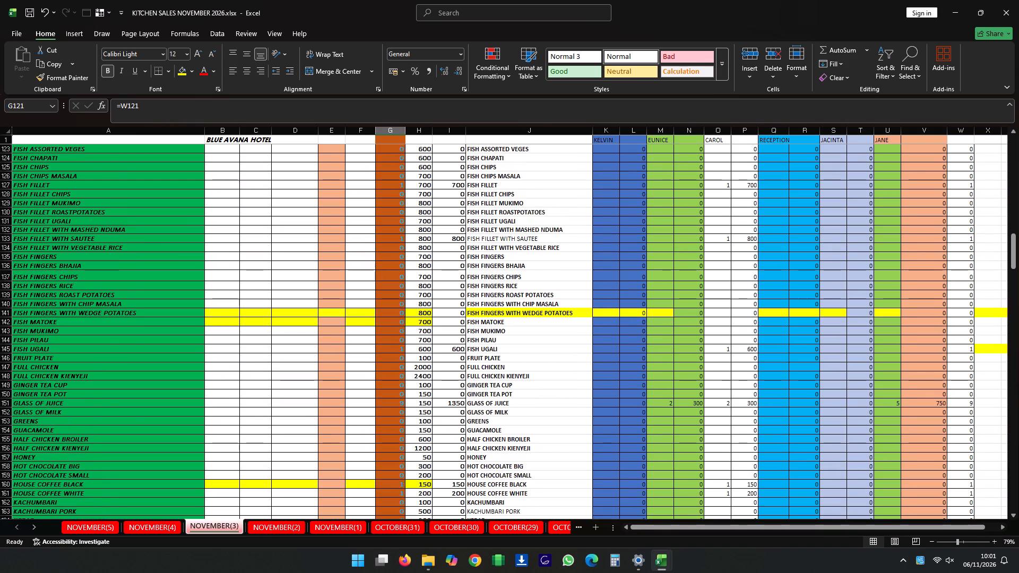
{"action": "scroll", "coordinate": [450, 210], "scroll_direction": "up", "scroll_amount": 4}
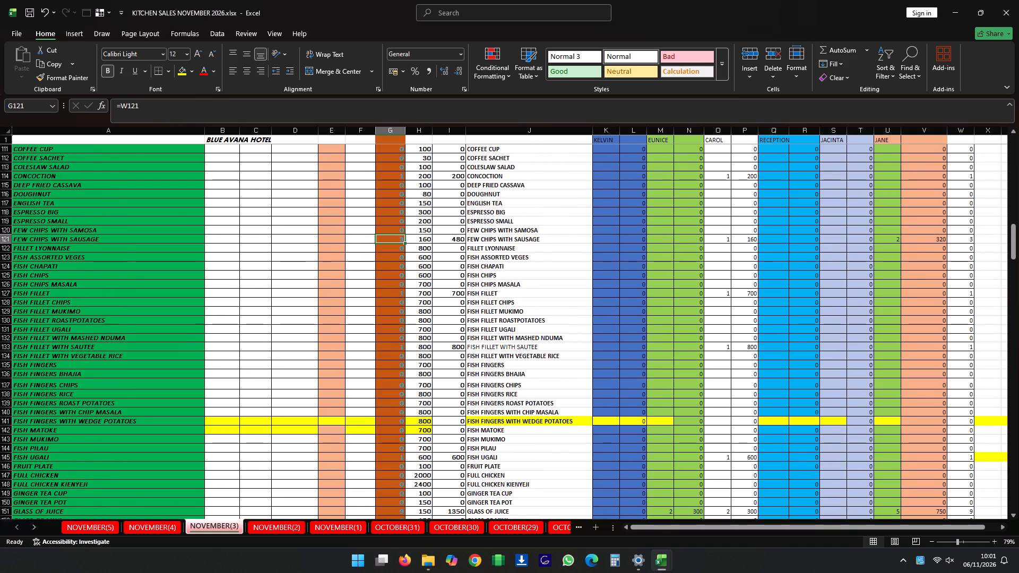
{"action": "scroll", "coordinate": [450, 210], "scroll_direction": "up", "scroll_amount": 7}
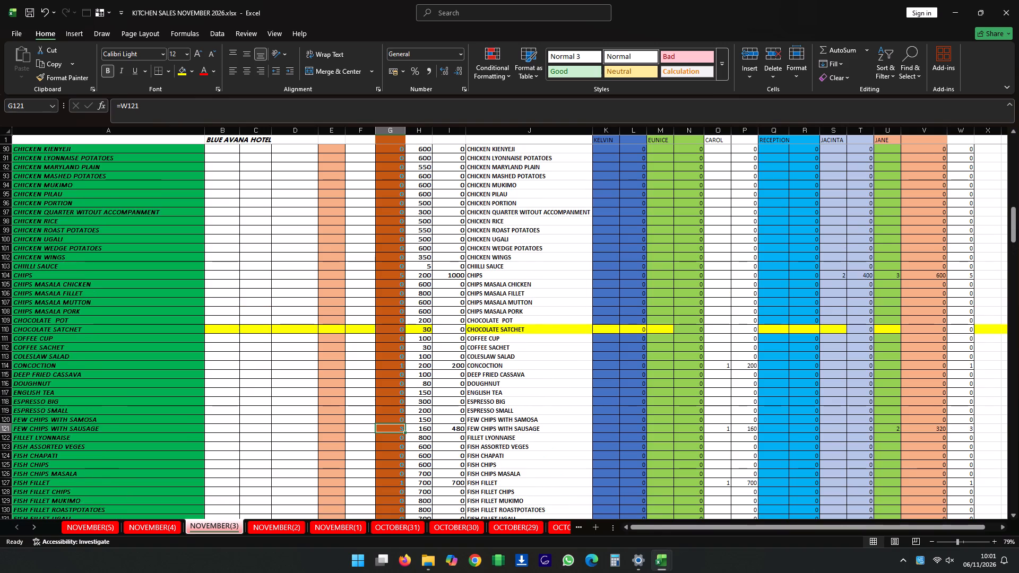
{"action": "scroll", "coordinate": [450, 210], "scroll_direction": "up", "scroll_amount": 13}
{"action": "scroll", "coordinate": [450, 210], "scroll_direction": "up", "scroll_amount": 8}
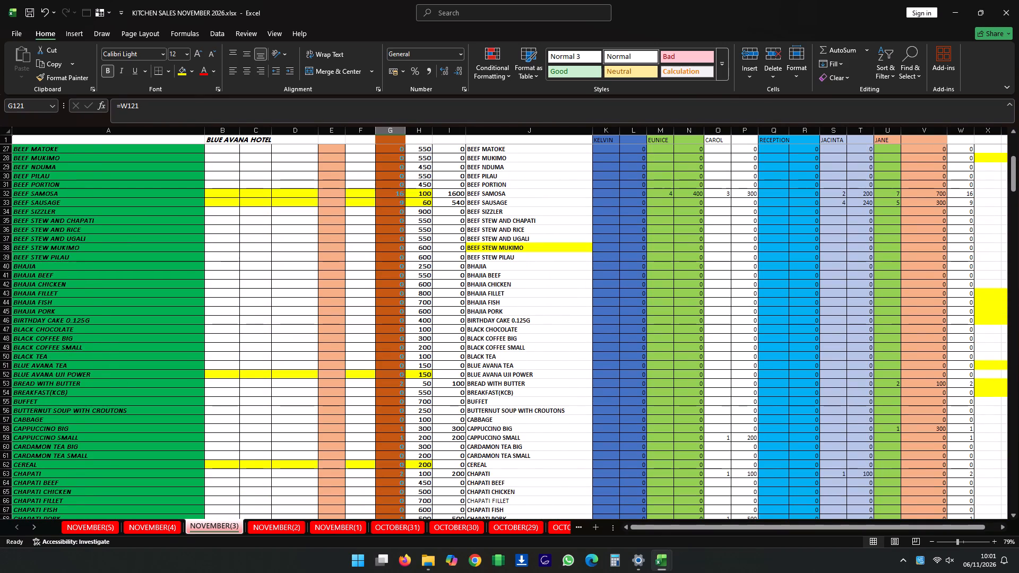
{"action": "scroll", "coordinate": [450, 210], "scroll_direction": "up", "scroll_amount": 10}
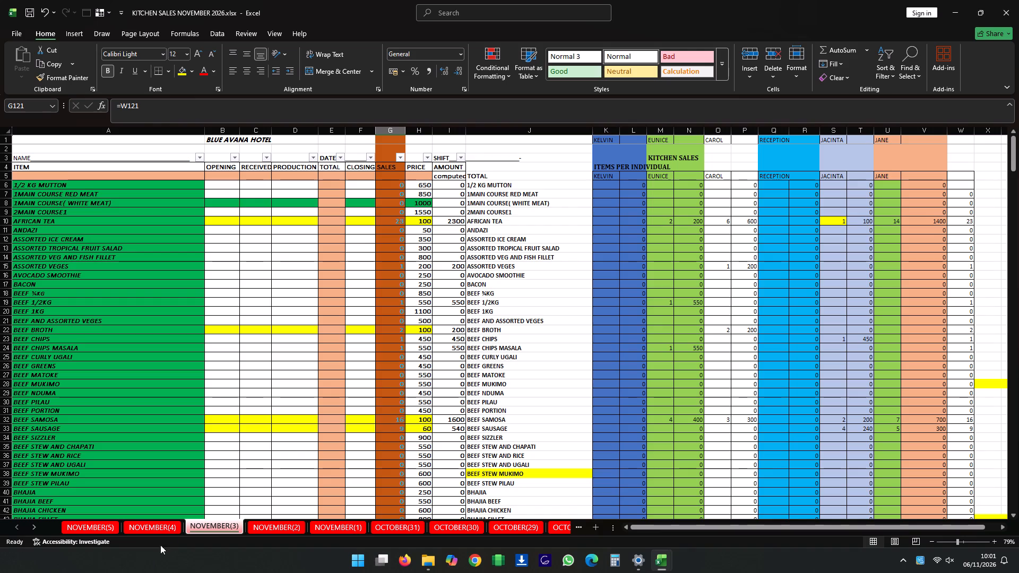
Open the NOVEMBER(4) sheet and examine its sales amounts upward from X.SPANISH OMELETTE to the ugali and tumbukiza items.
{"action": "left_click", "coordinate": [167, 531]}
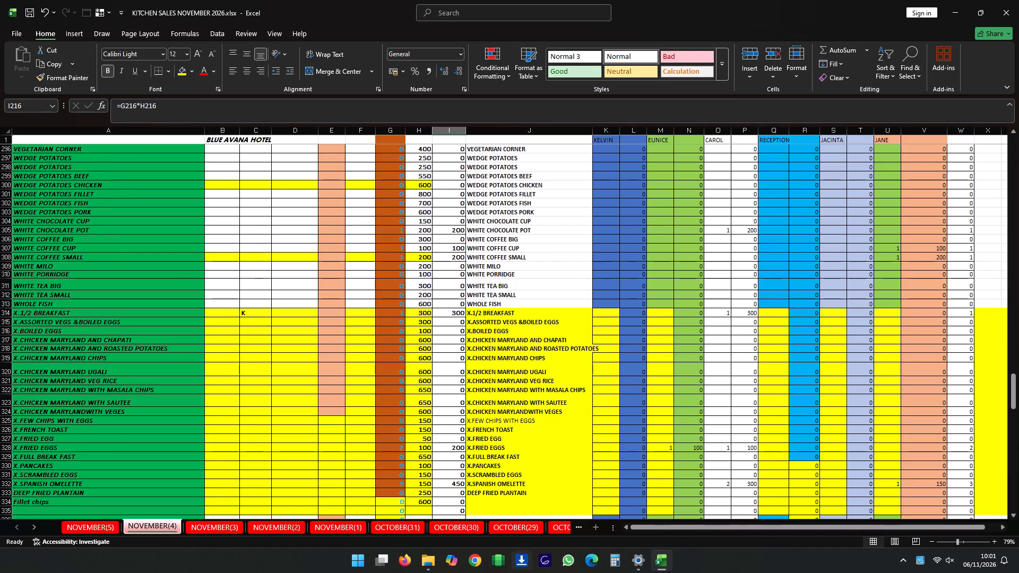
{"action": "left_click", "coordinate": [450, 484]}
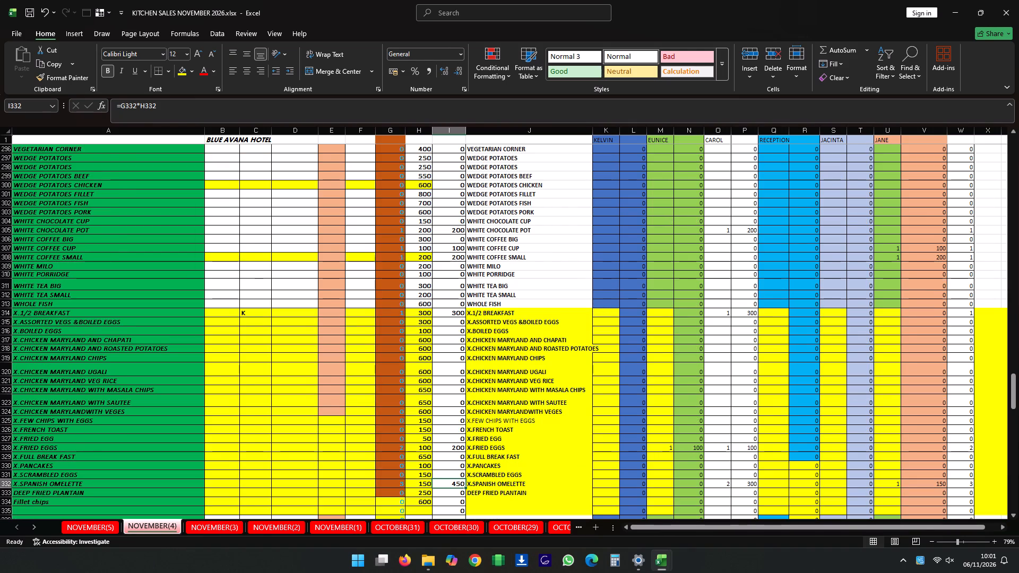
{"action": "key", "text": "Up"}
{"action": "key", "text": "Up"}
{"action": "key", "text": "Up"}
{"action": "key", "text": "Up"}
{"action": "key", "text": "Up"}
{"action": "key", "text": "Up"}
{"action": "key", "text": "Up"}
{"action": "key", "text": "Up"}
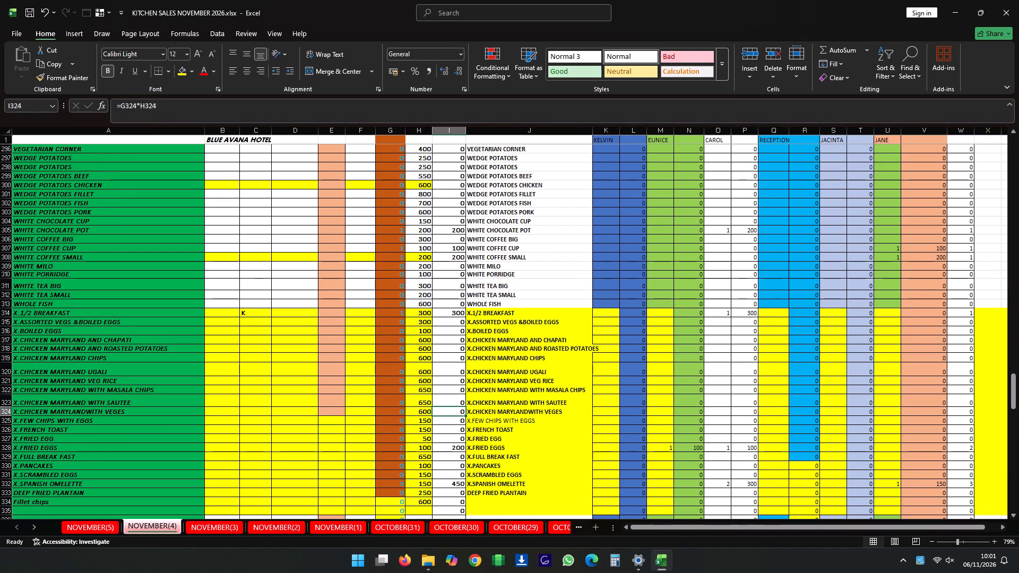
{"action": "key", "text": "Up"}
{"action": "key", "text": "Up"}
{"action": "key", "text": "Up"}
{"action": "key", "text": "Up"}
{"action": "key", "text": "Up"}
{"action": "key", "text": "Up"}
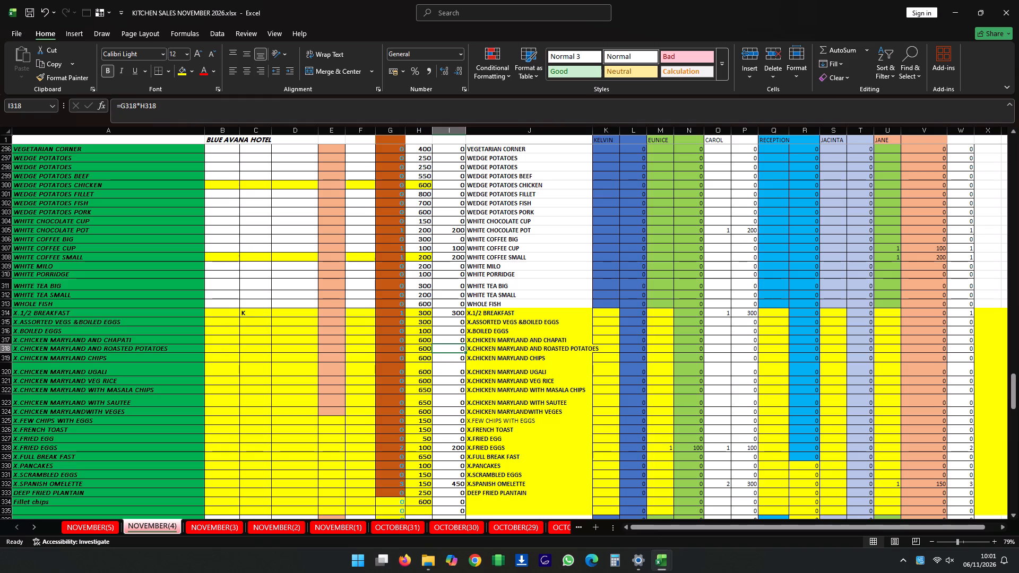
{"action": "key", "text": "Up"}
{"action": "key", "text": "Up"}
{"action": "key", "text": "Up"}
{"action": "key", "text": "Up"}
{"action": "key", "text": "Up"}
{"action": "key", "text": "Up"}
{"action": "key", "text": "Up"}
{"action": "key", "text": "Up"}
{"action": "key", "text": "Up"}
{"action": "key", "text": "Up"}
{"action": "key", "text": "Up"}
{"action": "key", "text": "Up"}
{"action": "key", "text": "Up"}
{"action": "key", "text": "Up"}
{"action": "key", "text": "Up"}
{"action": "key", "text": "Up"}
{"action": "key", "text": "Up"}
{"action": "key", "text": "Up"}
{"action": "key", "text": "Up"}
{"action": "key", "text": "Up"}
{"action": "key", "text": "Up"}
{"action": "key", "text": "Up"}
{"action": "key", "text": "Up"}
{"action": "key", "text": "Up"}
{"action": "key", "text": "Up"}
{"action": "key", "text": "Up"}
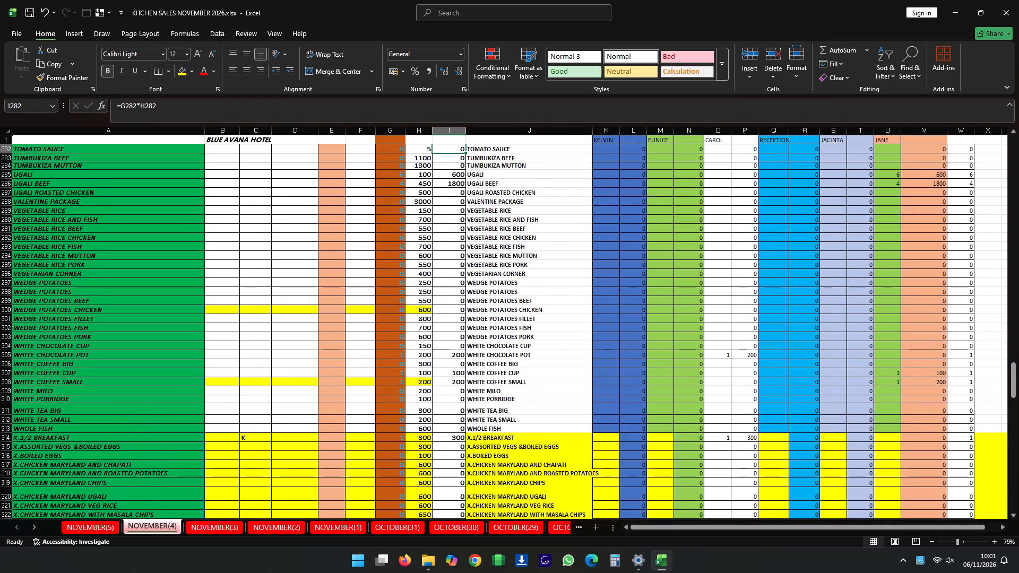
{"action": "key", "text": "Down"}
{"action": "key", "text": "Down"}
{"action": "key", "text": "Down"}
{"action": "key", "text": "Down"}
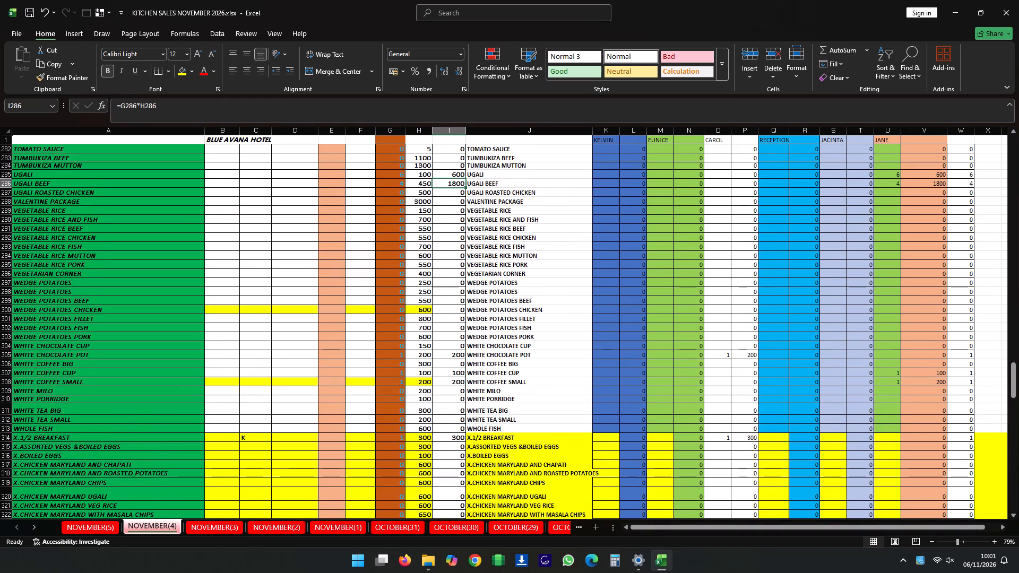
Examine the NOVEMBER(4) sales amounts upward from UGALI BEEF through the saute and roast potatoes items to QUARTER CHICKEN KIENYEJI.
{"action": "key", "text": "Up"}
{"action": "key", "text": "Up"}
{"action": "key", "text": "Up"}
{"action": "key", "text": "Up"}
{"action": "key", "text": "Up"}
{"action": "key", "text": "Up"}
{"action": "key", "text": "Up"}
{"action": "key", "text": "Up"}
{"action": "key", "text": "Up"}
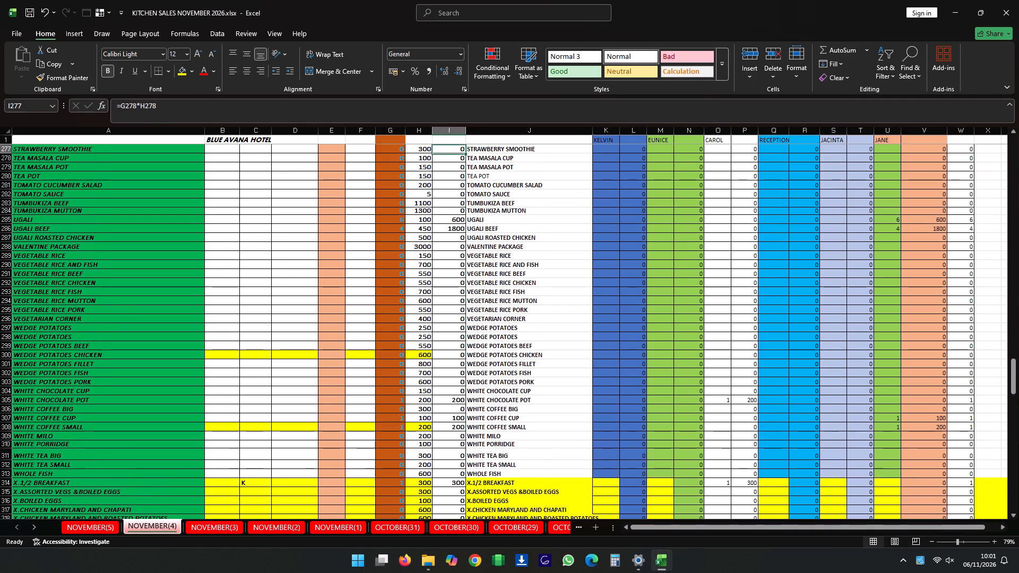
{"action": "key", "text": "Up"}
{"action": "key", "text": "Up"}
{"action": "key", "text": "Up"}
{"action": "key", "text": "Up"}
{"action": "key", "text": "Up"}
{"action": "key", "text": "Up"}
{"action": "key", "text": "Up"}
{"action": "key", "text": "Up"}
{"action": "key", "text": "Up"}
{"action": "key", "text": "Up"}
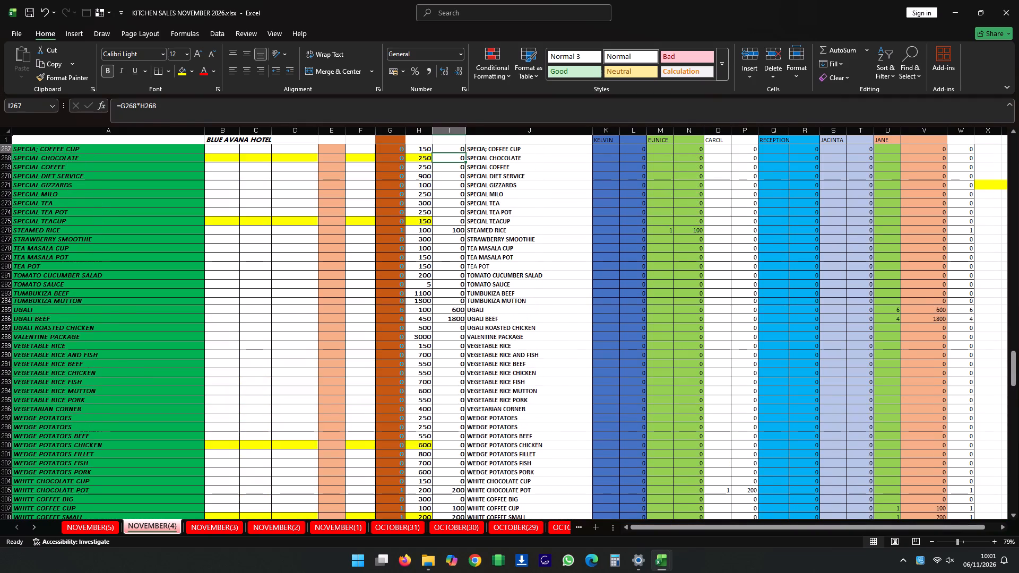
{"action": "key", "text": "Up"}
{"action": "key", "text": "Up"}
{"action": "key", "text": "Up"}
{"action": "key", "text": "Up"}
{"action": "key", "text": "Up"}
{"action": "key", "text": "Up"}
{"action": "key", "text": "Up"}
{"action": "key", "text": "Up"}
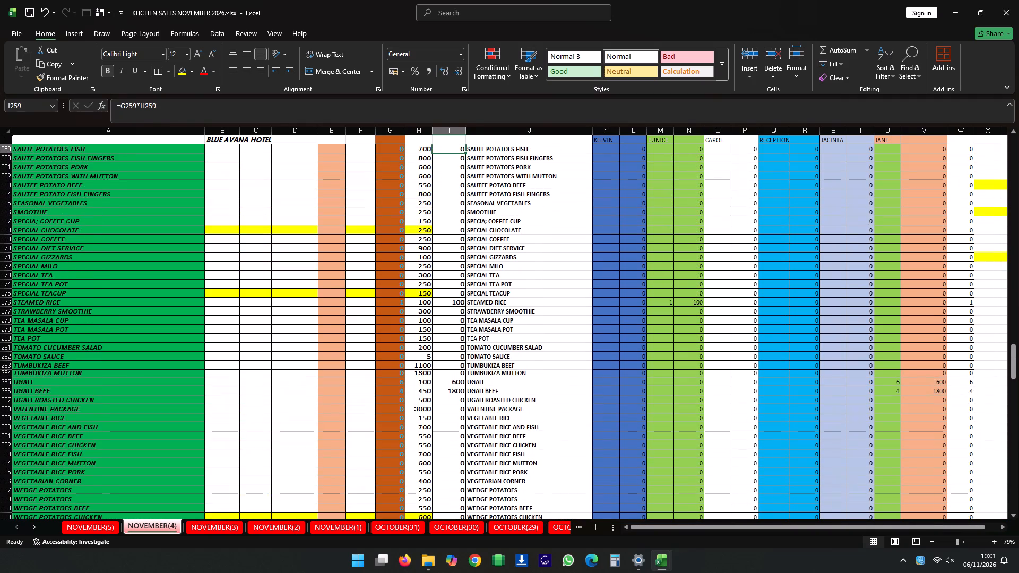
{"action": "key", "text": "Up"}
{"action": "key", "text": "Up"}
{"action": "key", "text": "Up"}
{"action": "key", "text": "Up"}
{"action": "key", "text": "Up"}
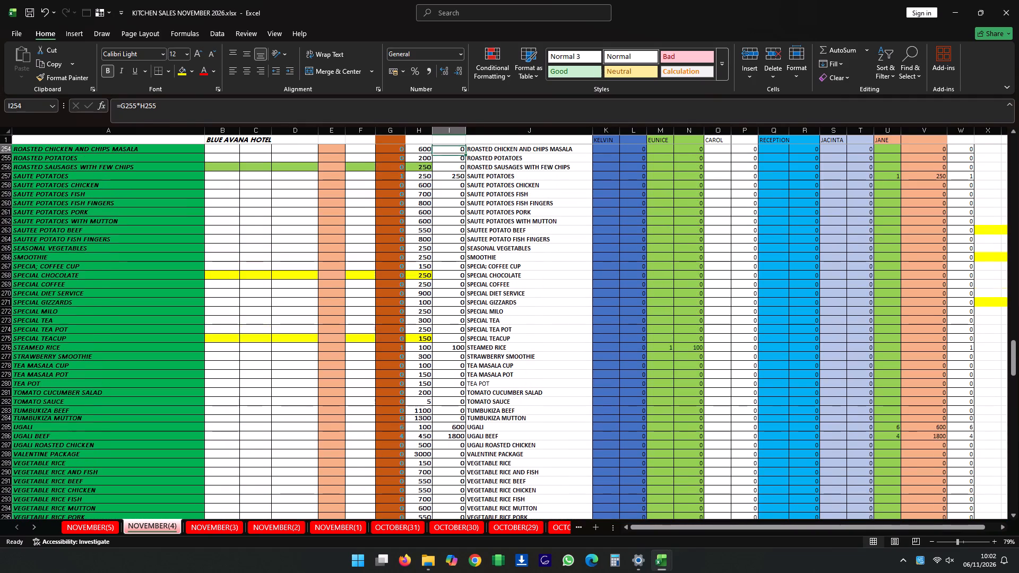
{"action": "key", "text": "Up"}
{"action": "key", "text": "Up"}
{"action": "key", "text": "Up"}
{"action": "key", "text": "Up"}
{"action": "key", "text": "Up"}
{"action": "key", "text": "Up"}
{"action": "key", "text": "Up"}
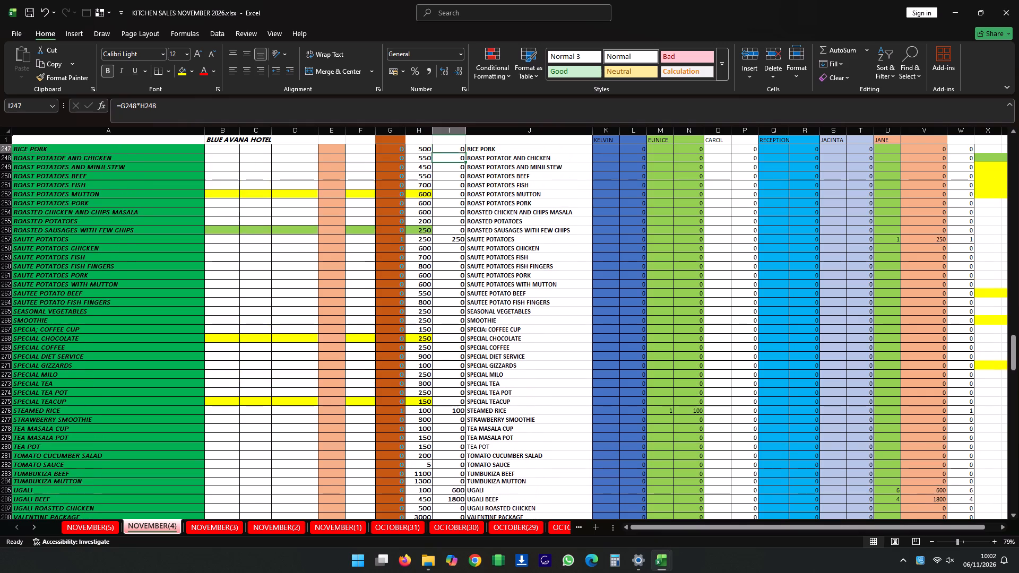
{"action": "key", "text": "Up"}
{"action": "key", "text": "Up"}
{"action": "key", "text": "Up"}
{"action": "key", "text": "Up"}
{"action": "key", "text": "Up"}
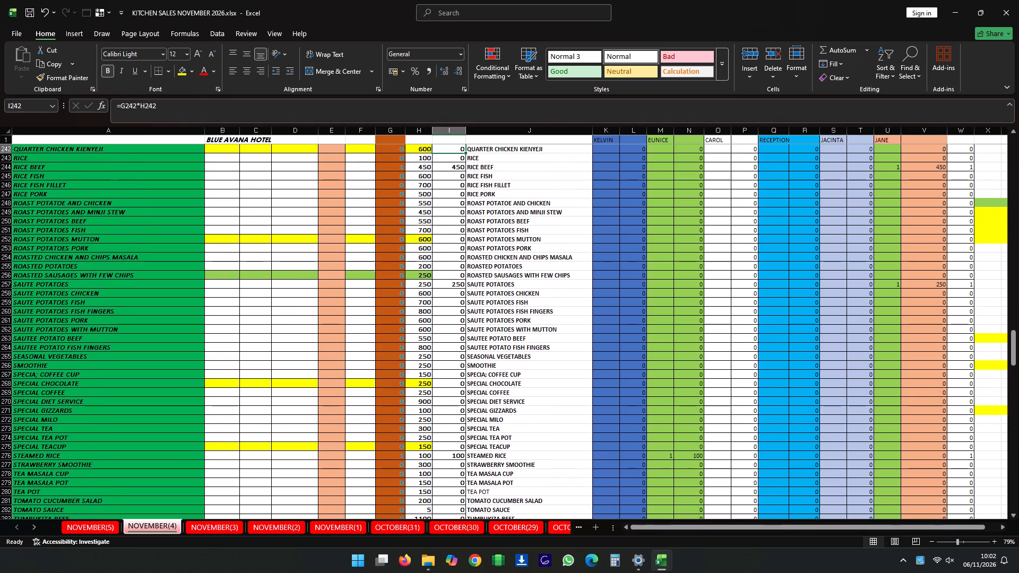
Examine the NOVEMBER(4) sales amounts upward from the quarter chicken items through the pork and mutton items to MUTTON 1KG.
{"action": "key", "text": "Up"}
{"action": "key", "text": "Up"}
{"action": "key", "text": "Up"}
{"action": "key", "text": "Up"}
{"action": "key", "text": "Up"}
{"action": "key", "text": "Up"}
{"action": "key", "text": "Up"}
{"action": "key", "text": "Up"}
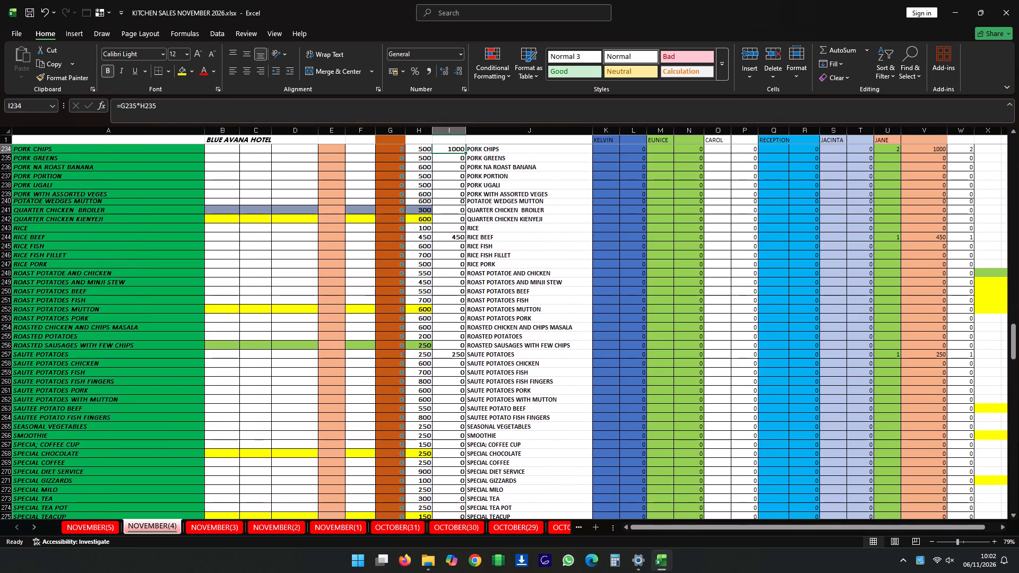
{"action": "key", "text": "Up"}
{"action": "key", "text": "Up"}
{"action": "key", "text": "Up"}
{"action": "key", "text": "Up"}
{"action": "key", "text": "Up"}
{"action": "key", "text": "Up"}
{"action": "key", "text": "Up"}
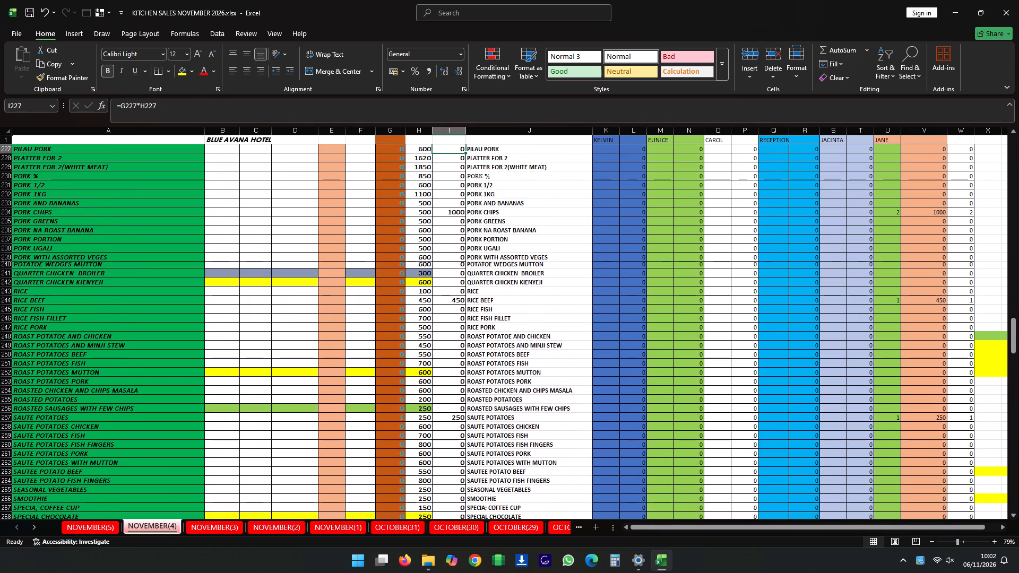
{"action": "key", "text": "Up"}
{"action": "key", "text": "Up"}
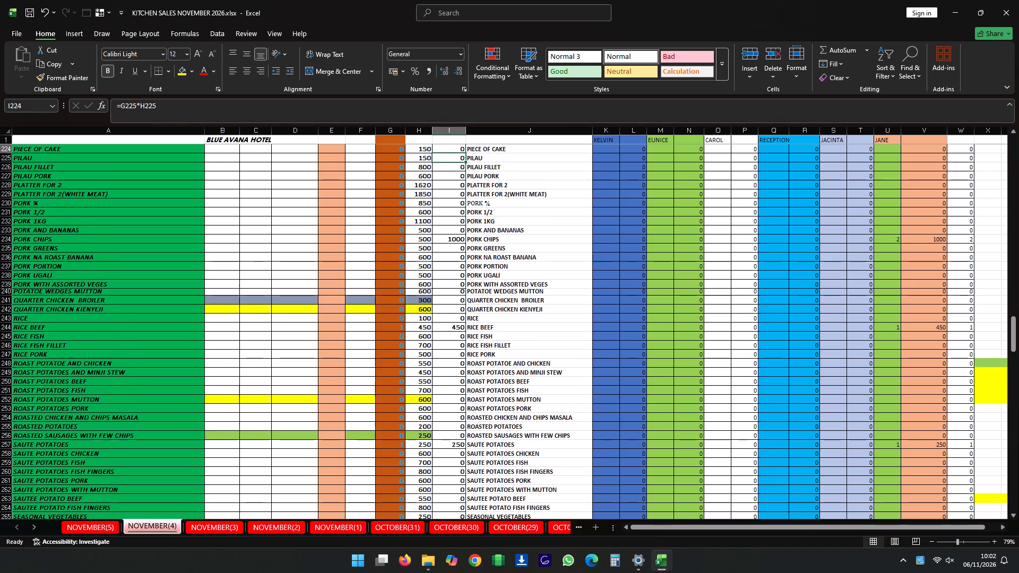
{"action": "key", "text": "Up"}
{"action": "key", "text": "Up"}
{"action": "key", "text": "Up"}
{"action": "key", "text": "Up"}
{"action": "key", "text": "Up"}
{"action": "key", "text": "Up"}
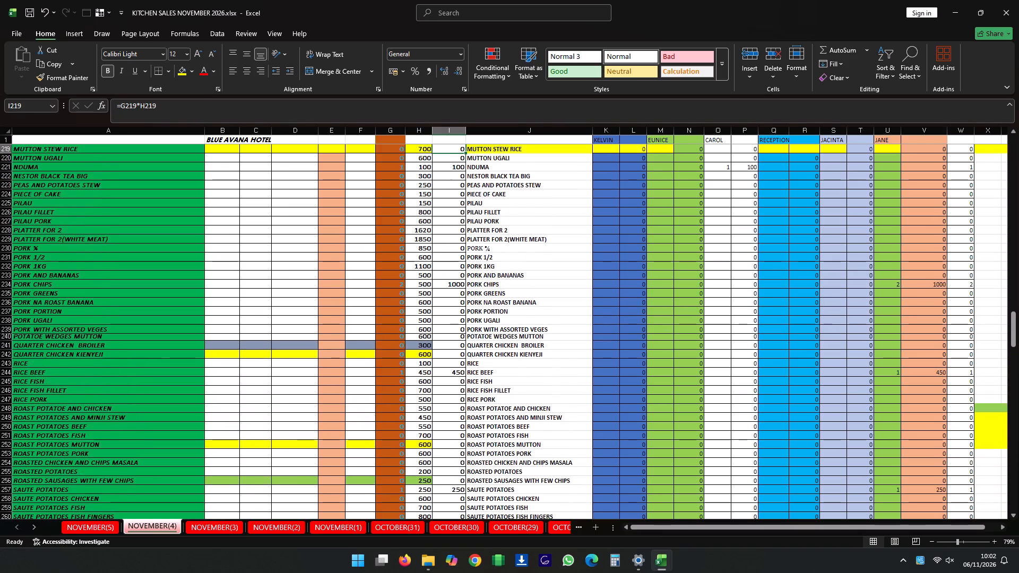
{"action": "key", "text": "Up"}
{"action": "key", "text": "Up"}
{"action": "key", "text": "Up"}
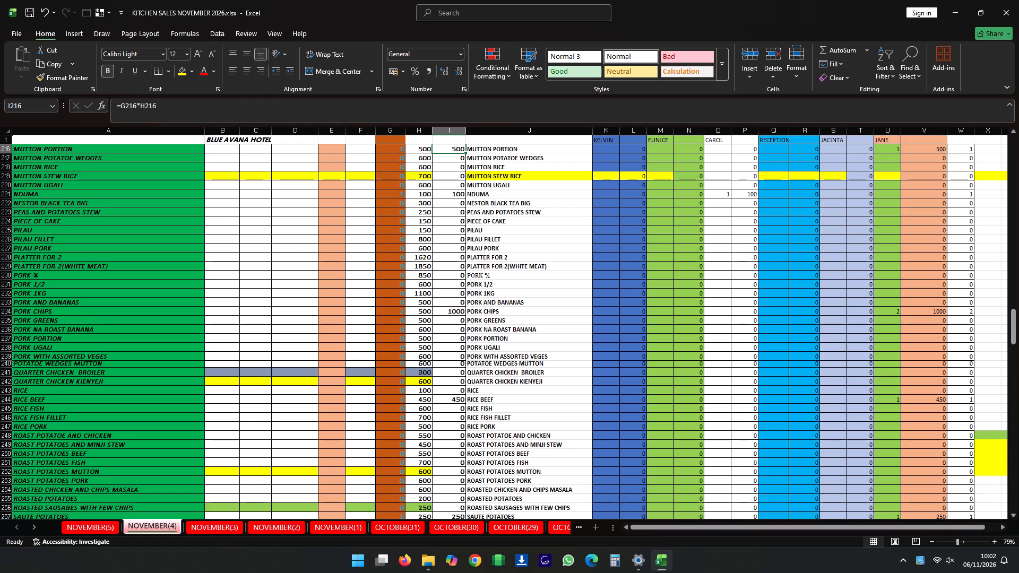
{"action": "key", "text": "Up"}
{"action": "key", "text": "Up"}
{"action": "key", "text": "Up"}
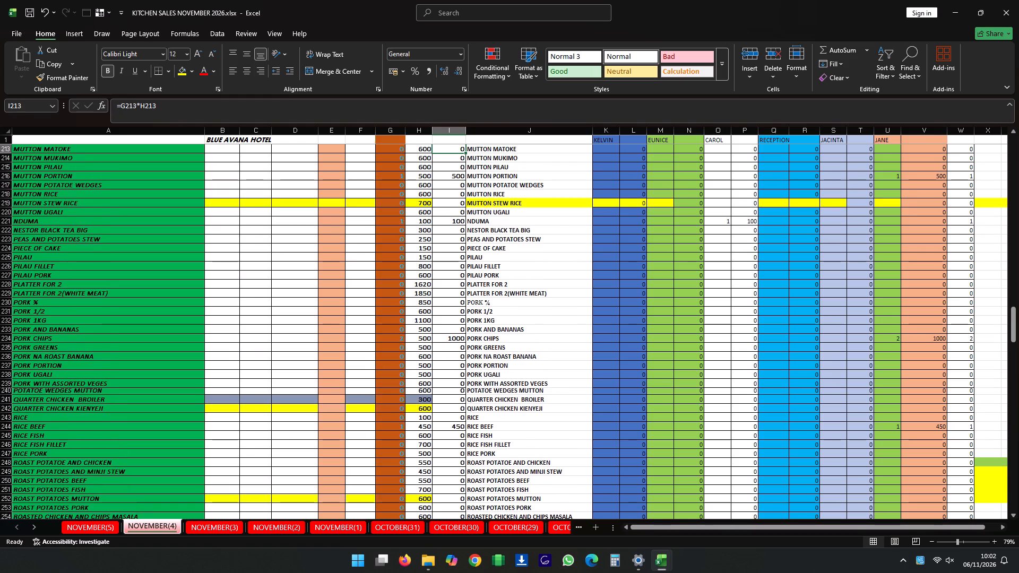
{"action": "key", "text": "Up"}
{"action": "key", "text": "Up"}
{"action": "key", "text": "Up"}
{"action": "key", "text": "Up"}
{"action": "key", "text": "Up"}
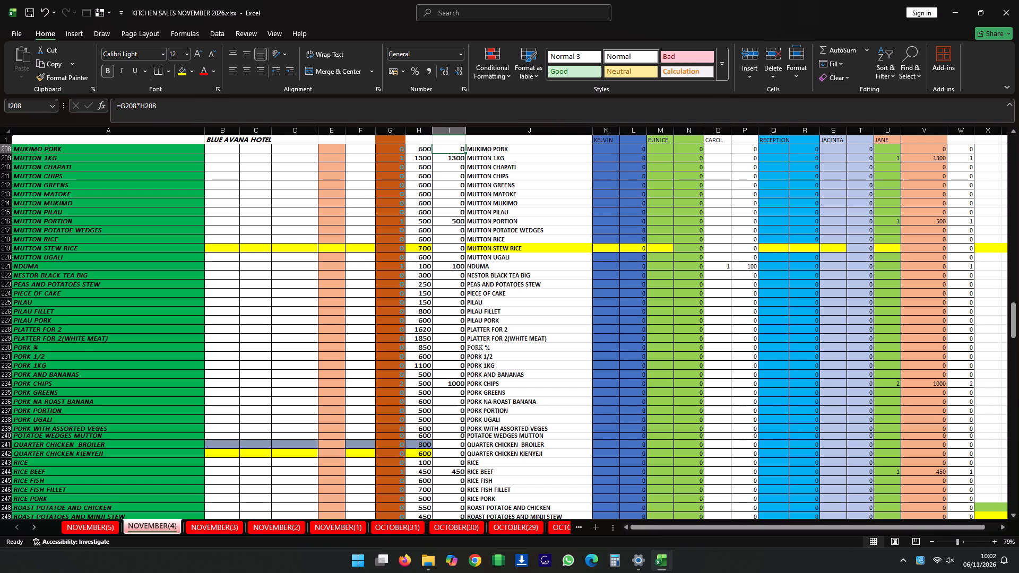
{"action": "key", "text": "Down"}
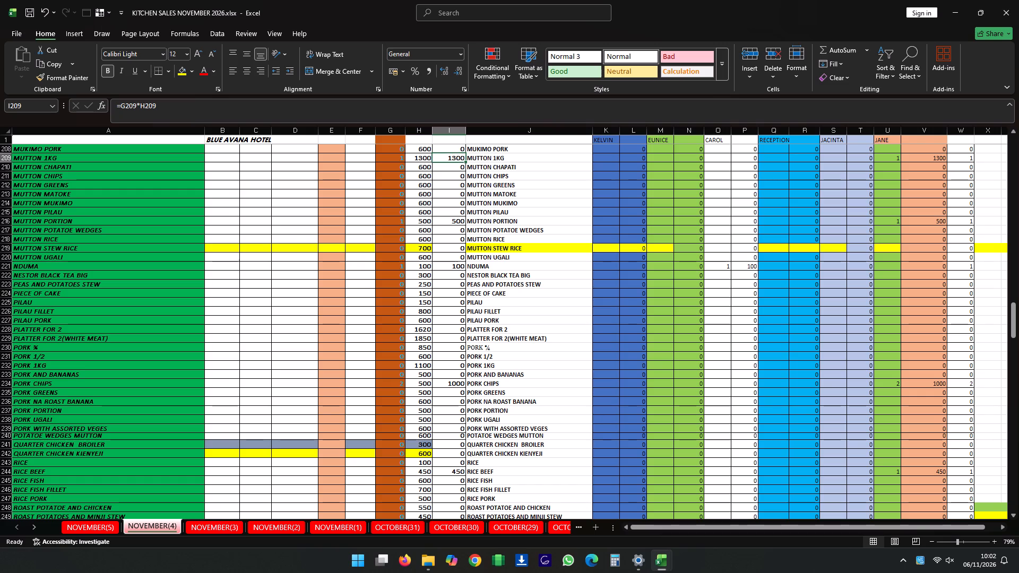
{"action": "key", "text": "Up"}
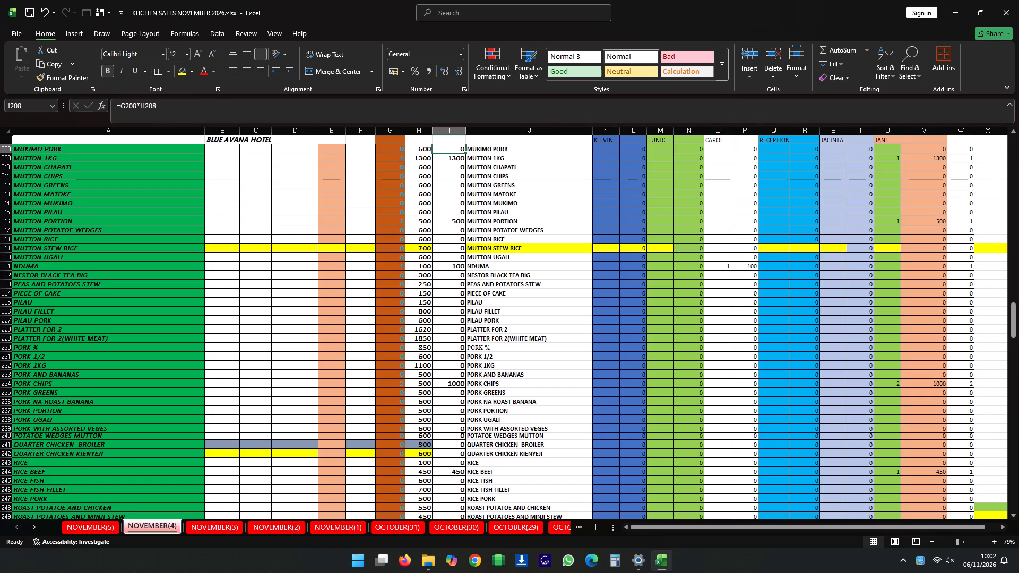
Examine the NOVEMBER(4) sales amounts upward from MUKIMO PORK through the minji stew and mashed potatoes items to MARBLE CAKE.
{"action": "key", "text": "Up"}
{"action": "key", "text": "Up"}
{"action": "key", "text": "Up"}
{"action": "key", "text": "Up"}
{"action": "key", "text": "Up"}
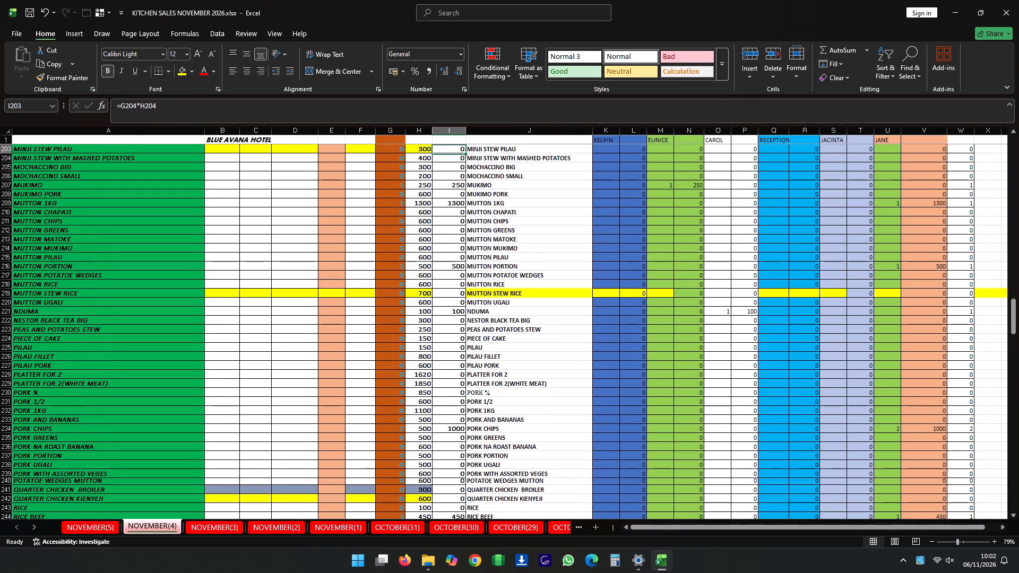
{"action": "key", "text": "Up"}
{"action": "key", "text": "Up"}
{"action": "key", "text": "Up"}
{"action": "key", "text": "Up"}
{"action": "key", "text": "Up"}
{"action": "key", "text": "Up"}
{"action": "key", "text": "Up"}
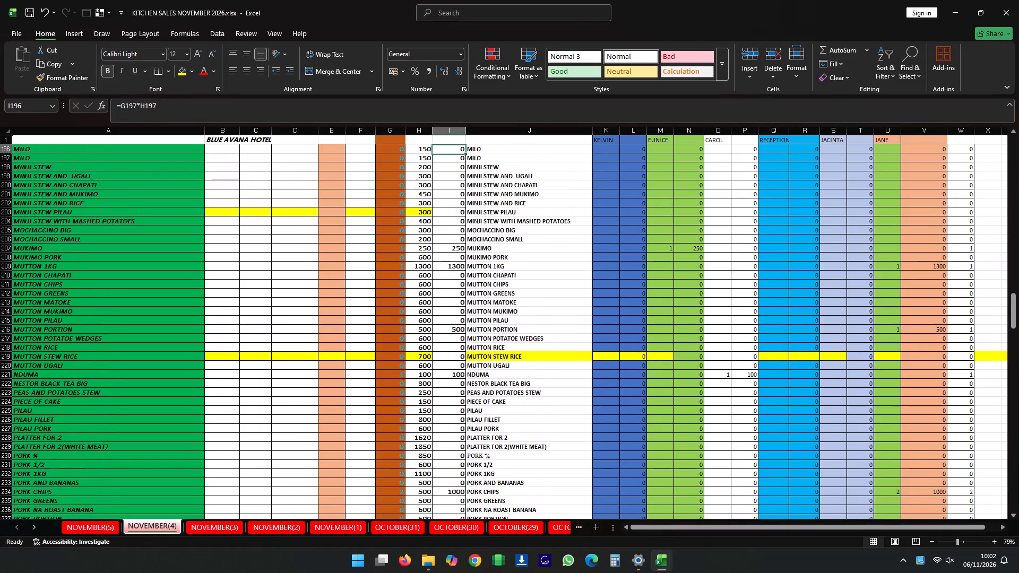
{"action": "key", "text": "Up"}
{"action": "key", "text": "Up"}
{"action": "key", "text": "Up"}
{"action": "key", "text": "Up"}
{"action": "key", "text": "Up"}
{"action": "key", "text": "Up"}
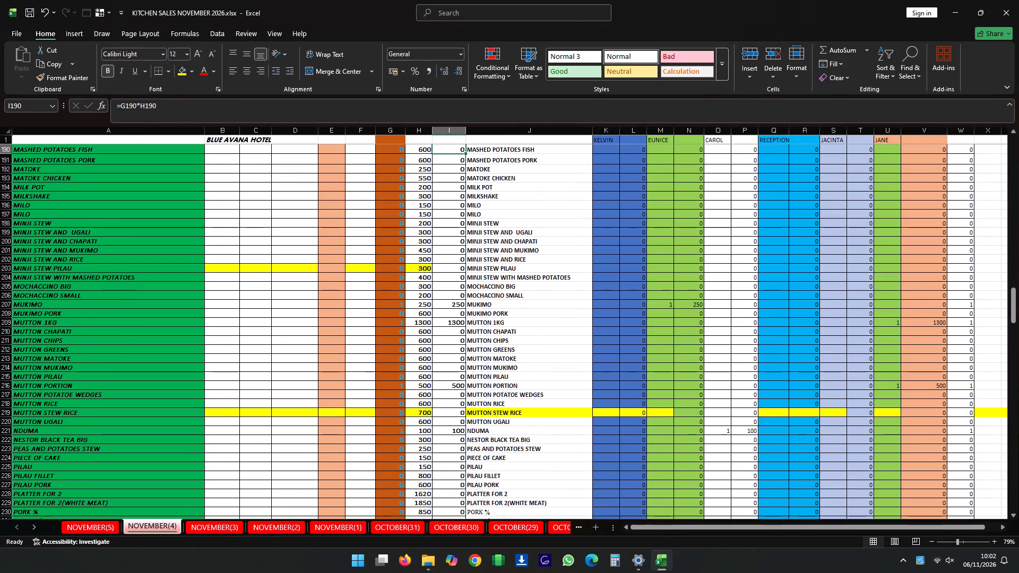
{"action": "key", "text": "Up"}
{"action": "key", "text": "Up"}
{"action": "key", "text": "Up"}
{"action": "key", "text": "Up"}
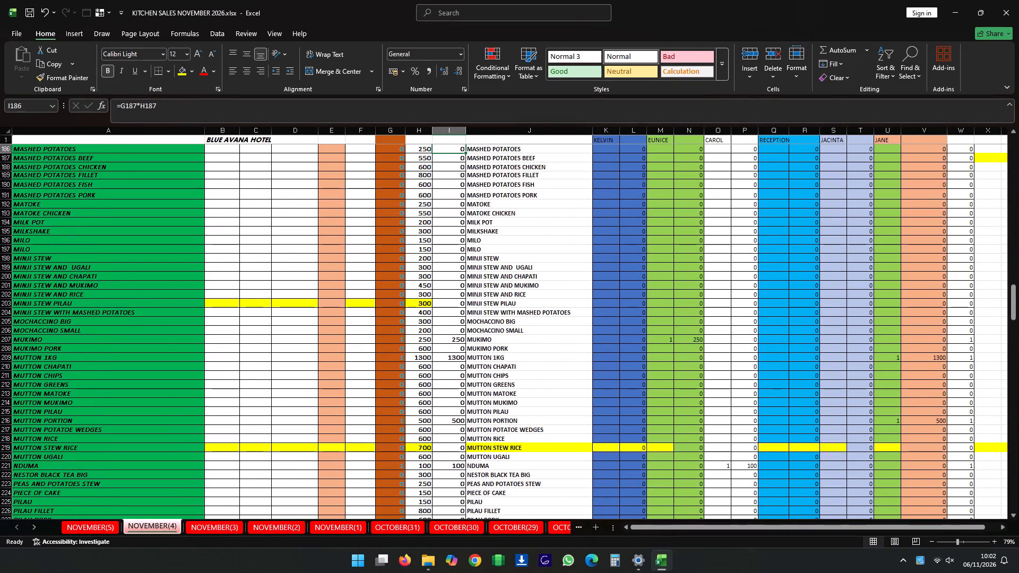
{"action": "key", "text": "Up"}
{"action": "key", "text": "Up"}
{"action": "key", "text": "Up"}
{"action": "key", "text": "Up"}
{"action": "key", "text": "Up"}
{"action": "key", "text": "Up"}
{"action": "key", "text": "Up"}
{"action": "key", "text": "Up"}
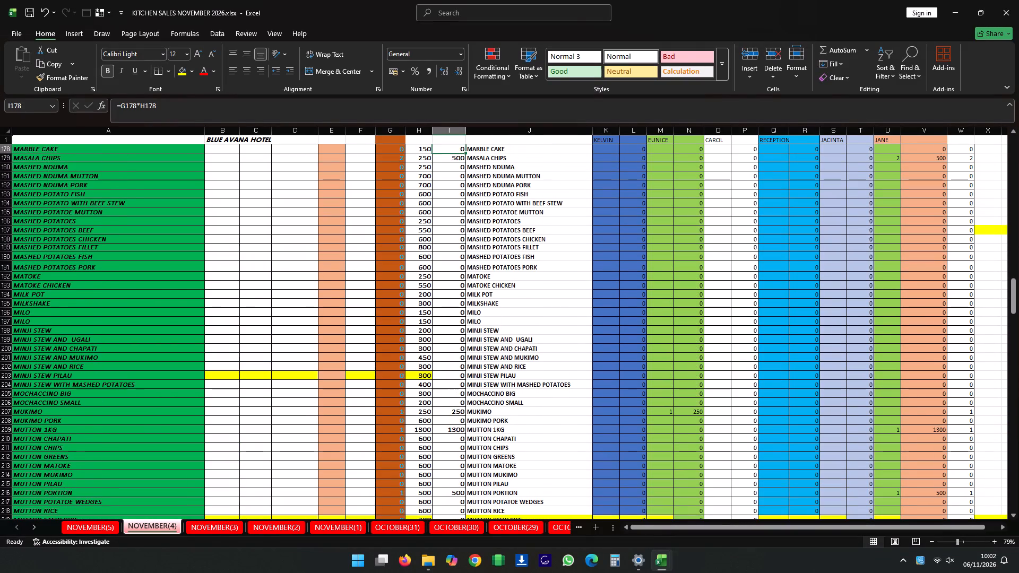
Examine the NOVEMBER(4) sales amounts upward from MANGO PINEAPPLE SMOOTHIE through the lyonnaise potatoes and half chicken items to GLASS OF JUICE.
{"action": "key", "text": "Up"}
{"action": "key", "text": "Up"}
{"action": "key", "text": "Up"}
{"action": "key", "text": "Up"}
{"action": "key", "text": "Up"}
{"action": "key", "text": "Up"}
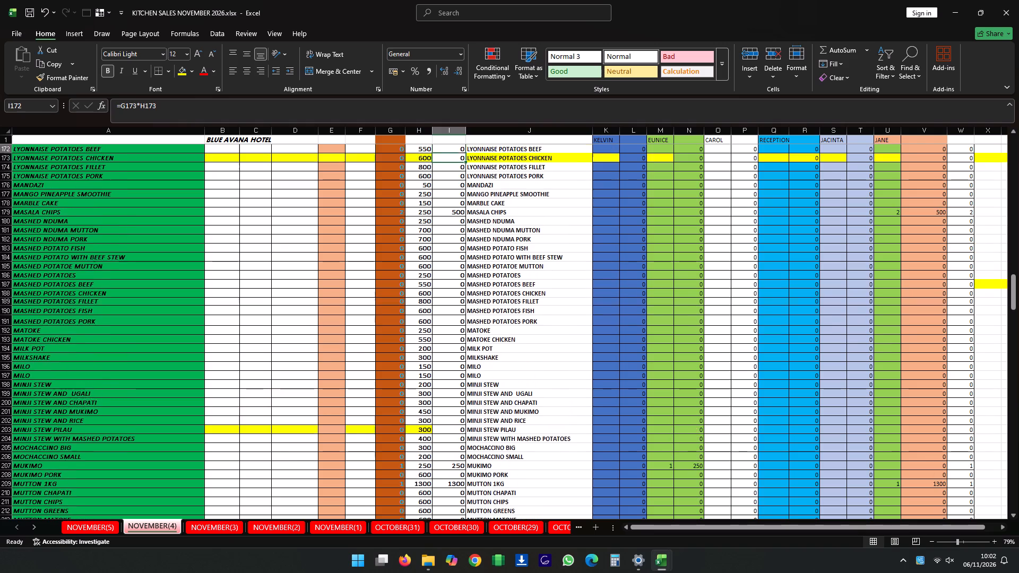
{"action": "key", "text": "Up"}
{"action": "key", "text": "Up"}
{"action": "key", "text": "Up"}
{"action": "key", "text": "Up"}
{"action": "key", "text": "Up"}
{"action": "key", "text": "Up"}
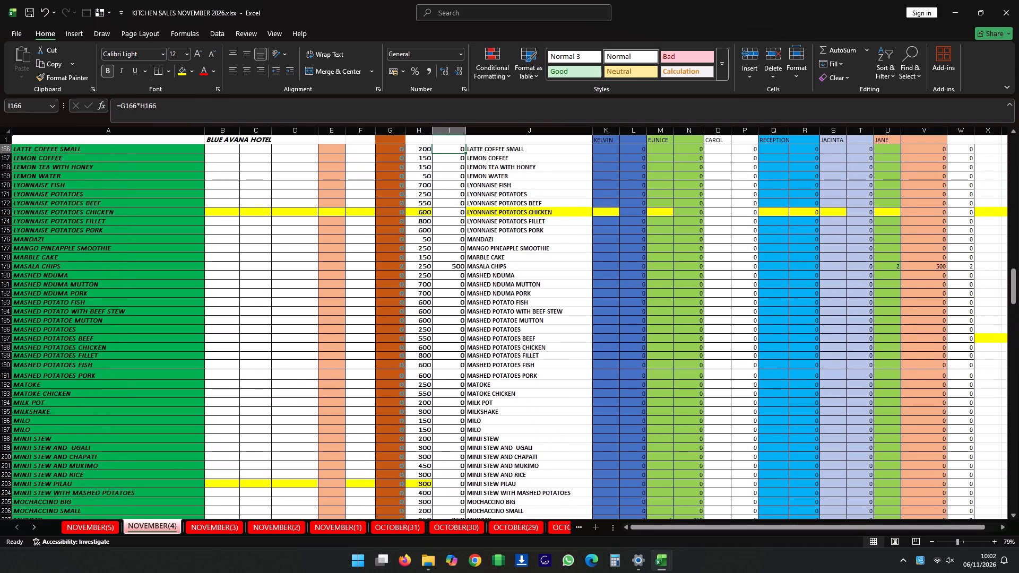
{"action": "key", "text": "Up"}
{"action": "key", "text": "Up"}
{"action": "key", "text": "Up"}
{"action": "key", "text": "Up"}
{"action": "key", "text": "Up"}
{"action": "key", "text": "Up"}
{"action": "key", "text": "Up"}
{"action": "key", "text": "Up"}
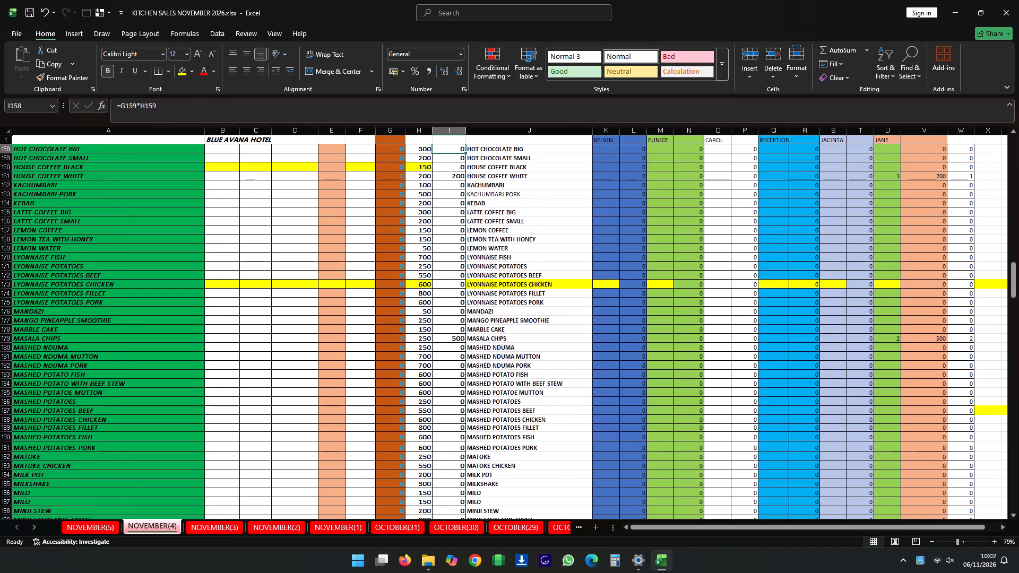
{"action": "key", "text": "Up"}
{"action": "key", "text": "Up"}
{"action": "key", "text": "Up"}
{"action": "key", "text": "Up"}
{"action": "key", "text": "Up"}
{"action": "key", "text": "Up"}
{"action": "key", "text": "Up"}
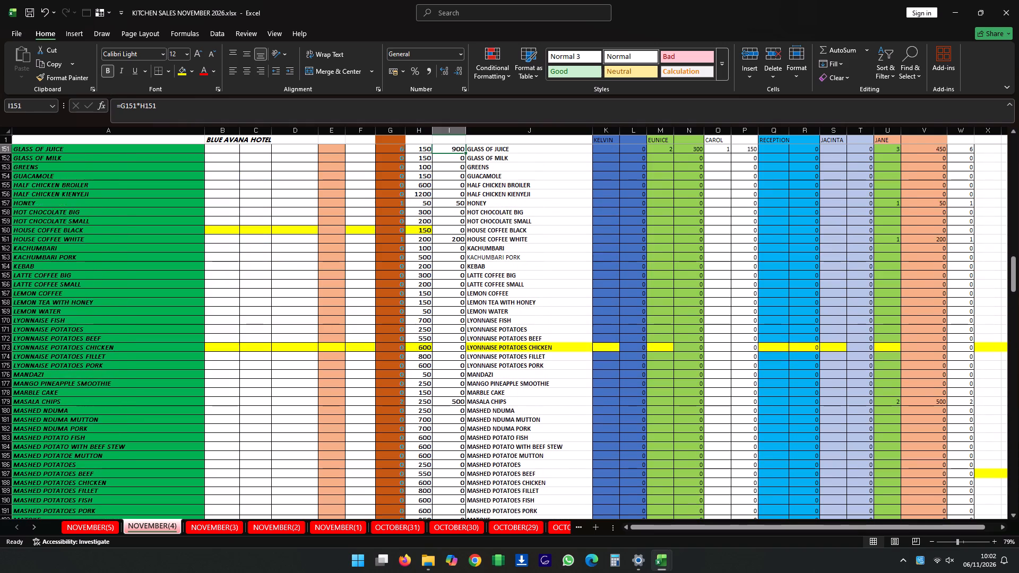
Examine the NOVEMBER(4) sales amounts upward from GINGER TEA POT through the full chicken, fish fingers and fish fillet items to FISH ASSORTED VEGES.
{"action": "key", "text": "Up"}
{"action": "key", "text": "Up"}
{"action": "key", "text": "Up"}
{"action": "key", "text": "Up"}
{"action": "key", "text": "Up"}
{"action": "key", "text": "Up"}
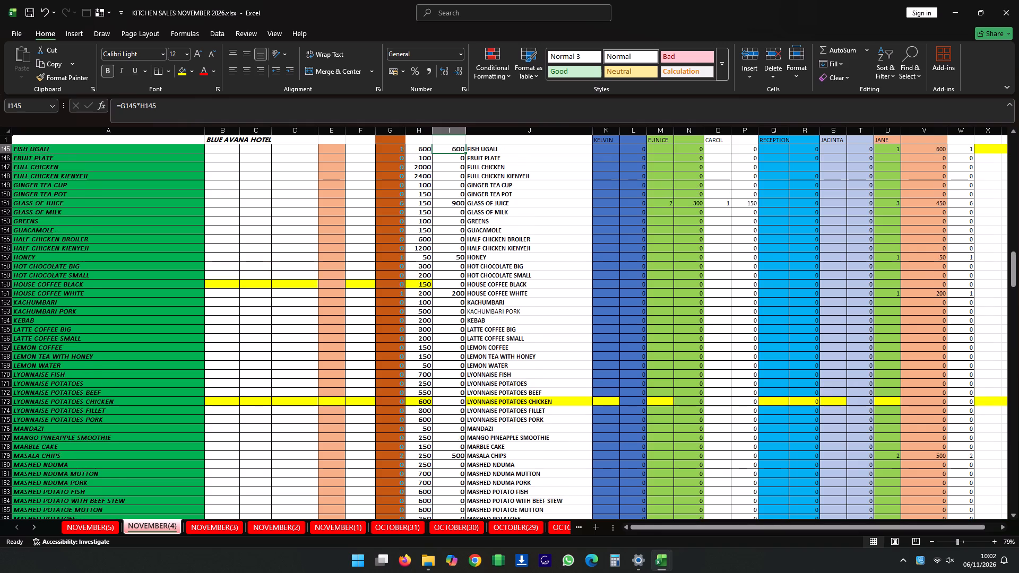
{"action": "key", "text": "Up"}
{"action": "key", "text": "Up"}
{"action": "key", "text": "Up"}
{"action": "key", "text": "Up"}
{"action": "key", "text": "Up"}
{"action": "key", "text": "Up"}
{"action": "key", "text": "Up"}
{"action": "key", "text": "Up"}
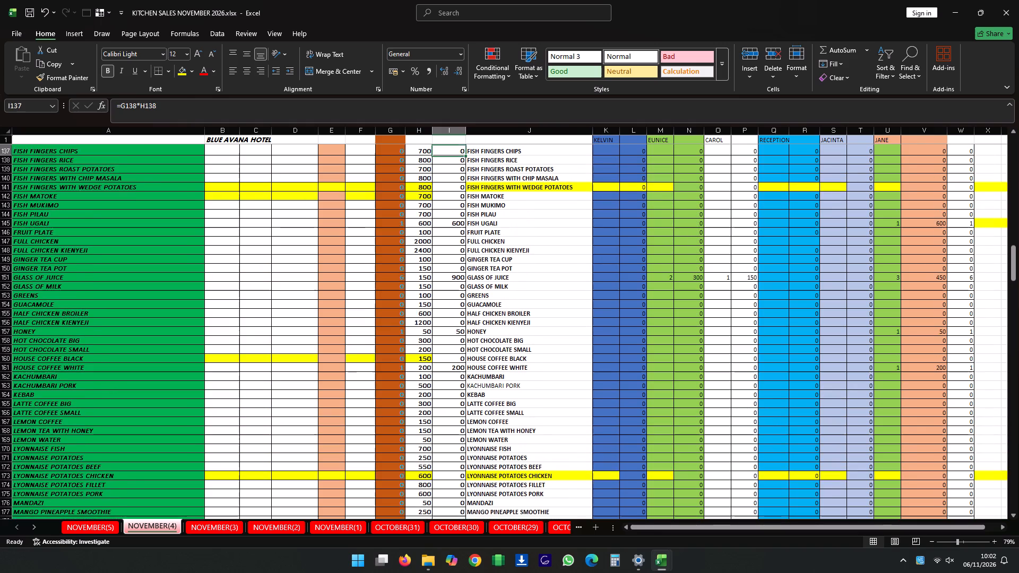
{"action": "key", "text": "Up"}
{"action": "key", "text": "Up"}
{"action": "key", "text": "Up"}
{"action": "key", "text": "Up"}
{"action": "key", "text": "Up"}
{"action": "key", "text": "Up"}
{"action": "key", "text": "Up"}
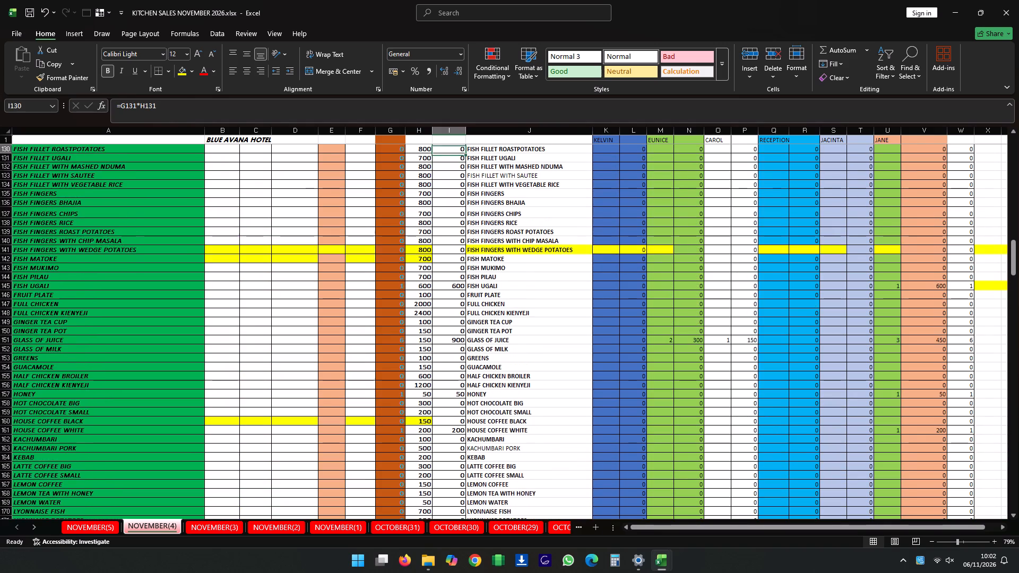
{"action": "key", "text": "Up"}
{"action": "key", "text": "Up"}
{"action": "key", "text": "Up"}
{"action": "key", "text": "Up"}
{"action": "key", "text": "Up"}
{"action": "key", "text": "Up"}
{"action": "key", "text": "Up"}
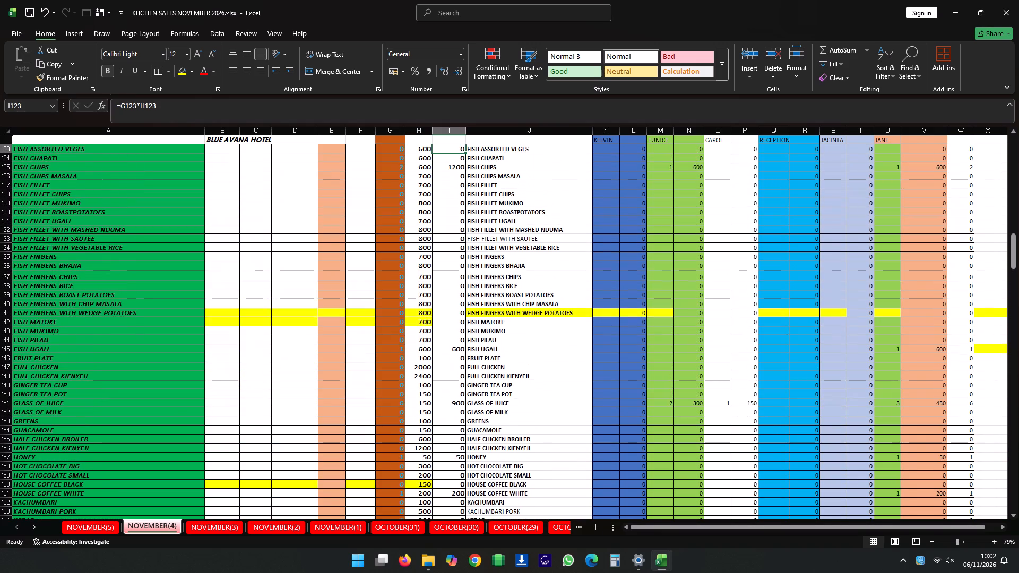
Examine the NOVEMBER(4) sales amounts upward from FILLET LYONNAISE through the coffee and chips masala items to CHICKEN UGALI.
{"action": "key", "text": "Up"}
{"action": "key", "text": "Up"}
{"action": "key", "text": "Up"}
{"action": "key", "text": "Up"}
{"action": "key", "text": "Up"}
{"action": "key", "text": "Up"}
{"action": "key", "text": "Up"}
{"action": "key", "text": "Up"}
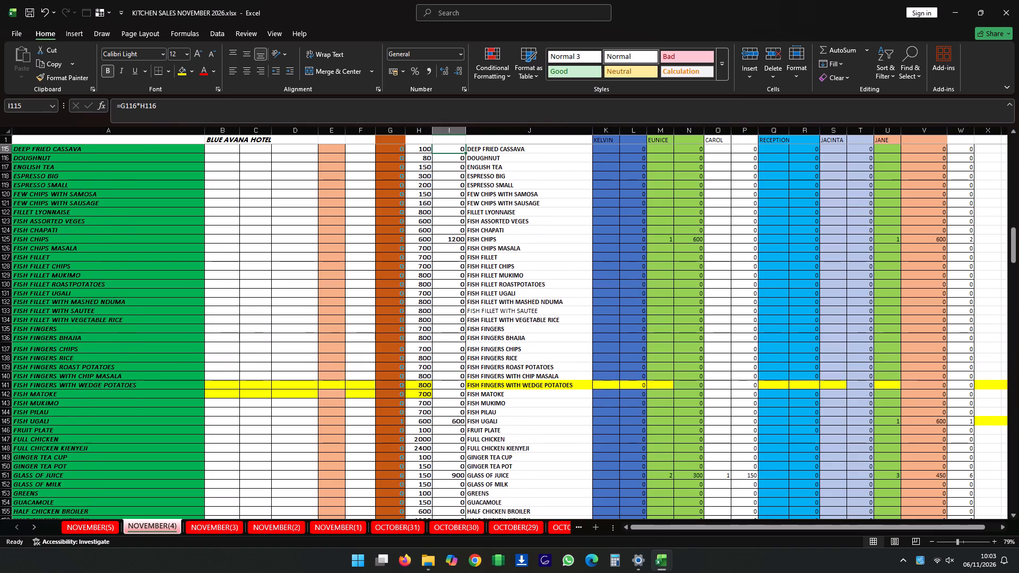
{"action": "key", "text": "Up"}
{"action": "key", "text": "Up"}
{"action": "key", "text": "Up"}
{"action": "key", "text": "Up"}
{"action": "key", "text": "Up"}
{"action": "key", "text": "Up"}
{"action": "key", "text": "Up"}
{"action": "key", "text": "Up"}
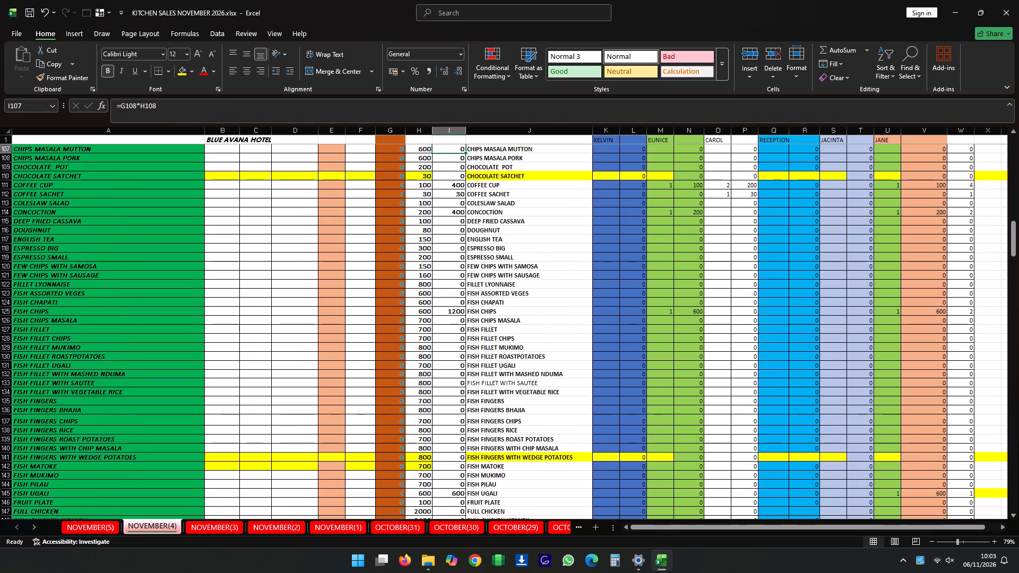
{"action": "key", "text": "Up"}
{"action": "key", "text": "Up"}
{"action": "key", "text": "Up"}
{"action": "key", "text": "Up"}
{"action": "key", "text": "Up"}
{"action": "key", "text": "Up"}
{"action": "key", "text": "Up"}
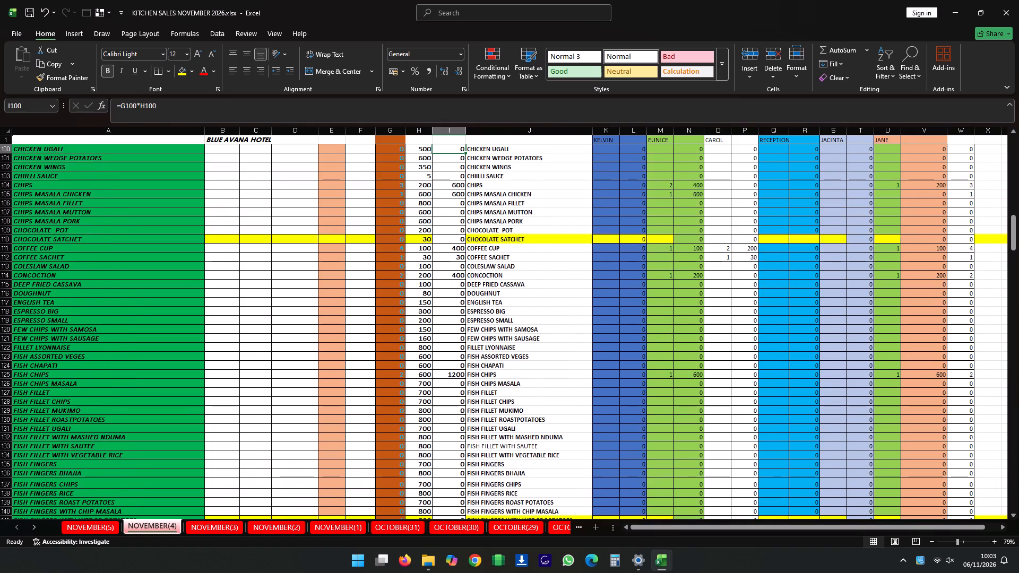
Examine the NOVEMBER(4) sales amounts upward from CHICKEN ROAST POTATOES through the chicken curry items to CHICKEN BHAJIA.
{"action": "key", "text": "Up"}
{"action": "key", "text": "Up"}
{"action": "key", "text": "Up"}
{"action": "key", "text": "Up"}
{"action": "key", "text": "Up"}
{"action": "key", "text": "Up"}
{"action": "key", "text": "Up"}
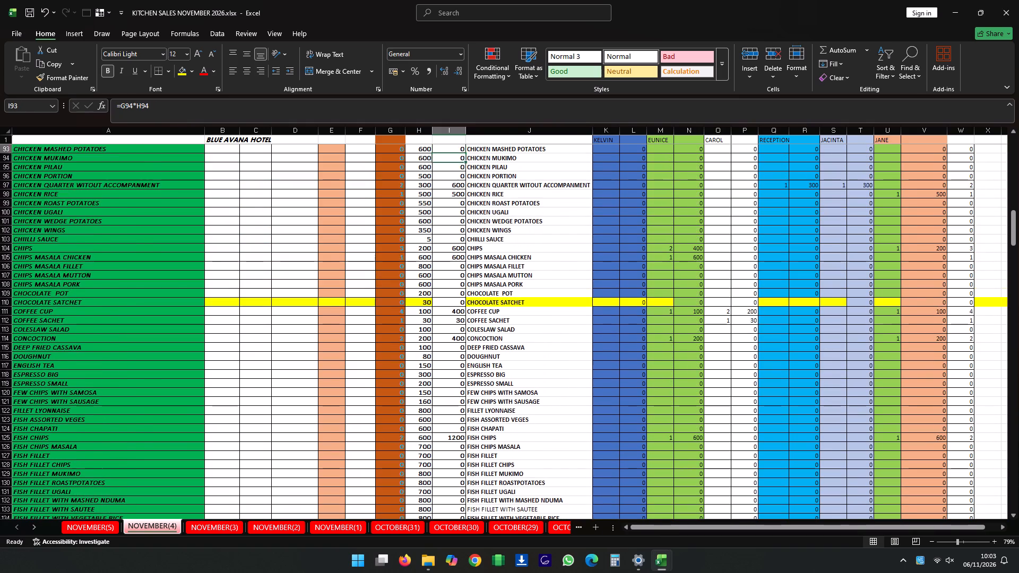
{"action": "key", "text": "Up"}
{"action": "key", "text": "Up"}
{"action": "key", "text": "Up"}
{"action": "key", "text": "Up"}
{"action": "key", "text": "Up"}
{"action": "key", "text": "Up"}
{"action": "key", "text": "Up"}
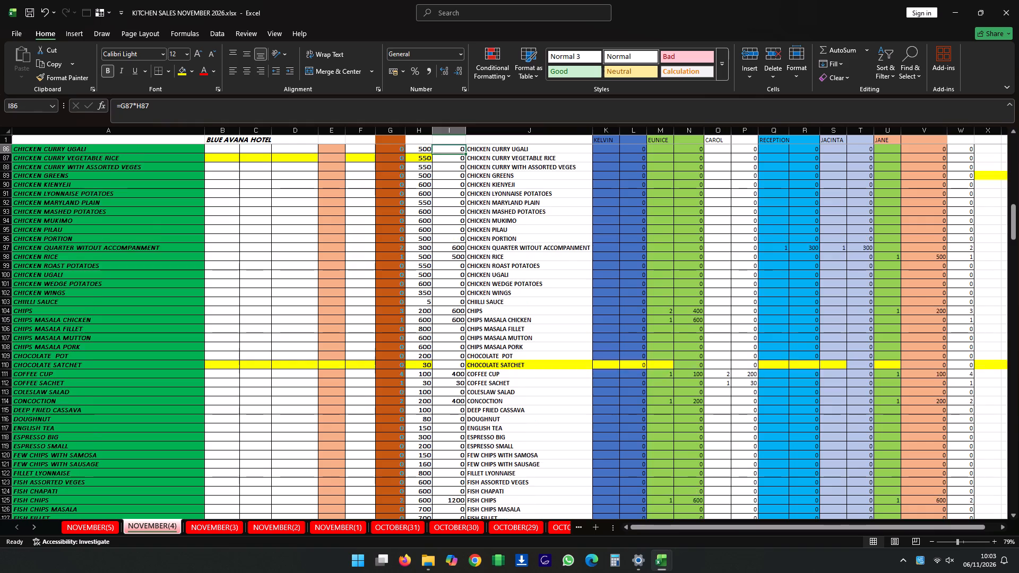
{"action": "key", "text": "Up"}
{"action": "key", "text": "Up"}
{"action": "key", "text": "Up"}
{"action": "key", "text": "Up"}
{"action": "key", "text": "Up"}
{"action": "key", "text": "Up"}
{"action": "key", "text": "Up"}
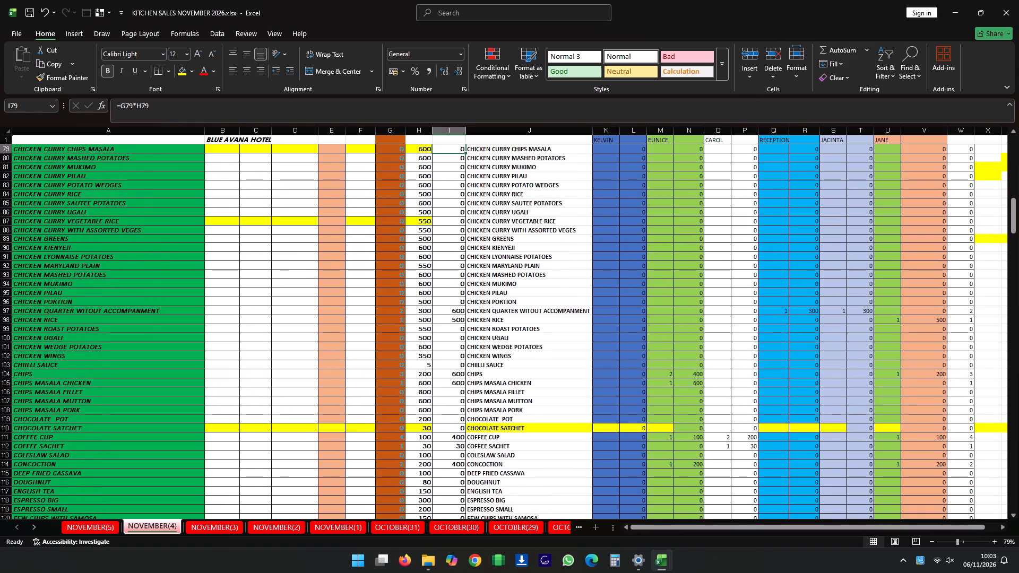
{"action": "key", "text": "Up"}
{"action": "key", "text": "Up"}
{"action": "key", "text": "Up"}
{"action": "key", "text": "Up"}
{"action": "key", "text": "Up"}
{"action": "key", "text": "Up"}
{"action": "key", "text": "Up"}
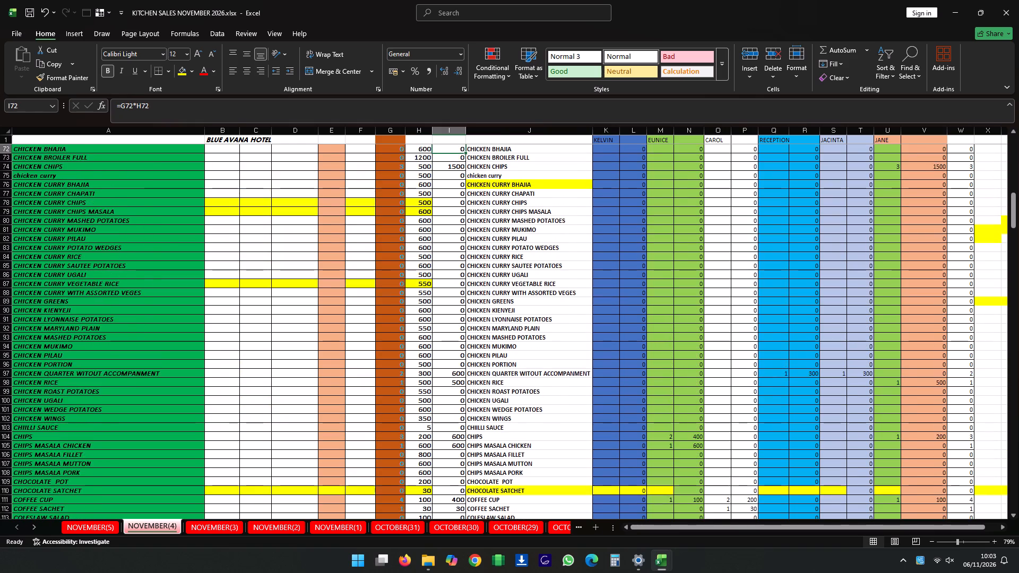
Examine the NOVEMBER(4) sales amounts upward from CHICKEN ASSORTED VEGES through the chapati items to CABBAGE.
{"action": "key", "text": "Up"}
{"action": "key", "text": "Up"}
{"action": "key", "text": "Up"}
{"action": "key", "text": "Up"}
{"action": "key", "text": "Up"}
{"action": "key", "text": "Up"}
{"action": "key", "text": "Up"}
{"action": "key", "text": "Up"}
{"action": "key", "text": "Up"}
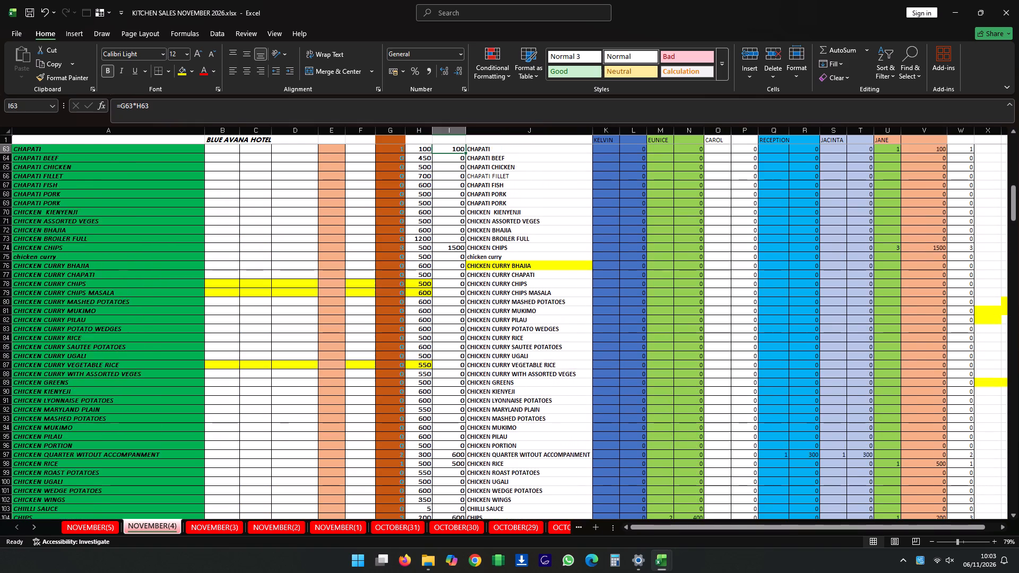
{"action": "key", "text": "Up"}
{"action": "key", "text": "Up"}
{"action": "key", "text": "Up"}
{"action": "key", "text": "Up"}
{"action": "key", "text": "Up"}
{"action": "key", "text": "Up"}
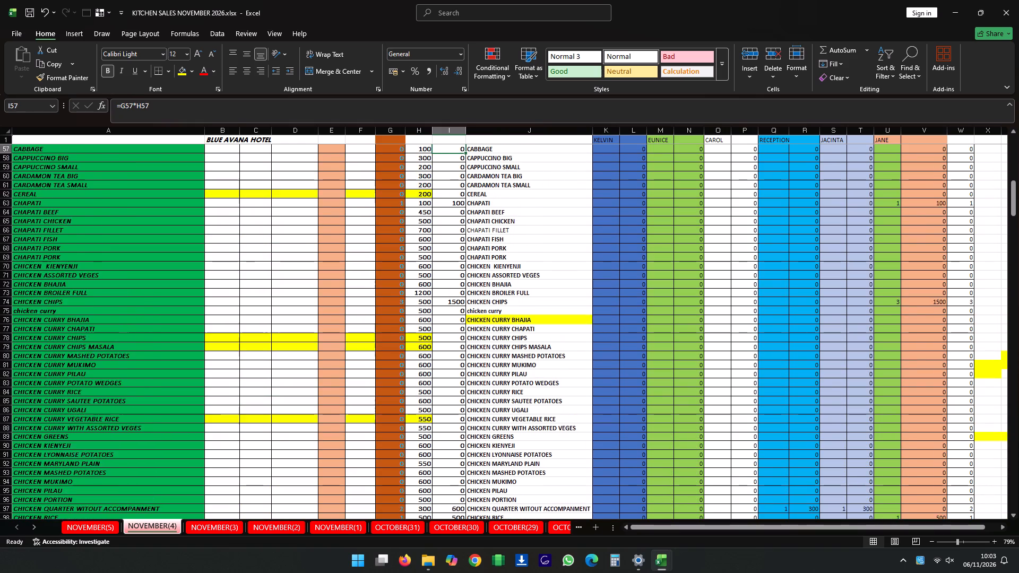
Examine the NOVEMBER(4) sales amounts upward from BUTTERNUT SOUP WITH CROUTONS through the black coffee items to BHAJIA BEEF.
{"action": "key", "text": "Up"}
{"action": "key", "text": "Up"}
{"action": "key", "text": "Up"}
{"action": "key", "text": "Up"}
{"action": "key", "text": "Up"}
{"action": "key", "text": "Up"}
{"action": "key", "text": "Up"}
{"action": "key", "text": "Up"}
{"action": "key", "text": "Up"}
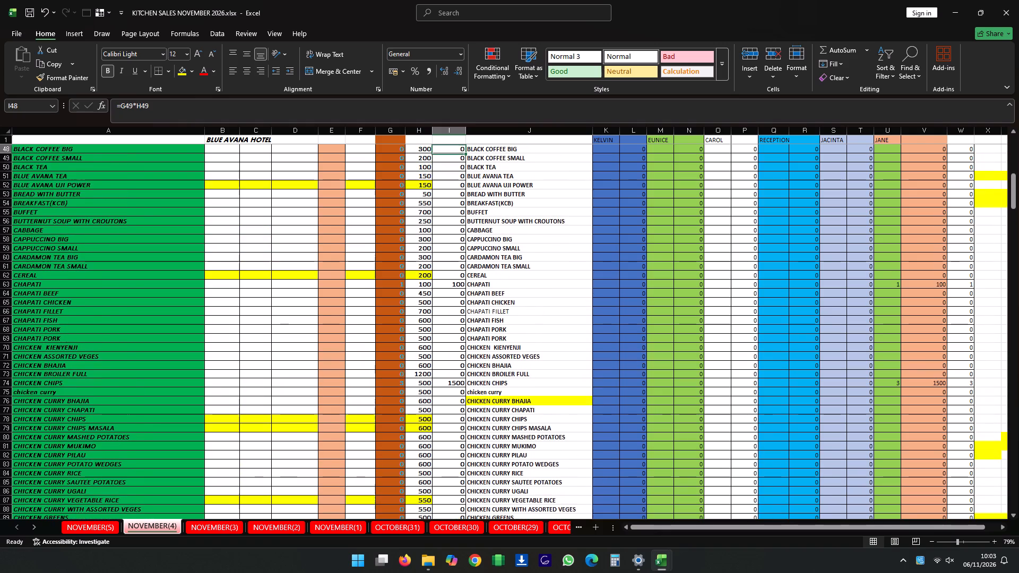
{"action": "key", "text": "Up"}
{"action": "key", "text": "Up"}
{"action": "key", "text": "Up"}
{"action": "key", "text": "Up"}
{"action": "key", "text": "Up"}
{"action": "key", "text": "Up"}
{"action": "key", "text": "Up"}
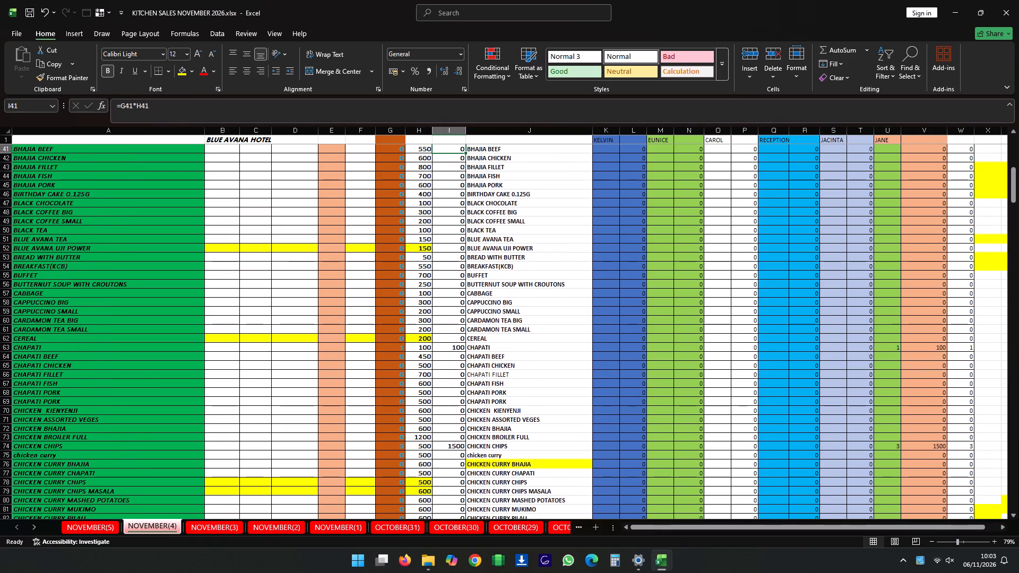
Examine the NOVEMBER(4) sales amounts upward from BHAJIA through the beef stew, sausage and samosa items to BEEF CURLY UGALI.
{"action": "key", "text": "Up"}
{"action": "key", "text": "Up"}
{"action": "key", "text": "Up"}
{"action": "key", "text": "Up"}
{"action": "key", "text": "Up"}
{"action": "key", "text": "Up"}
{"action": "key", "text": "Up"}
{"action": "key", "text": "Up"}
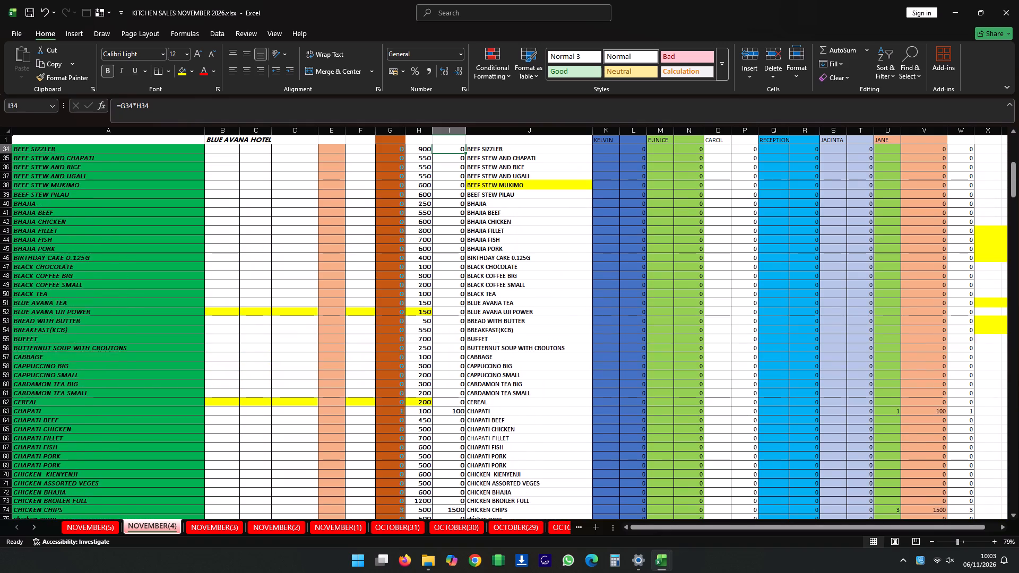
{"action": "key", "text": "Up"}
{"action": "key", "text": "Up"}
{"action": "key", "text": "Up"}
{"action": "key", "text": "Up"}
{"action": "key", "text": "Up"}
{"action": "key", "text": "Up"}
{"action": "key", "text": "Up"}
{"action": "key", "text": "Up"}
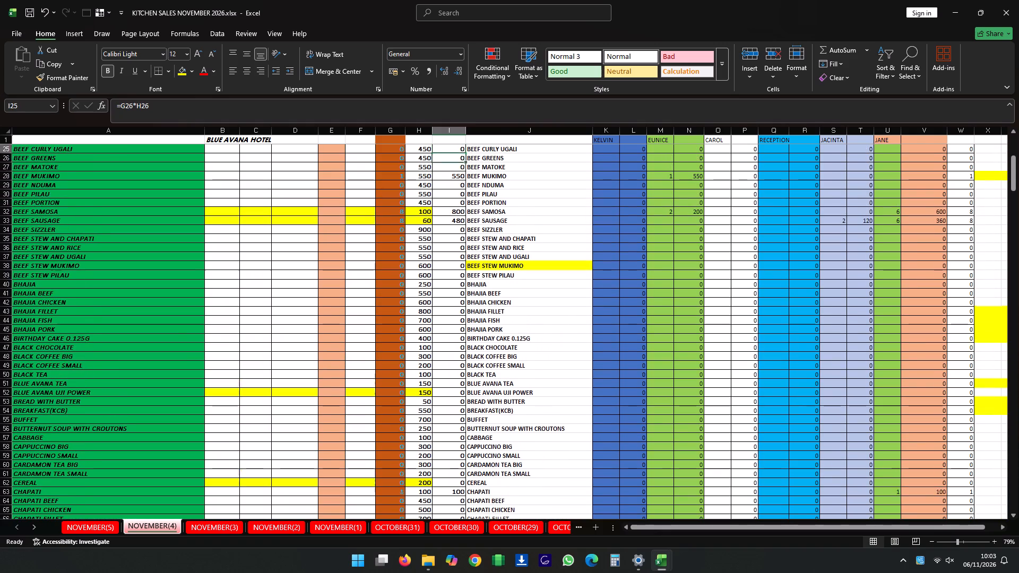
Examine the NOVEMBER(4) sales amounts upward from BEEF CHIPS MASALA through BACON and AVOCADO SMOOTHIE to ASSORTED ICE CREAM.
{"action": "key", "text": "Up"}
{"action": "key", "text": "Up"}
{"action": "key", "text": "Up"}
{"action": "key", "text": "Up"}
{"action": "key", "text": "Up"}
{"action": "key", "text": "Up"}
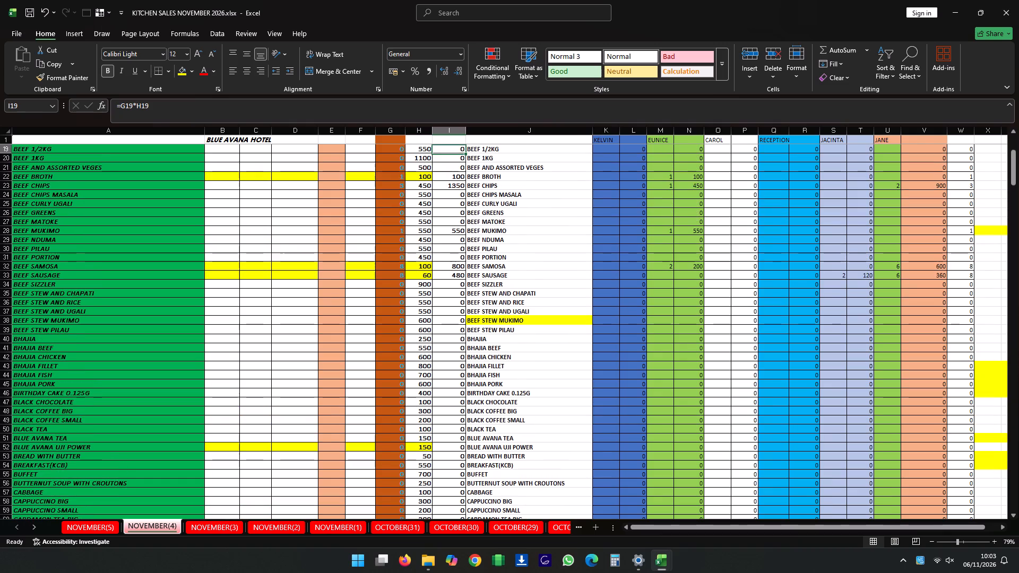
{"action": "key", "text": "Up"}
{"action": "key", "text": "Up"}
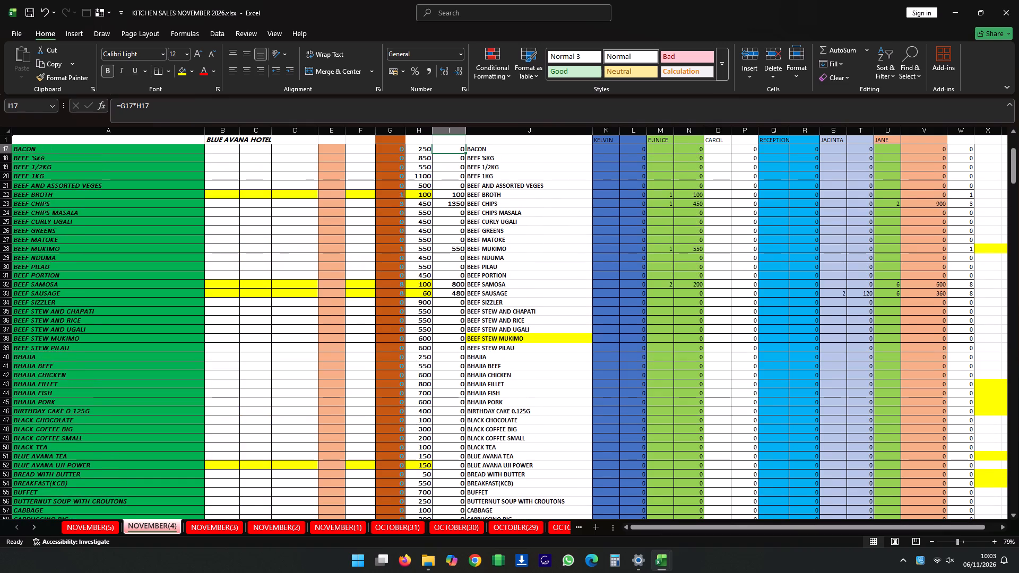
{"action": "key", "text": "Up"}
{"action": "key", "text": "Up"}
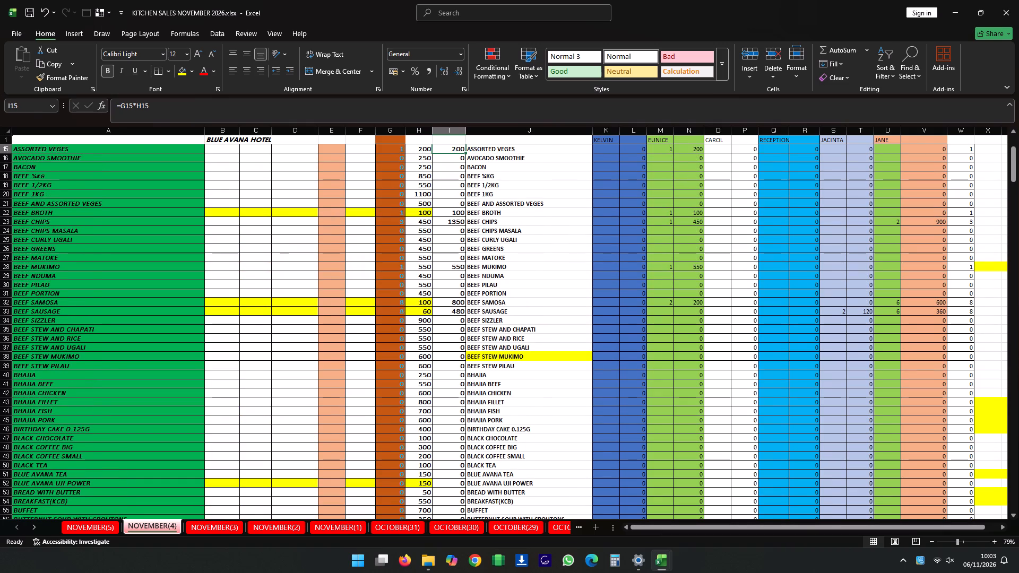
{"action": "key", "text": "Up"}
{"action": "key", "text": "Up"}
{"action": "key", "text": "Up"}
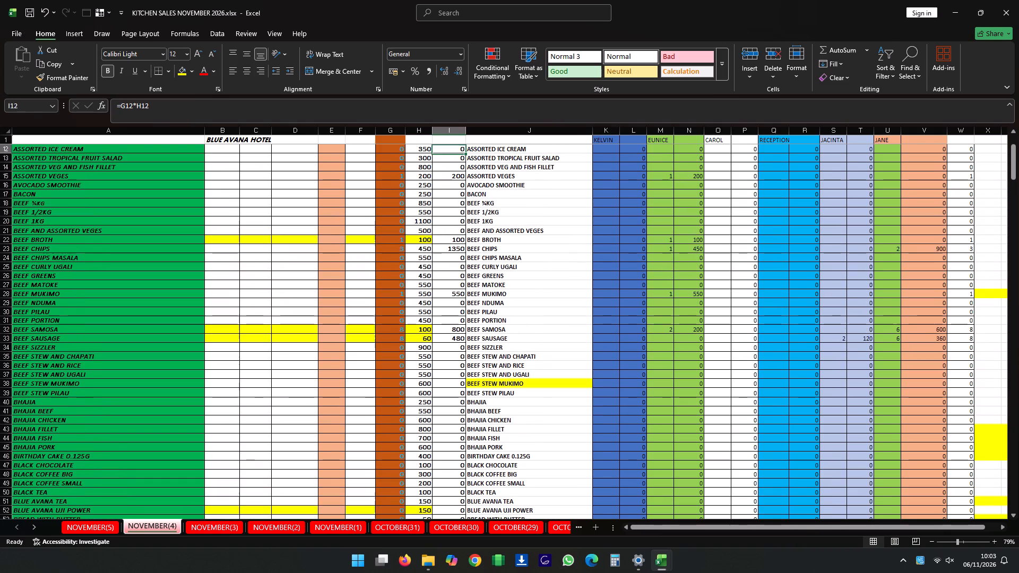
Examine the NOVEMBER(4) sales amounts upward from ANDAZI through AFRICAN TEA and the main course items to the mutton items.
{"action": "key", "text": "Up"}
{"action": "key", "text": "Up"}
{"action": "key", "text": "Up"}
{"action": "key", "text": "Up"}
{"action": "key", "text": "Up"}
{"action": "key", "text": "Up"}
{"action": "key", "text": "Up"}
{"action": "key", "text": "Up"}
{"action": "key", "text": "Up"}
{"action": "key", "text": "Up"}
{"action": "key", "text": "Up"}
{"action": "key", "text": "Up"}
{"action": "key", "text": "Up"}
{"action": "key", "text": "Up"}
{"action": "key", "text": "Up"}
{"action": "key", "text": "Up"}
{"action": "key", "text": "Up"}
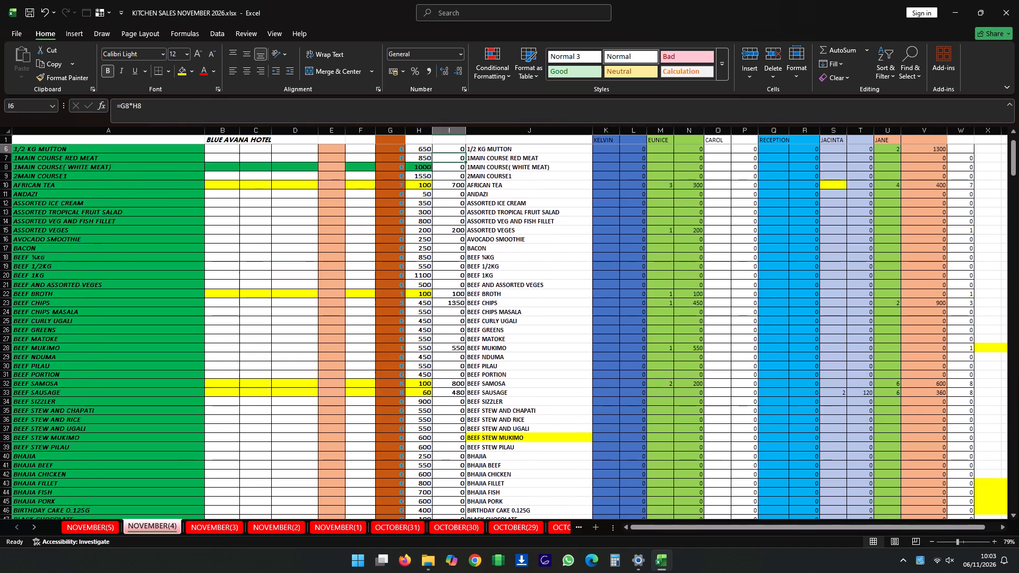
Go down the NOVEMBER(4) sales amounts from the mutton items to the summary section below the TOTAL row.
{"action": "key", "text": "Down"}
{"action": "key", "text": "Down"}
{"action": "key", "text": "Down"}
{"action": "key", "text": "Down"}
{"action": "key", "text": "Down"}
{"action": "key", "text": "Down"}
{"action": "key", "text": "Down"}
{"action": "key", "text": "Down"}
{"action": "key", "text": "Down"}
{"action": "key", "text": "Down"}
{"action": "key", "text": "Down"}
{"action": "key", "text": "Down"}
{"action": "key", "text": "Down"}
{"action": "key", "text": "Down"}
{"action": "key", "text": "Down"}
{"action": "key", "text": "Down"}
{"action": "key", "text": "Down"}
{"action": "key", "text": "Down"}
{"action": "key", "text": "Down"}
{"action": "key", "text": "Down"}
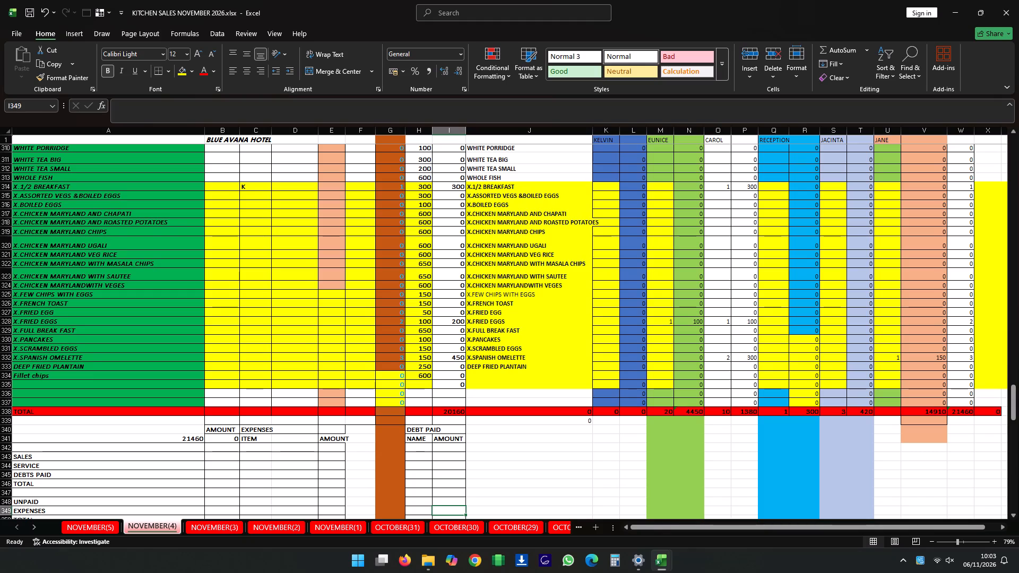
Examine the NOVEMBER(4) sales amounts upward from the TOTAL row through the egg, breakfast and white tea items to WEDGE POTATOES CHICKEN.
{"action": "key", "text": "Up"}
{"action": "key", "text": "Up"}
{"action": "key", "text": "Up"}
{"action": "key", "text": "Up"}
{"action": "key", "text": "Up"}
{"action": "key", "text": "Up"}
{"action": "key", "text": "Up"}
{"action": "key", "text": "Up"}
{"action": "key", "text": "Up"}
{"action": "key", "text": "Up"}
{"action": "key", "text": "Up"}
{"action": "key", "text": "Up"}
{"action": "key", "text": "Up"}
{"action": "key", "text": "Up"}
{"action": "key", "text": "Up"}
{"action": "key", "text": "Up"}
{"action": "key", "text": "Up"}
{"action": "key", "text": "Up"}
{"action": "key", "text": "Up"}
{"action": "key", "text": "Up"}
{"action": "key", "text": "Up"}
{"action": "key", "text": "Up"}
{"action": "key", "text": "Up"}
{"action": "key", "text": "Up"}
{"action": "key", "text": "Up"}
{"action": "key", "text": "Up"}
{"action": "key", "text": "Up"}
{"action": "key", "text": "Up"}
{"action": "key", "text": "Up"}
{"action": "key", "text": "Up"}
{"action": "key", "text": "Up"}
{"action": "key", "text": "Up"}
{"action": "key", "text": "Up"}
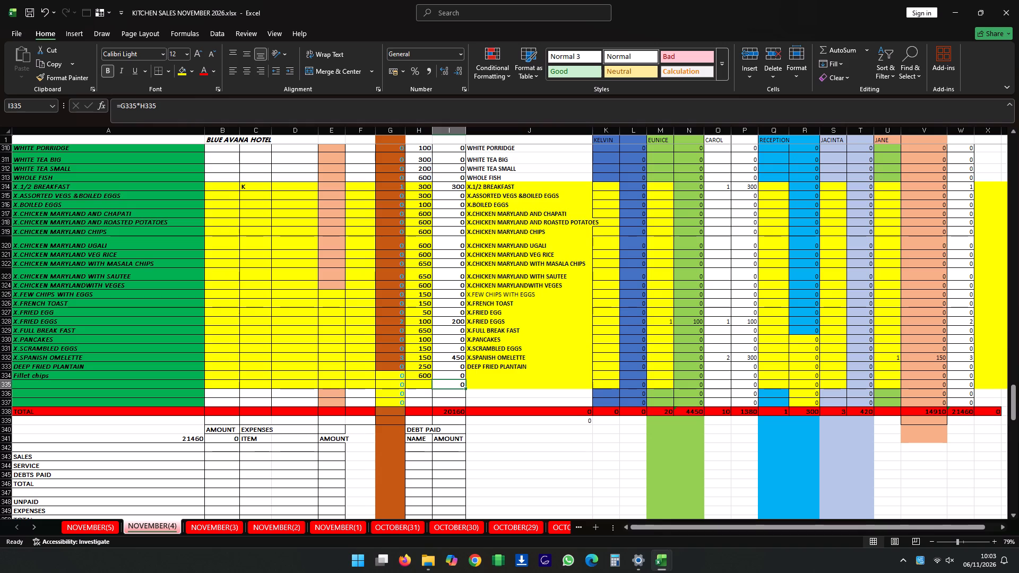
{"action": "key", "text": "Up"}
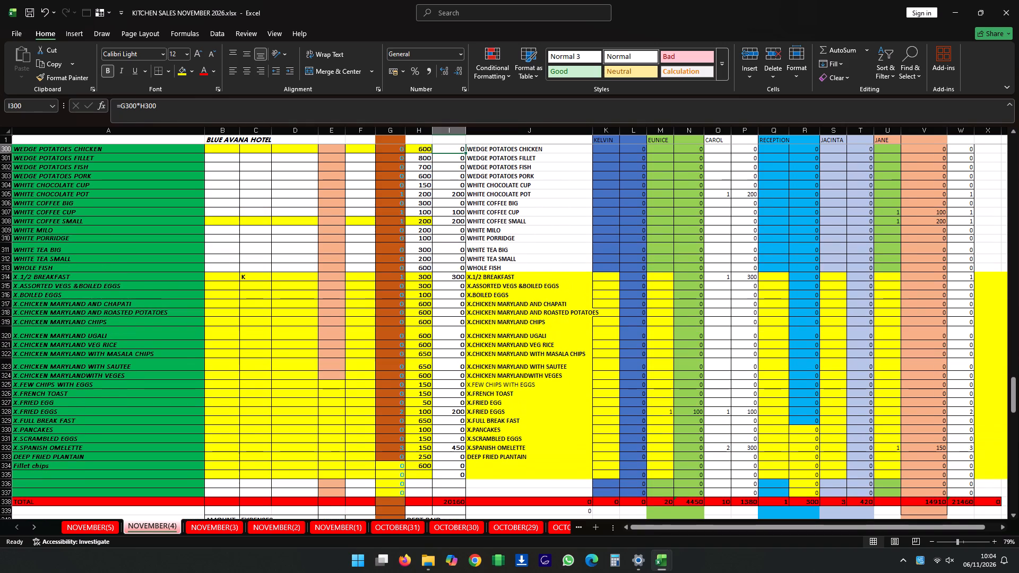
Examine the NOVEMBER(4) sales amounts upward from WEDGE POTATOES BEEF through the vegetable rice, ugali and tumbukiza items to SPECIAL TEA.
{"action": "key", "text": "Up"}
{"action": "key", "text": "Up"}
{"action": "key", "text": "Up"}
{"action": "key", "text": "Up"}
{"action": "key", "text": "Up"}
{"action": "key", "text": "Up"}
{"action": "key", "text": "Up"}
{"action": "key", "text": "Up"}
{"action": "key", "text": "Up"}
{"action": "key", "text": "Up"}
{"action": "key", "text": "Up"}
{"action": "key", "text": "Up"}
{"action": "key", "text": "Up"}
{"action": "key", "text": "Up"}
{"action": "key", "text": "Up"}
{"action": "key", "text": "Up"}
{"action": "key", "text": "Up"}
{"action": "key", "text": "Up"}
{"action": "key", "text": "Up"}
{"action": "key", "text": "Up"}
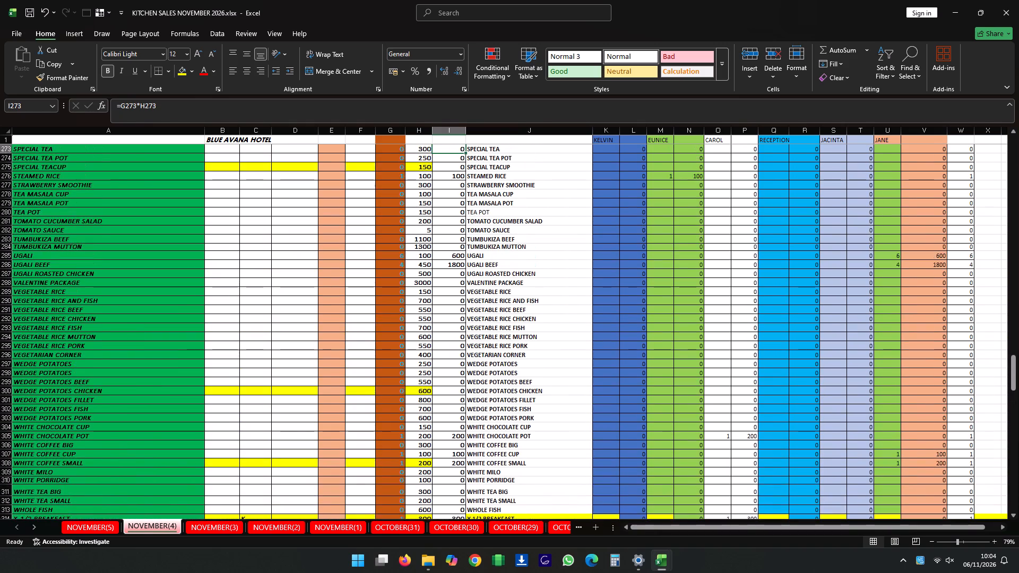
Examine the NOVEMBER(4) sales amounts upward from SPECIAL TEA through SPECIAL CHOCOLATE and SEASONAL VEGETABLES to SAUTE POTATOES CHICKEN.
{"action": "key", "text": "Up"}
{"action": "key", "text": "Up"}
{"action": "key", "text": "Up"}
{"action": "key", "text": "Up"}
{"action": "key", "text": "Up"}
{"action": "key", "text": "Up"}
{"action": "key", "text": "Up"}
{"action": "key", "text": "Up"}
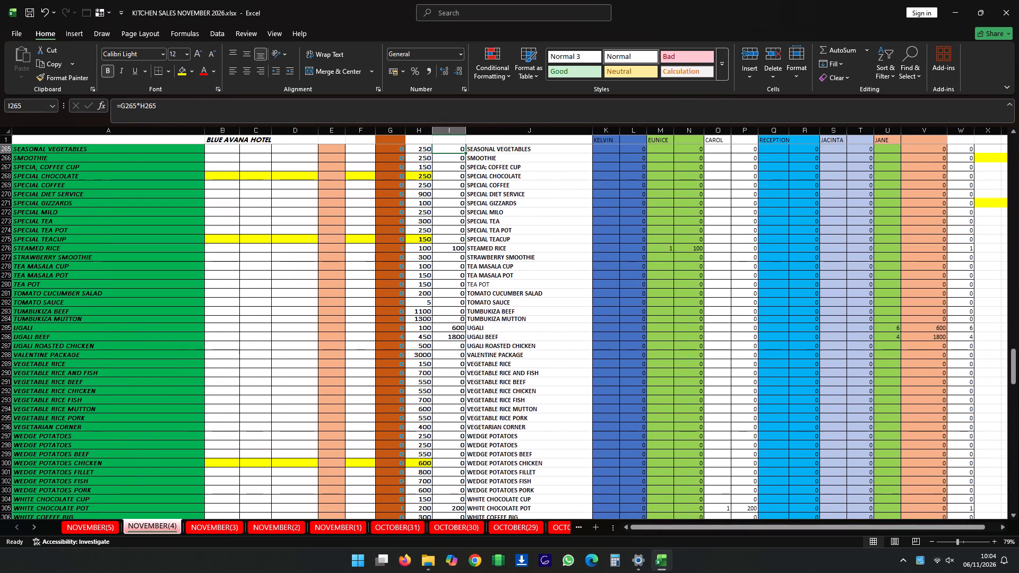
{"action": "key", "text": "Up"}
{"action": "key", "text": "Up"}
{"action": "key", "text": "Up"}
{"action": "key", "text": "Up"}
{"action": "key", "text": "Up"}
{"action": "key", "text": "Up"}
{"action": "key", "text": "Up"}
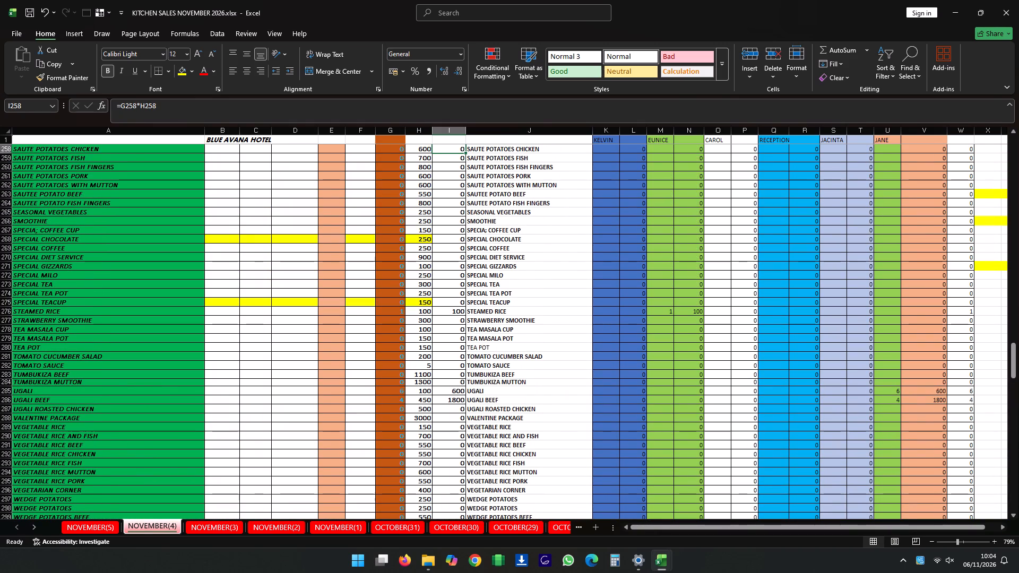
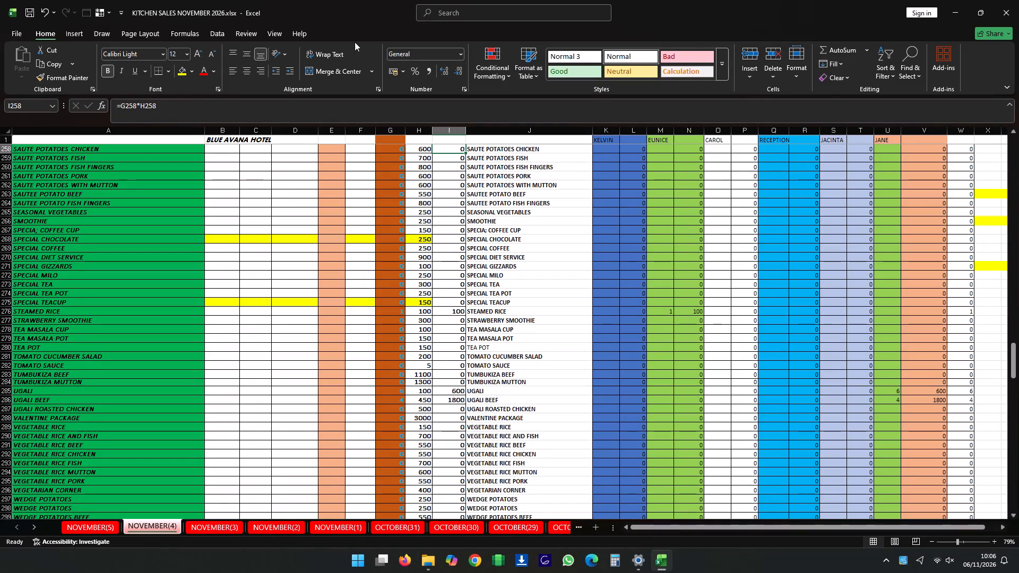
Examine the NOVEMBER(4) sales amounts upward from SAUTE POTATOES CHICKEN through the pork and mutton items to MATOKE.
{"action": "scroll", "coordinate": [457, 220], "scroll_direction": "up", "scroll_amount": 4}
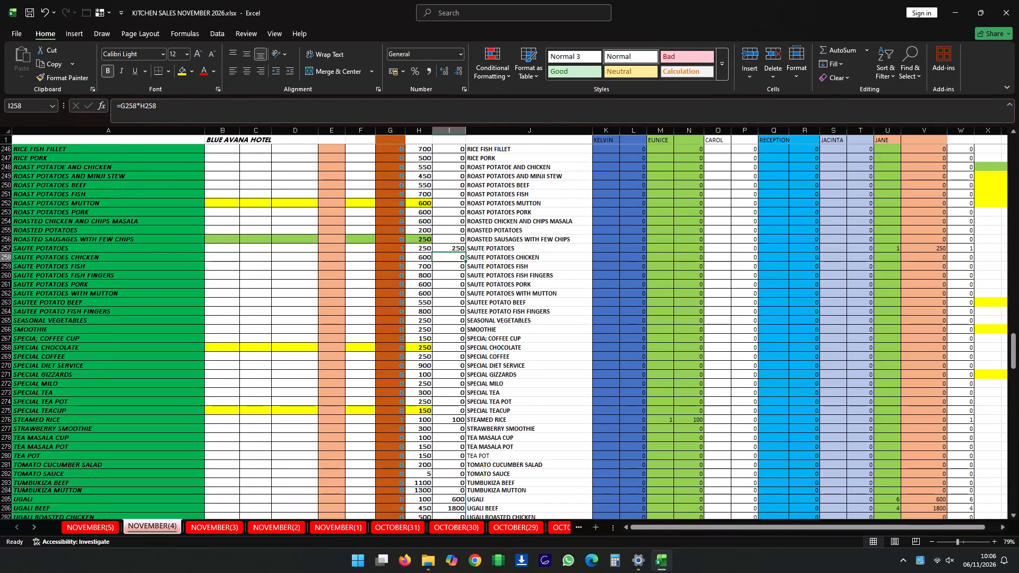
{"action": "scroll", "coordinate": [453, 247], "scroll_direction": "up", "scroll_amount": 8}
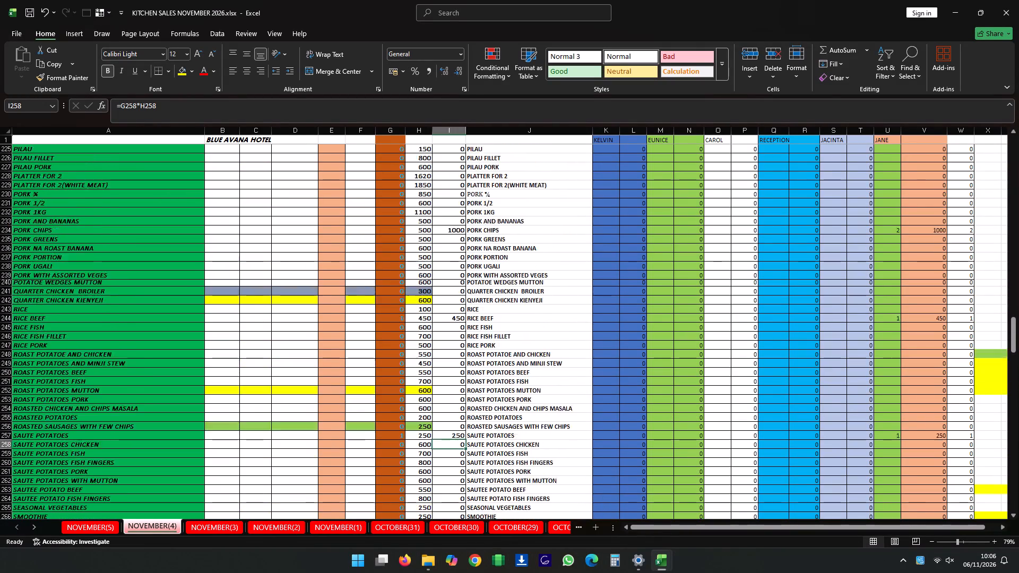
{"action": "scroll", "coordinate": [455, 245], "scroll_direction": "up", "scroll_amount": 3}
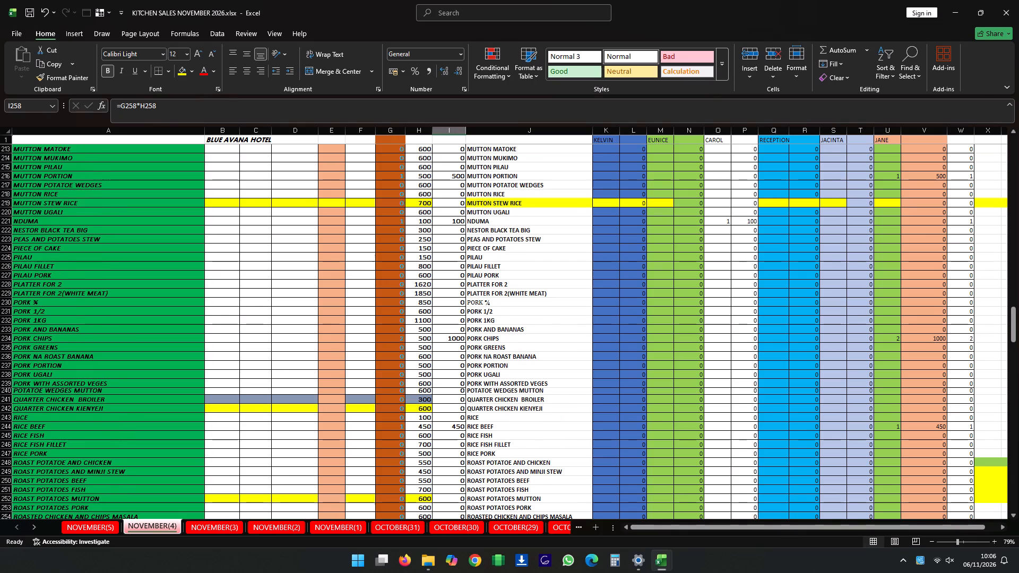
{"action": "scroll", "coordinate": [455, 245], "scroll_direction": "up", "scroll_amount": 1}
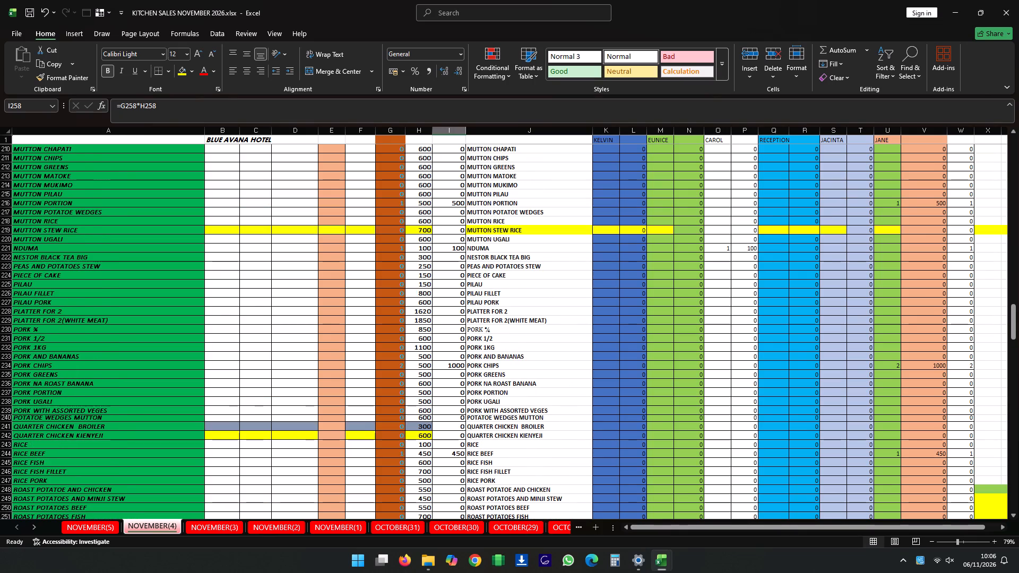
{"action": "scroll", "coordinate": [460, 241], "scroll_direction": "up", "scroll_amount": 3}
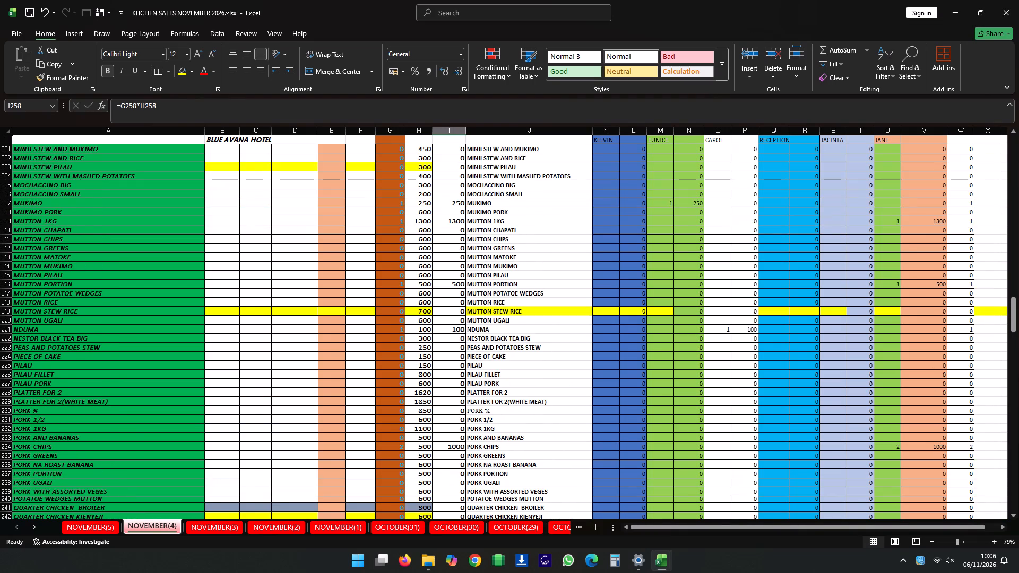
{"action": "scroll", "coordinate": [460, 241], "scroll_direction": "up", "scroll_amount": 3}
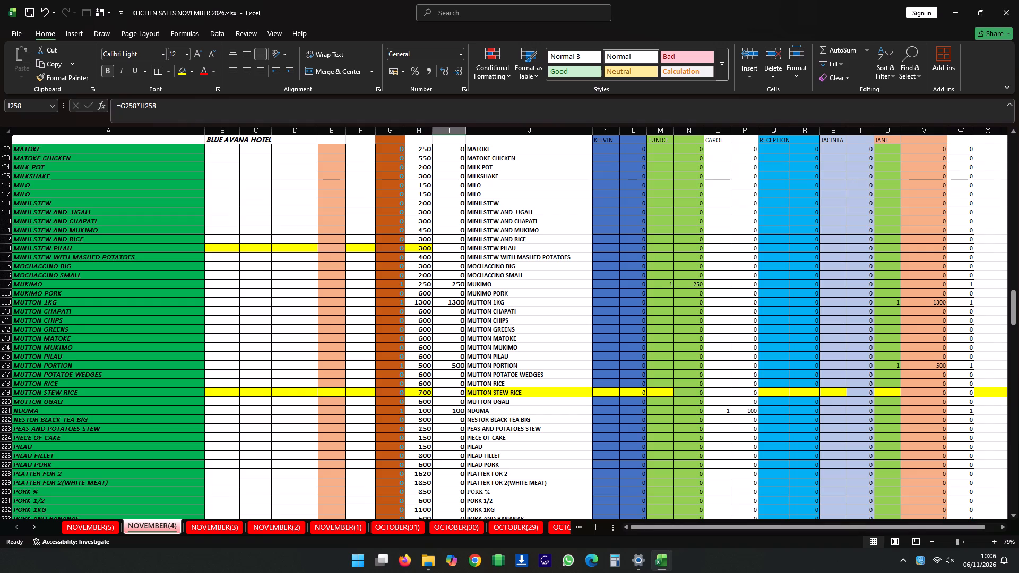
Switch to the june kitchen stock workbook and set the mutton SALE in the 04-Oct row to 9.
{"action": "left_click", "coordinate": [662, 555]}
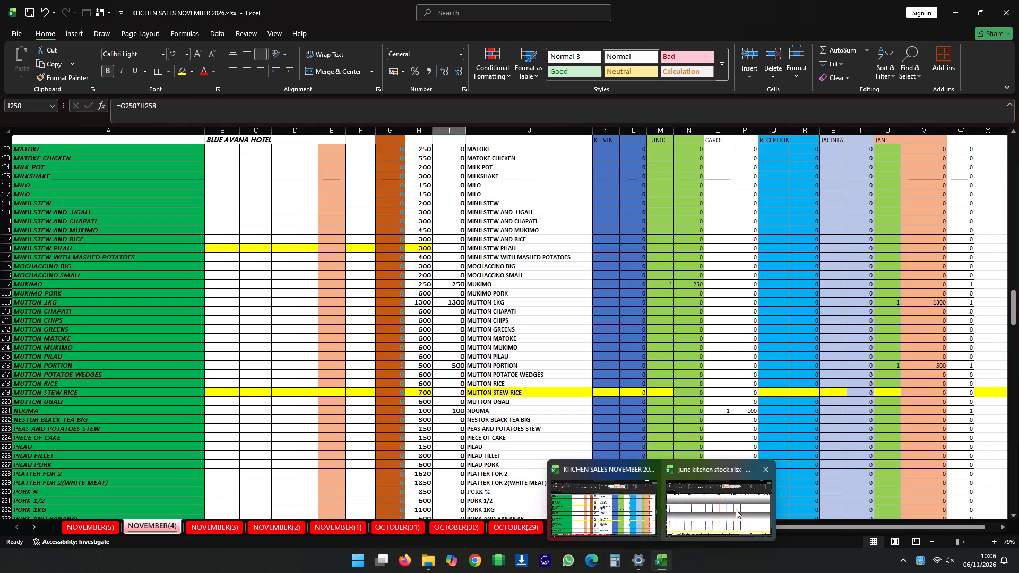
{"action": "left_click", "coordinate": [710, 510]}
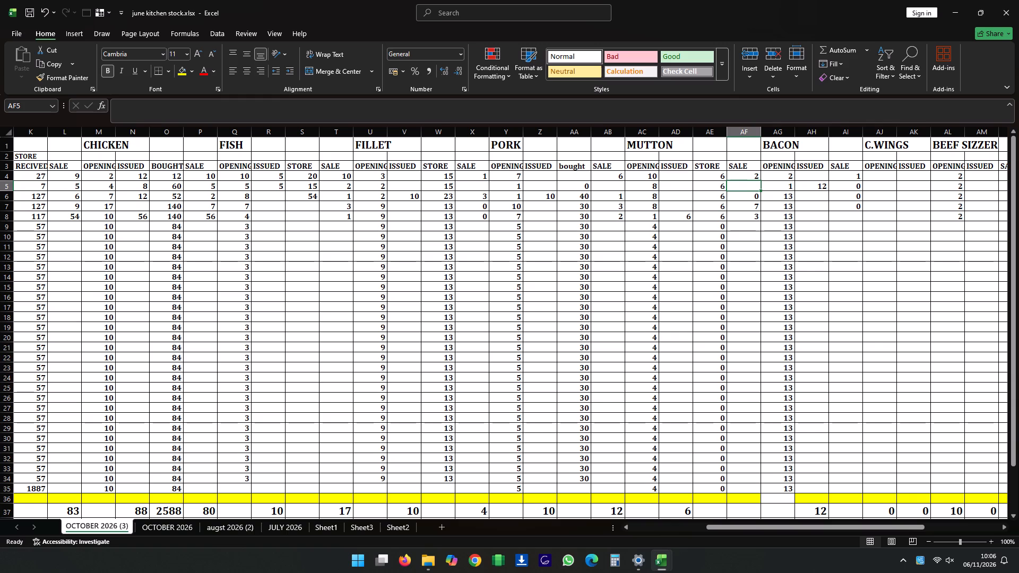
{"action": "left_click", "coordinate": [758, 207]}
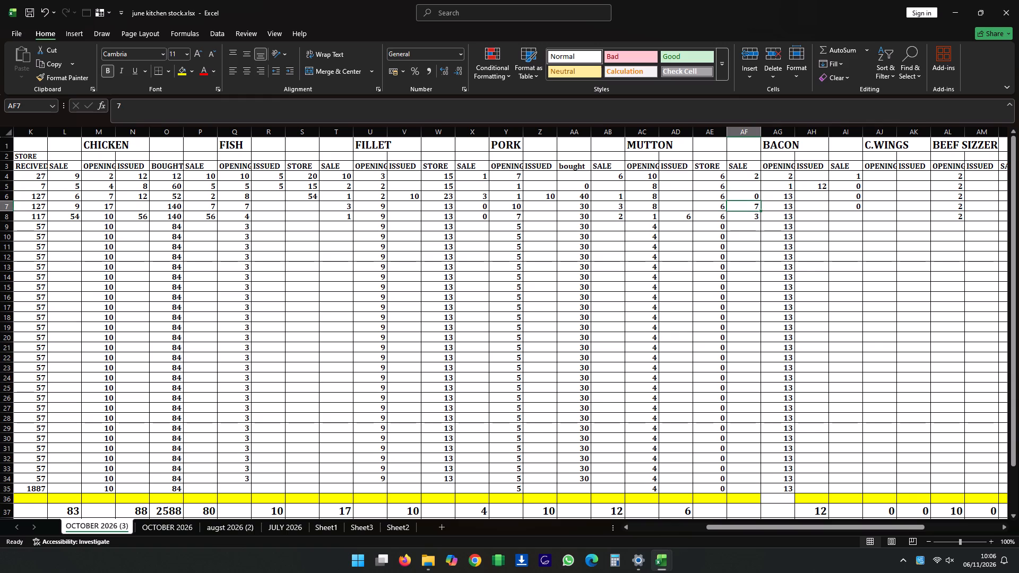
{"action": "key", "text": "9"}
{"action": "key", "text": "Down"}
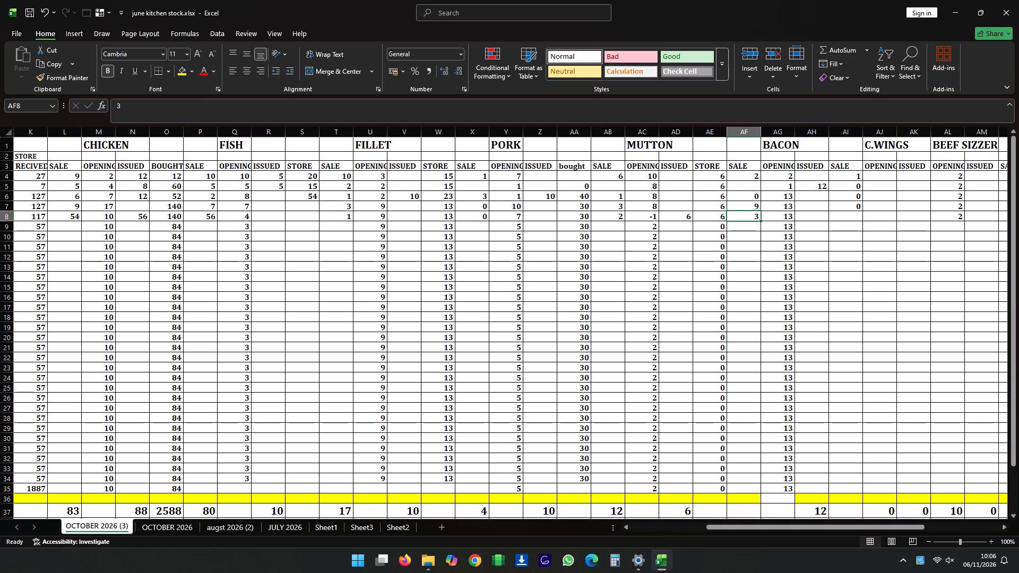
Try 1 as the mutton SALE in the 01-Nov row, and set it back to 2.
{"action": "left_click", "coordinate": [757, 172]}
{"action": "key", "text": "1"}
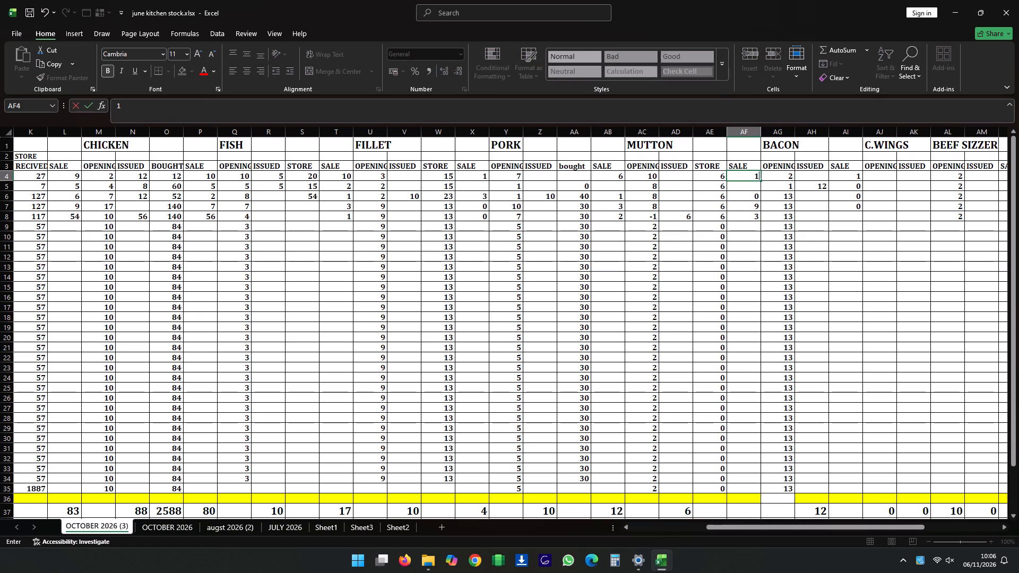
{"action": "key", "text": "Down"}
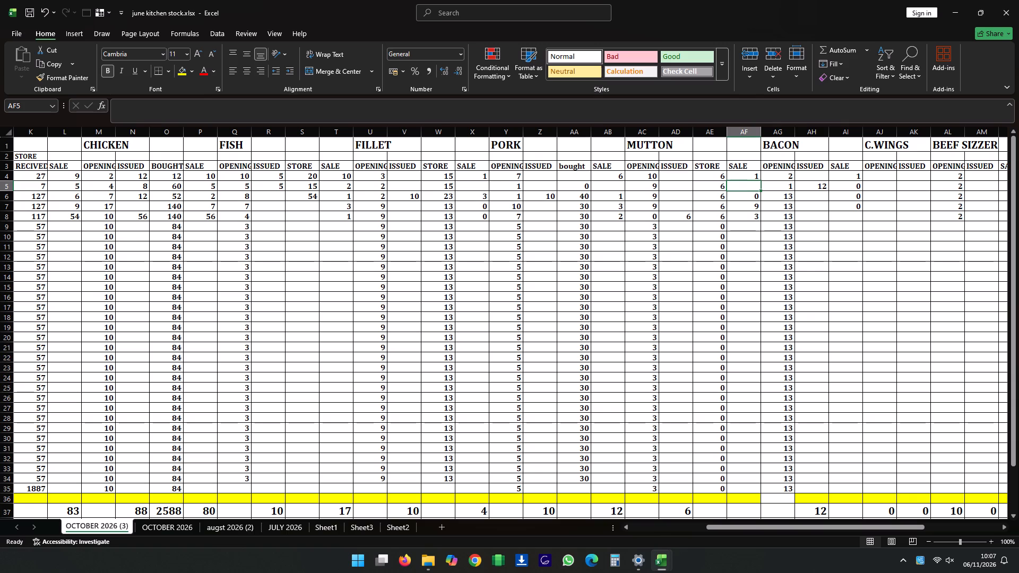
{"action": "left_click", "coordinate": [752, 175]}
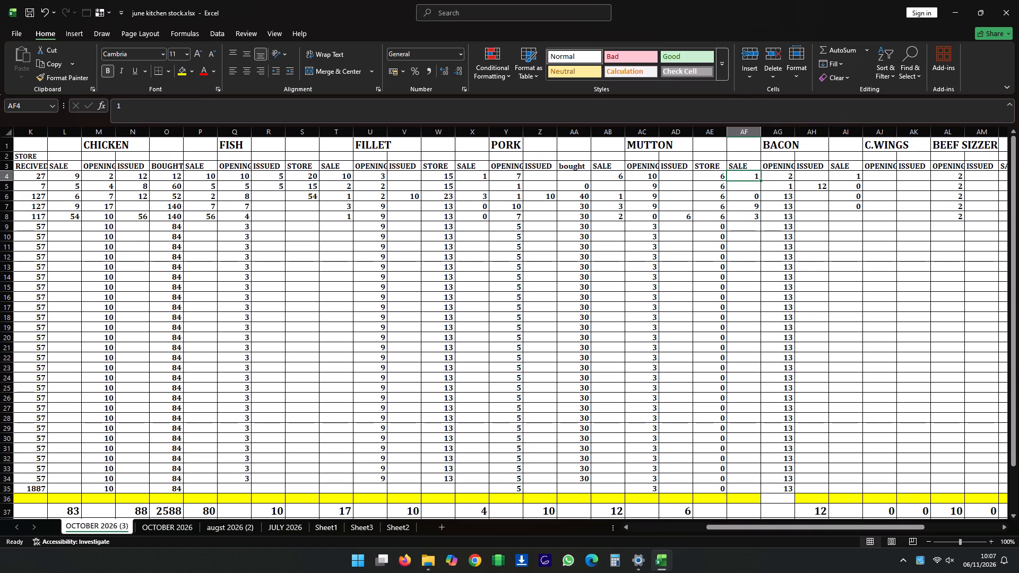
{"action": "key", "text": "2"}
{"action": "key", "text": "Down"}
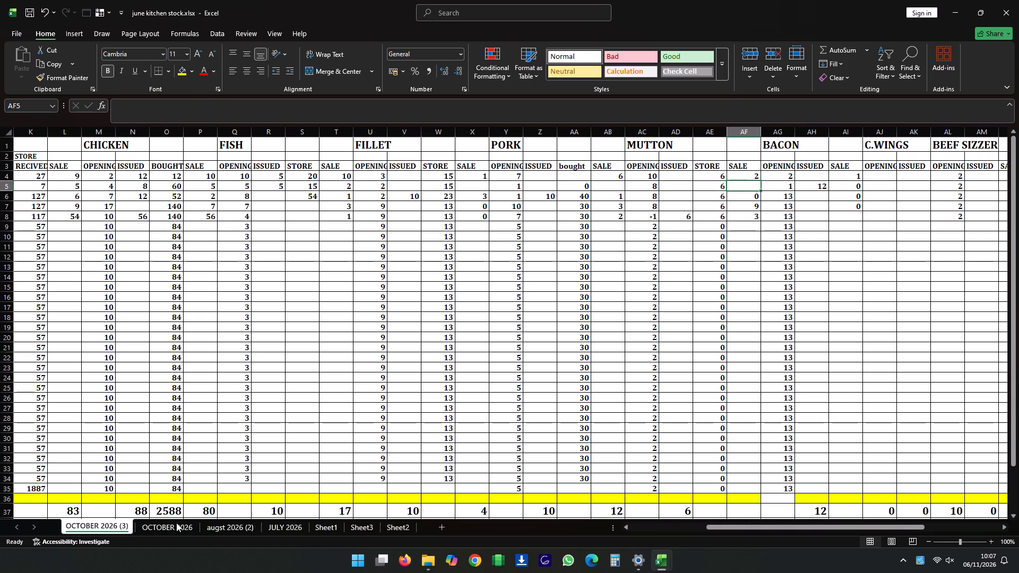
Go back to the date column and the samosa, sausage and beef sections of the stock sheet.
{"action": "left_click_drag", "start_coordinate": [729, 524], "coordinate": [649, 529]}
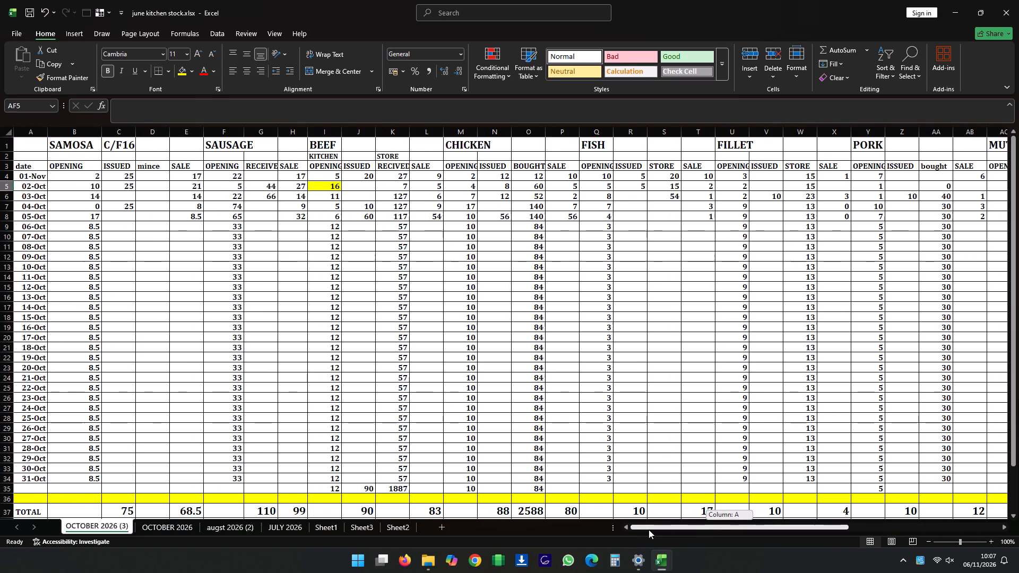
{"action": "left_click_drag", "start_coordinate": [649, 529], "coordinate": [642, 529]}
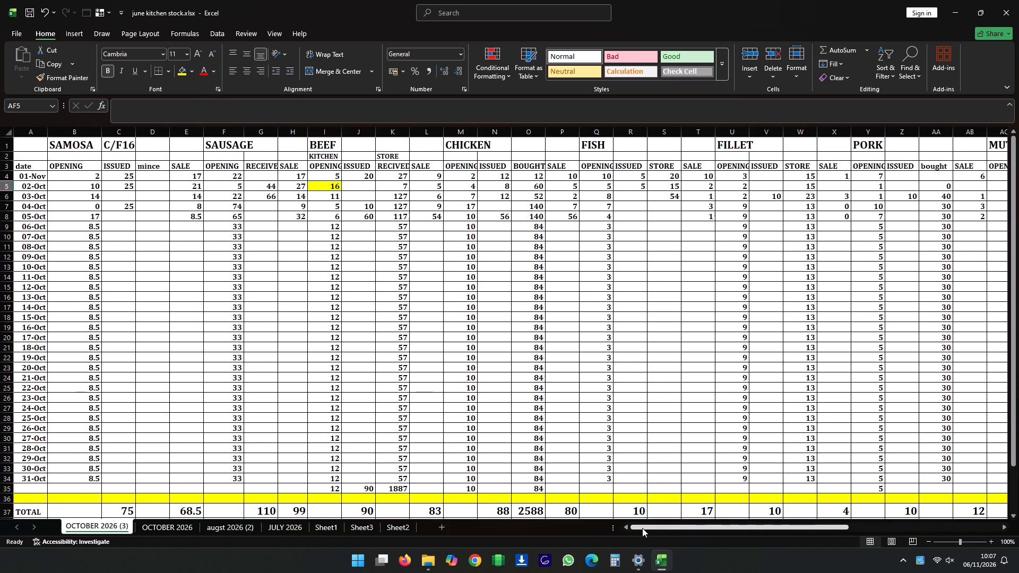
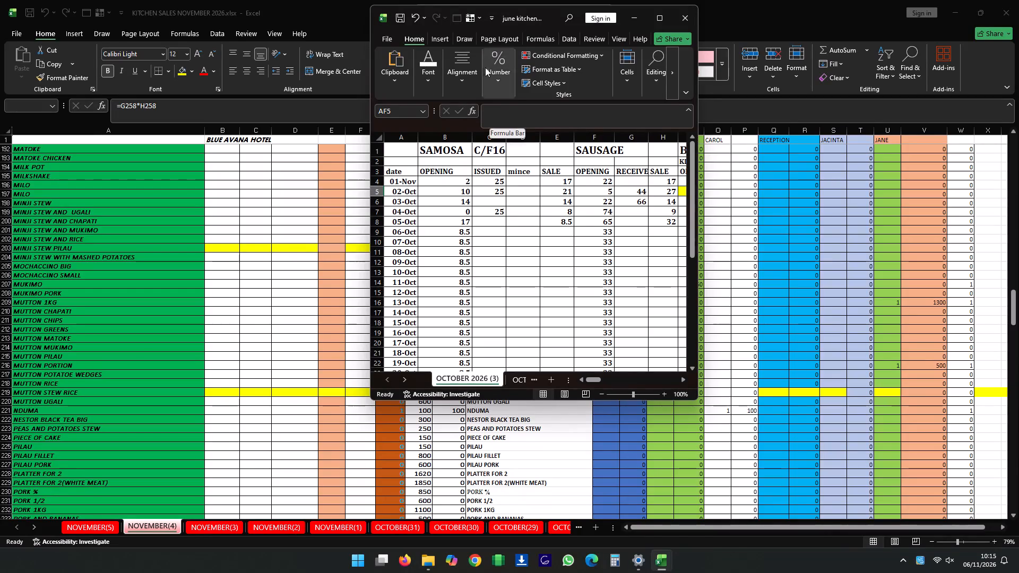
Close the june kitchen stock workbook, saving its changes.
{"action": "left_click", "coordinate": [680, 18]}
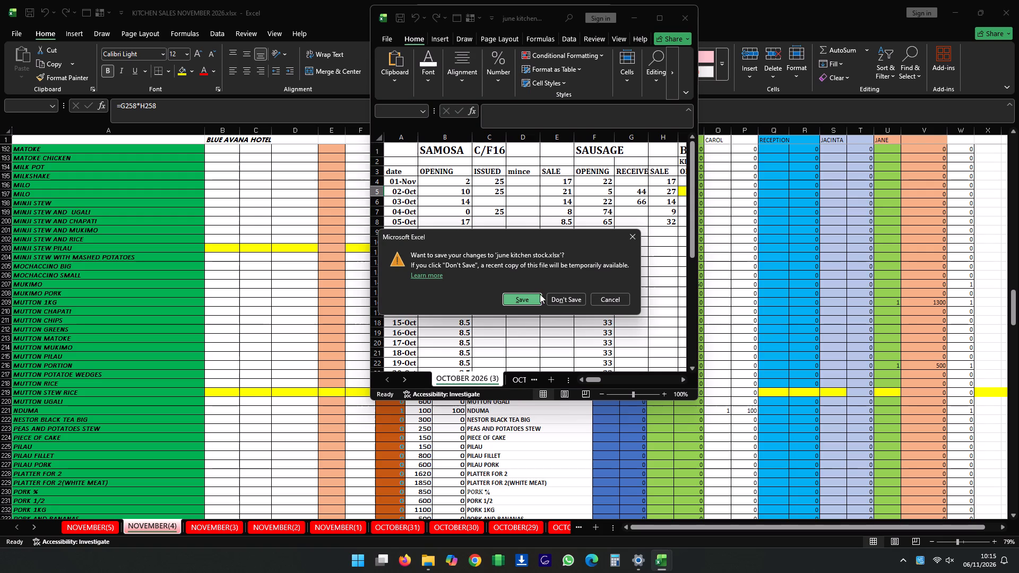
{"action": "left_click", "coordinate": [529, 296]}
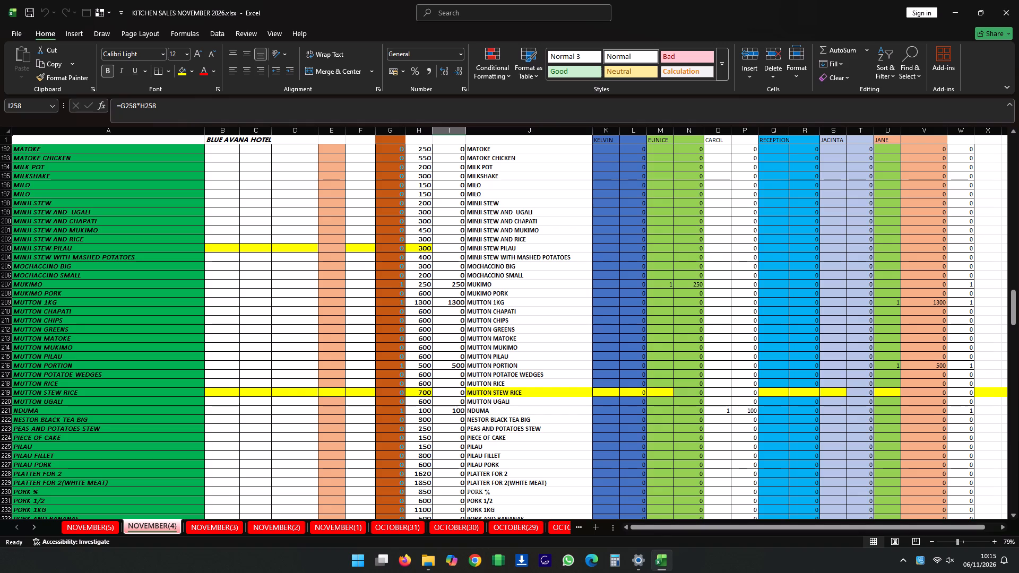
Close the KITCHEN SALES NOVEMBER 2026 workbook.
{"action": "left_click", "coordinate": [664, 566]}
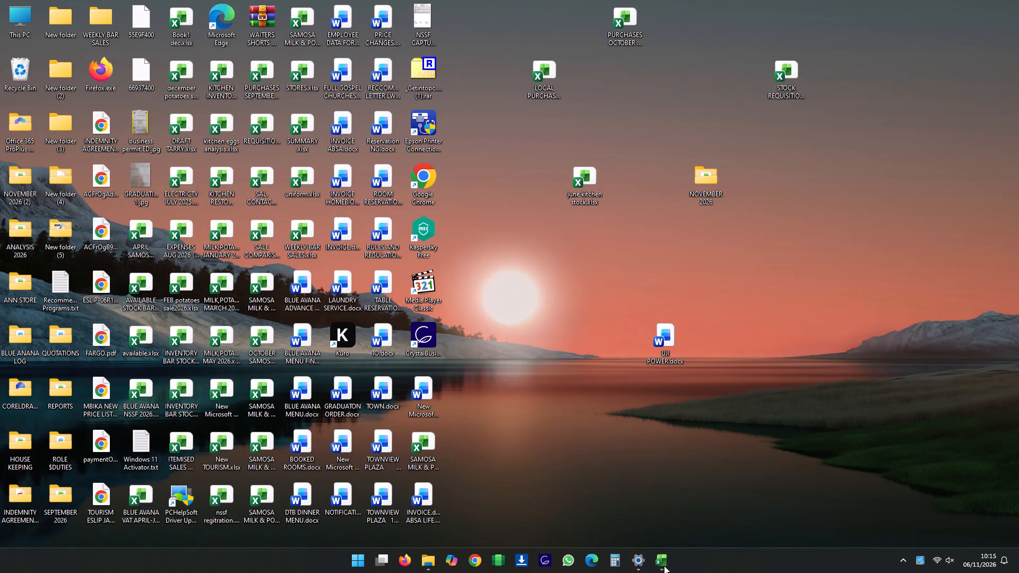
{"action": "left_click", "coordinate": [660, 558]}
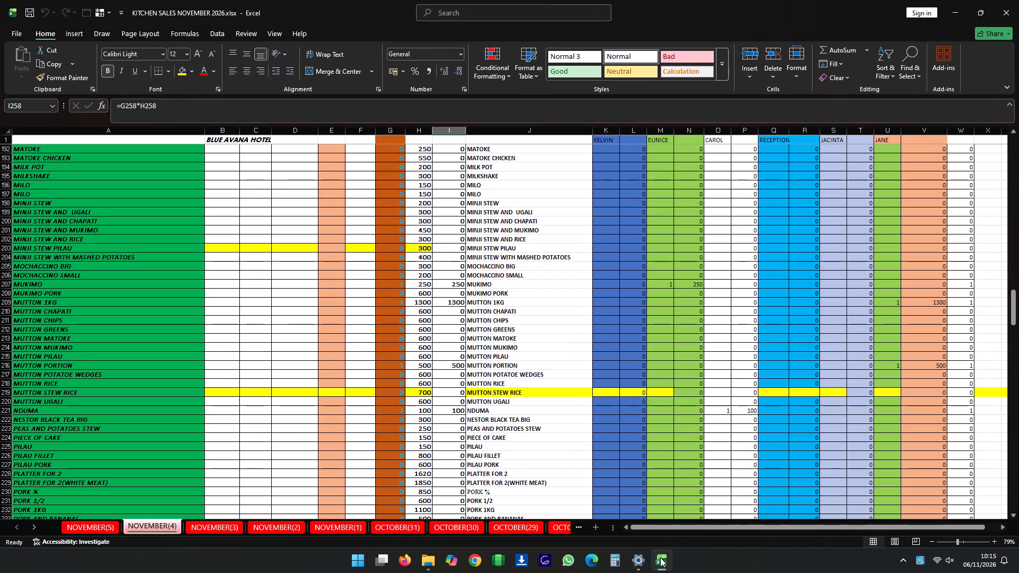
{"action": "left_click", "coordinate": [1006, 15]}
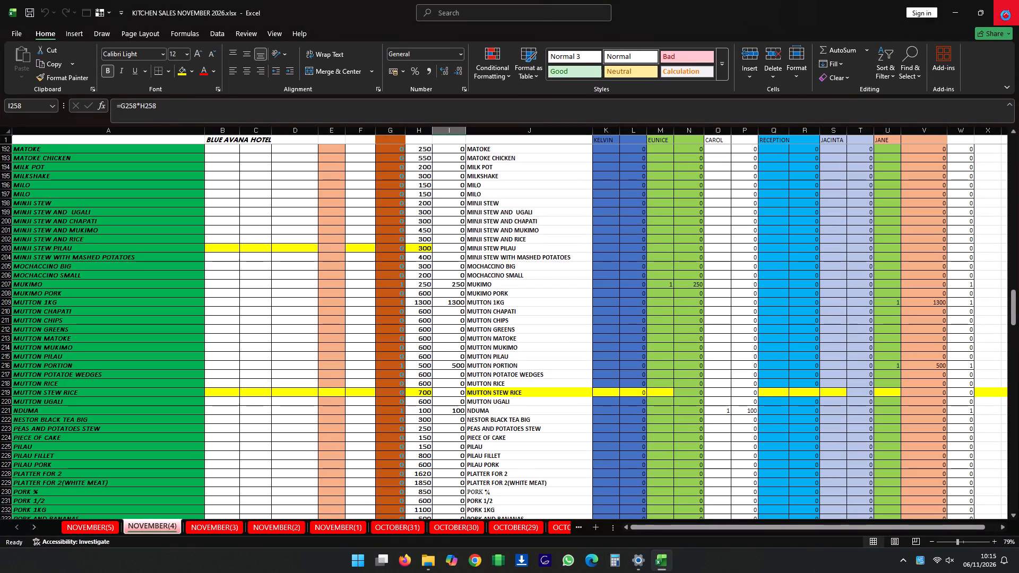
Reopen the june kitchen stock workbook from the desktop.
{"action": "double_click", "coordinate": [593, 187]}
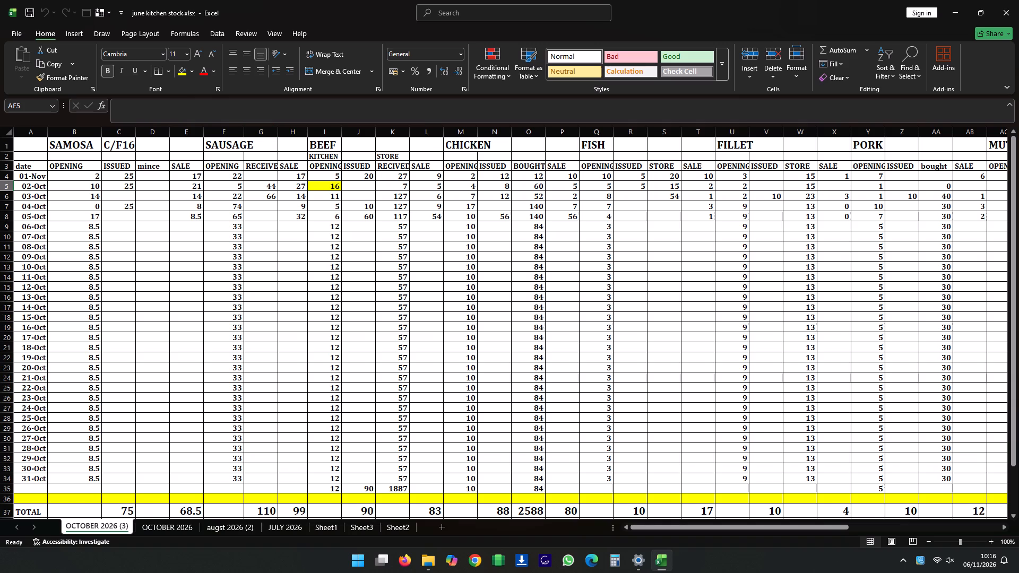
{"action": "scroll", "coordinate": [130, 172], "scroll_direction": "up", "scroll_amount": 5}
{"action": "scroll", "coordinate": [131, 172], "scroll_direction": "down", "scroll_amount": 3}
{"action": "scroll", "coordinate": [131, 172], "scroll_direction": "up", "scroll_amount": 4}
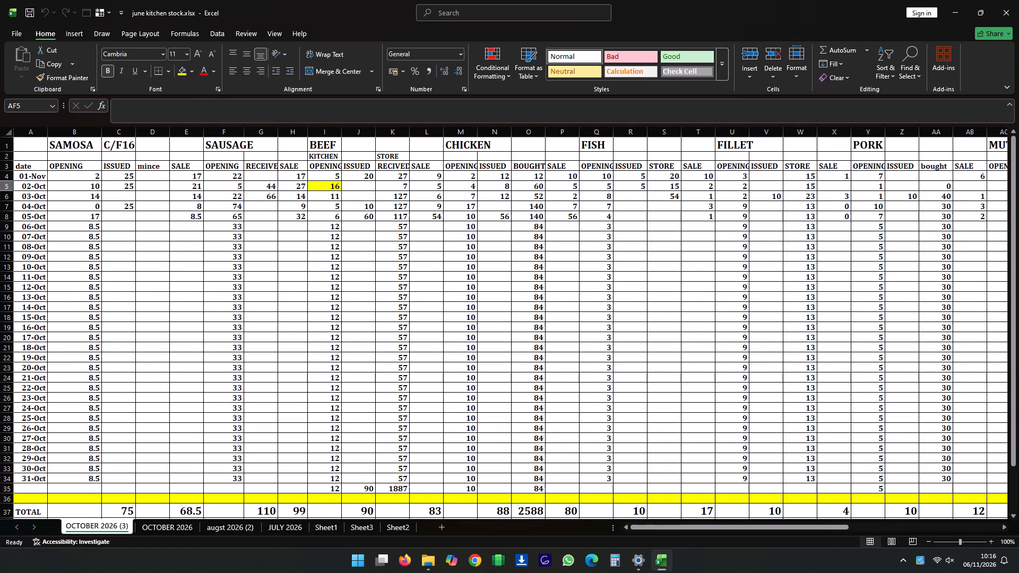
Clear the C/F16 note beside the SAMOSA heading.
{"action": "left_click", "coordinate": [92, 177]}
{"action": "left_click", "coordinate": [122, 148]}
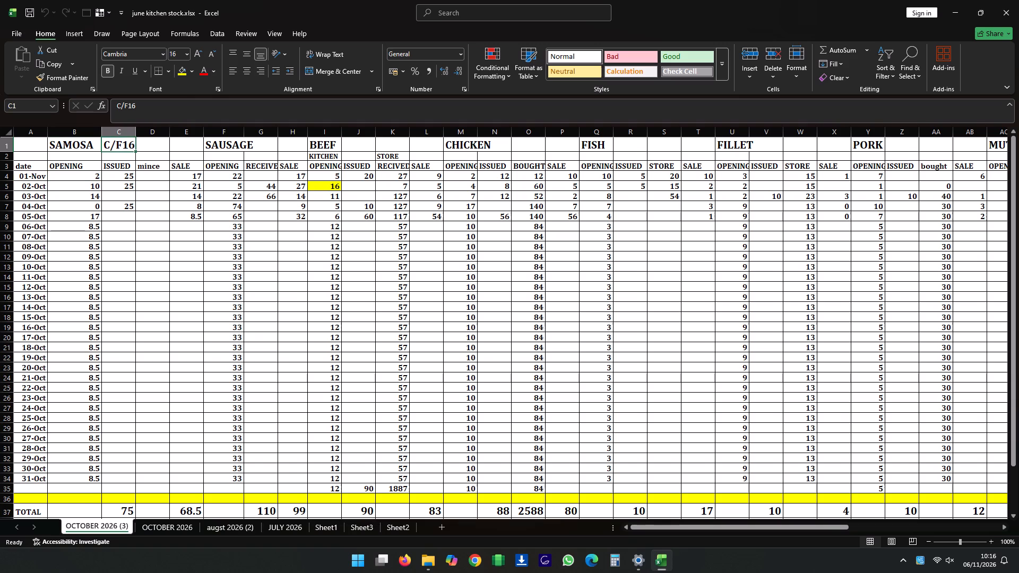
{"action": "key", "text": "Delete"}
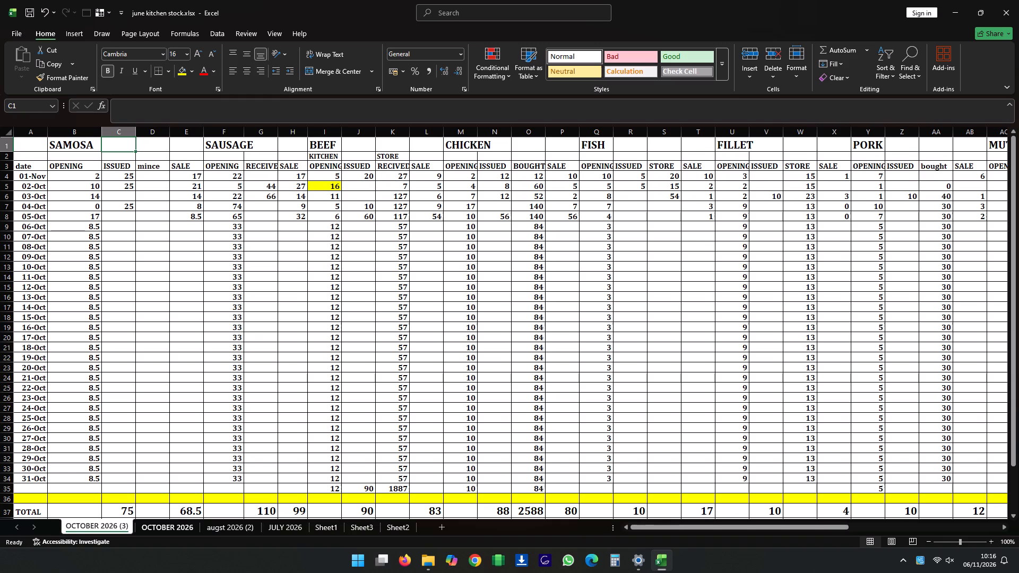
Set the samosa ISSUED quantity in the 04-Oct row to 27.
{"action": "left_click", "coordinate": [129, 205]}
{"action": "type", "text": "27"}
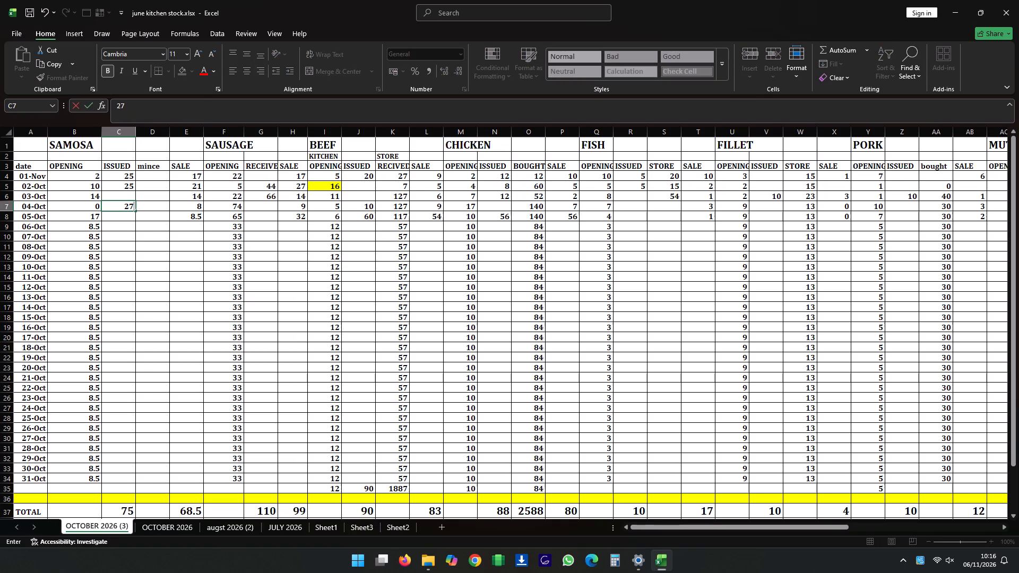
{"action": "left_click", "coordinate": [150, 246]}
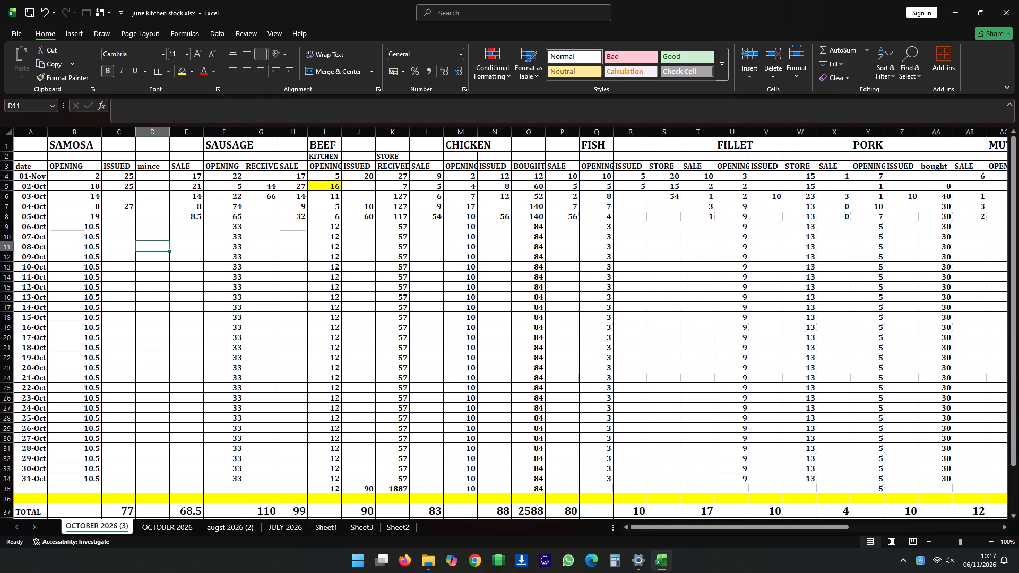
{"action": "left_click", "coordinate": [236, 232]}
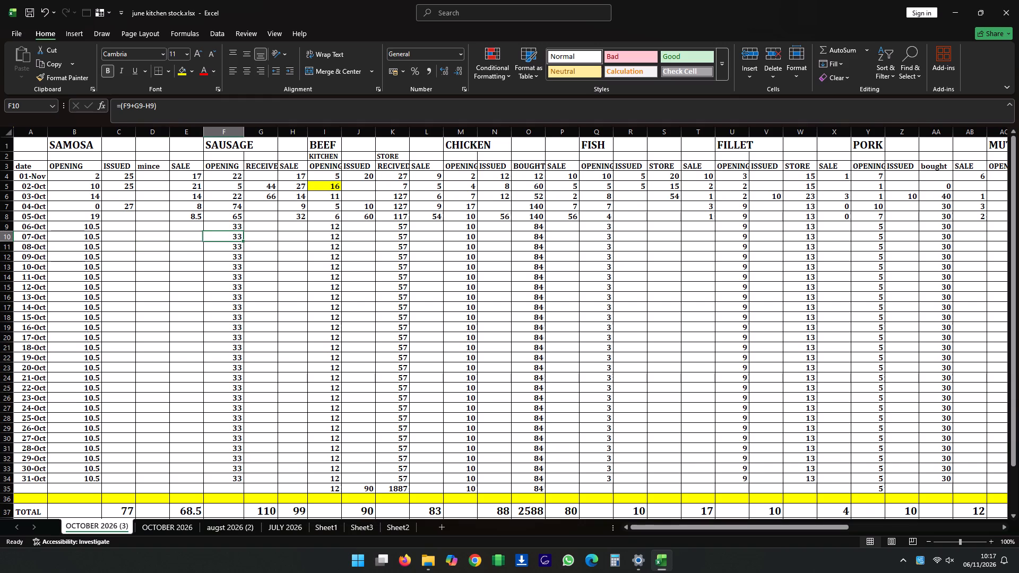
Fill the date column down from 01-Nov through row 34 so the October dates are replaced by consecutive dates.
{"action": "left_click", "coordinate": [33, 177]}
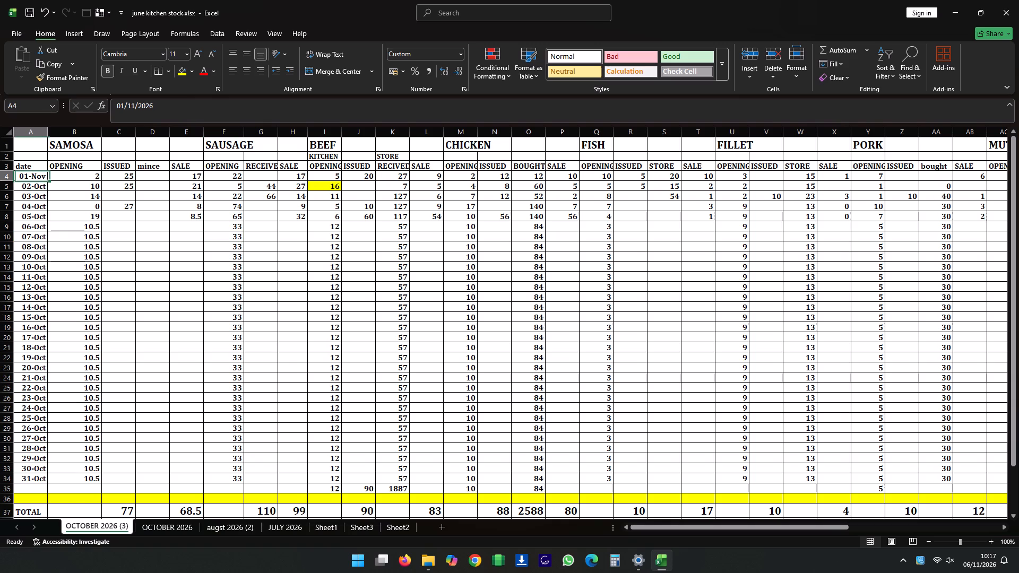
{"action": "left_click_drag", "start_coordinate": [47, 179], "coordinate": [29, 484]}
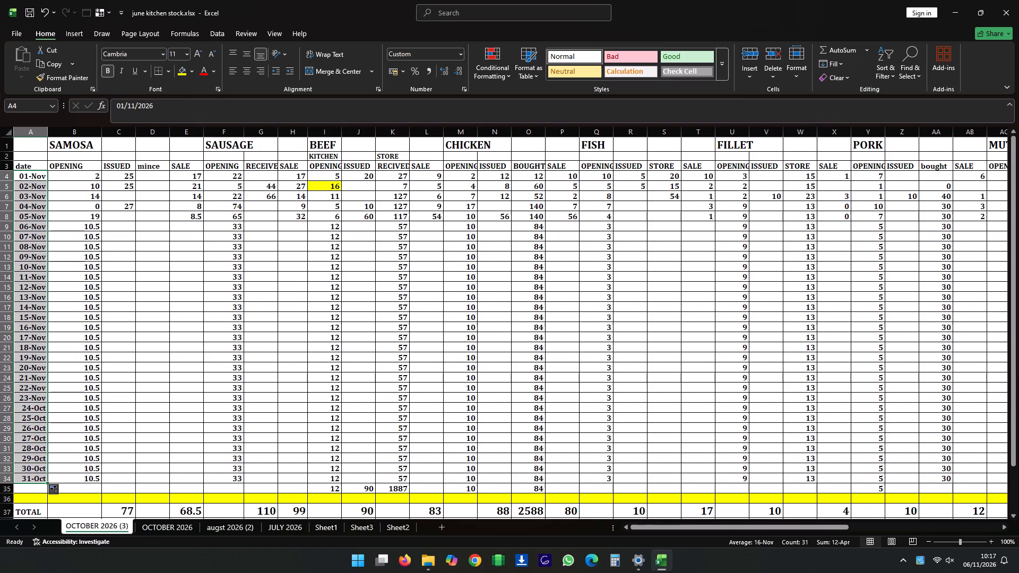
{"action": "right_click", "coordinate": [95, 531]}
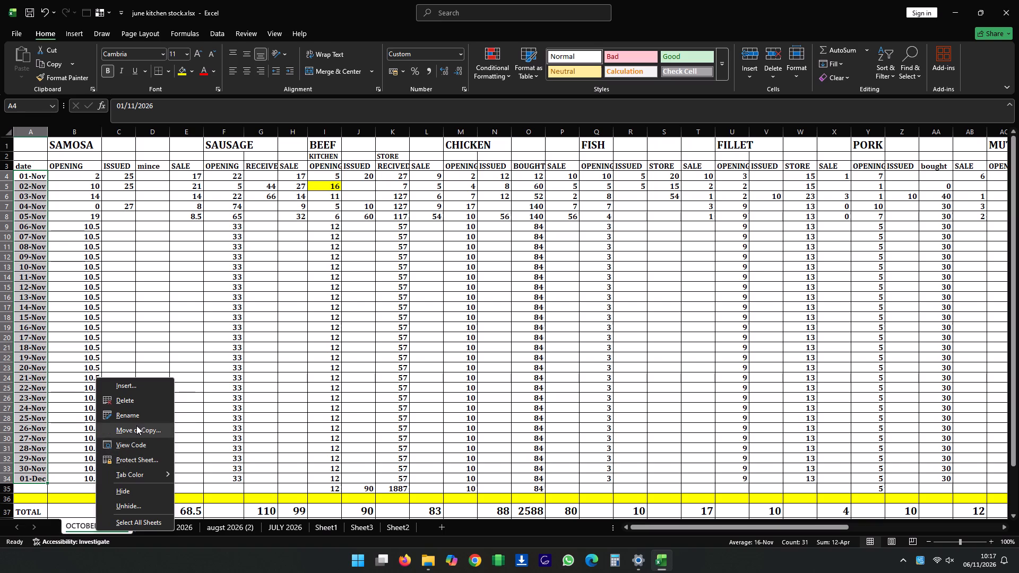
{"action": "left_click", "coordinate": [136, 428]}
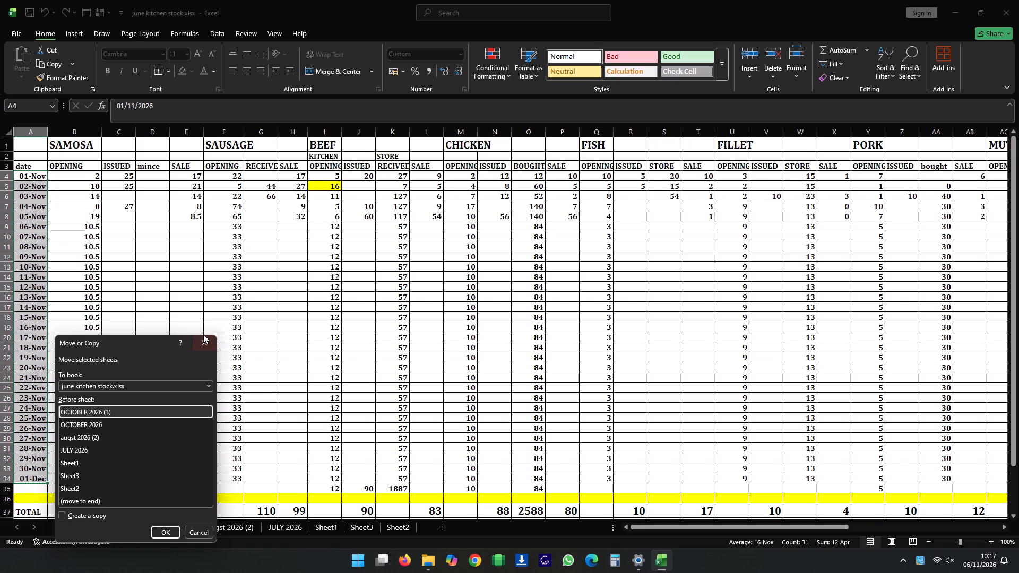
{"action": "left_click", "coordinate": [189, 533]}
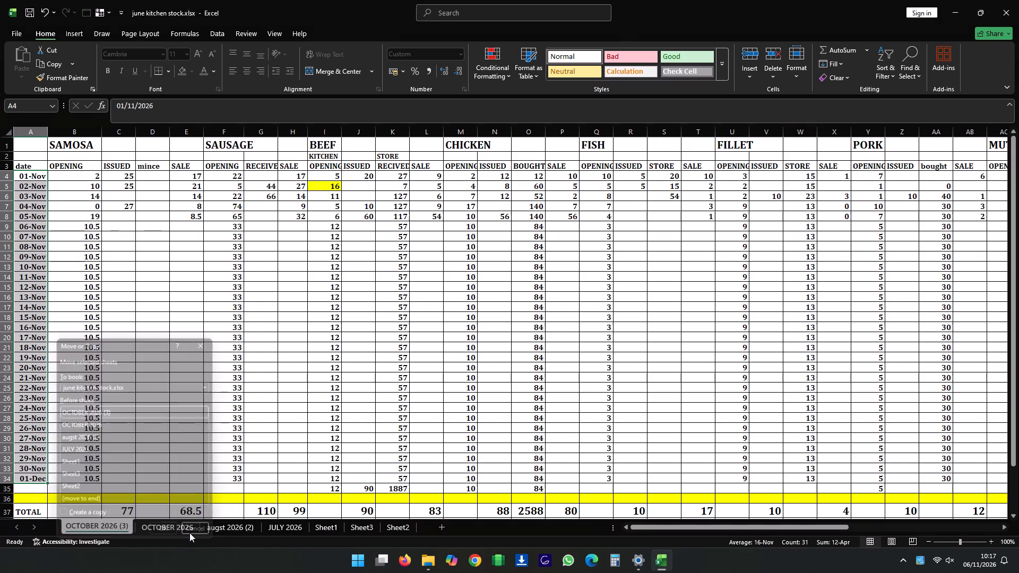
Rename the OCTOBER 2026 (3) sheet as NOVEMBER 2026.
{"action": "right_click", "coordinate": [71, 527]}
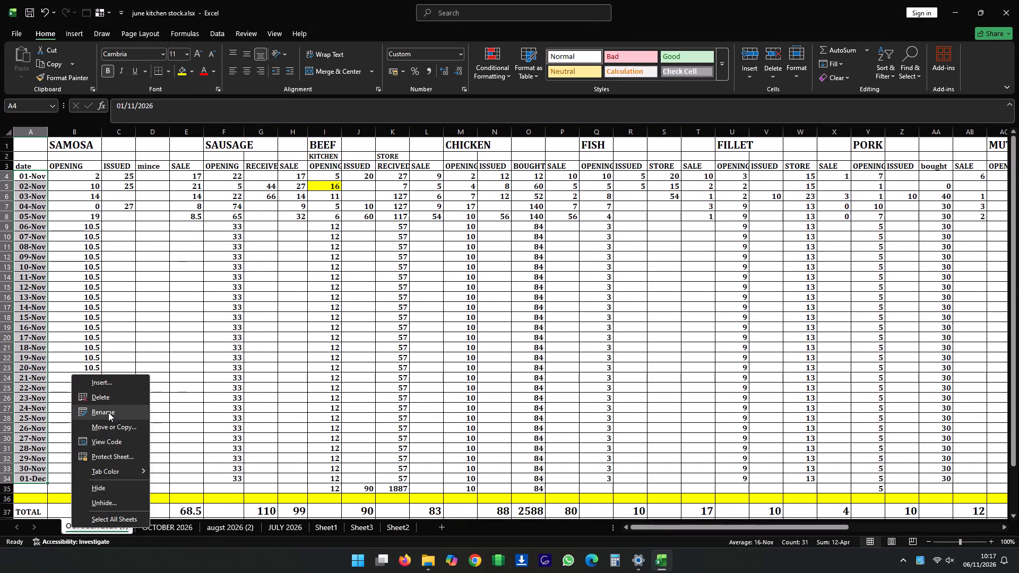
{"action": "left_click", "coordinate": [108, 412]}
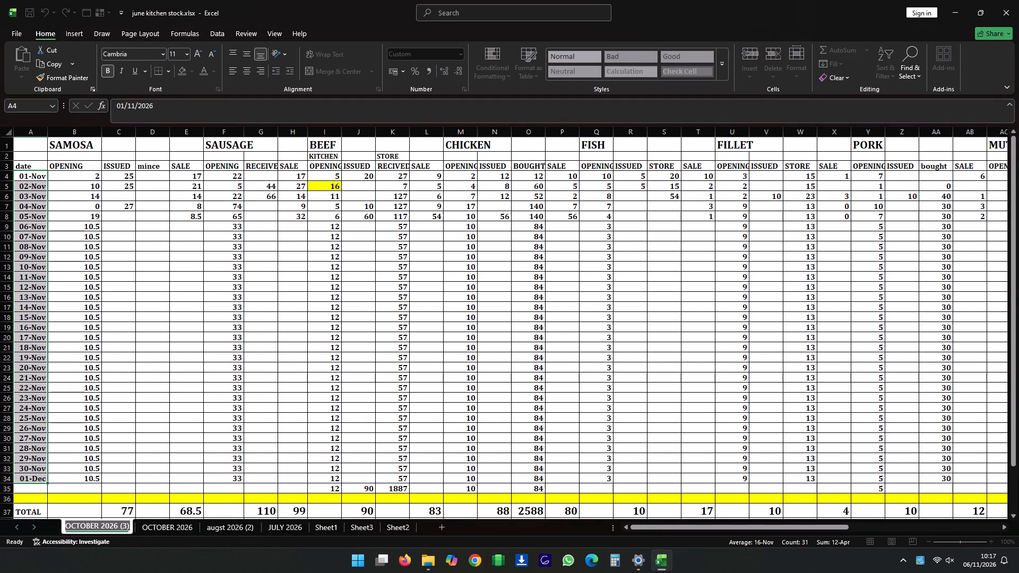
{"action": "key", "text": "n"}
{"action": "type", "text": "OVE"}
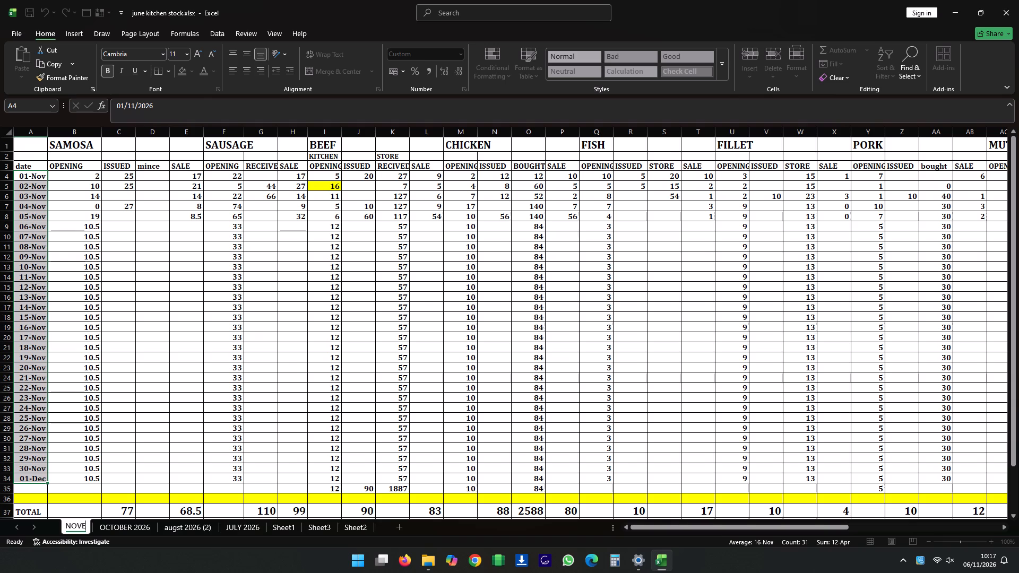
{"action": "type", "text": "MBER"}
{"action": "key", "text": "space"}
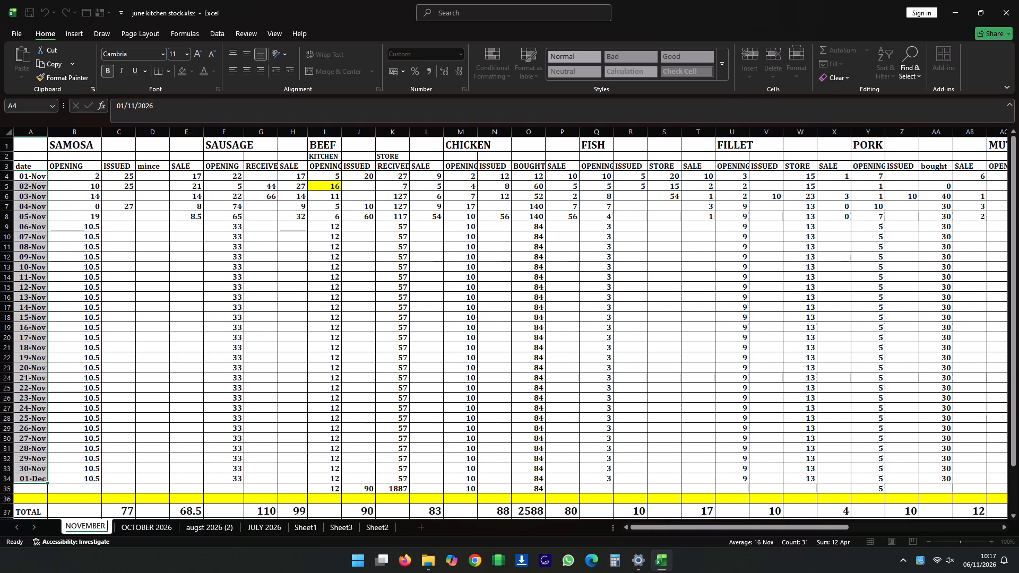
{"action": "type", "text": "2026"}
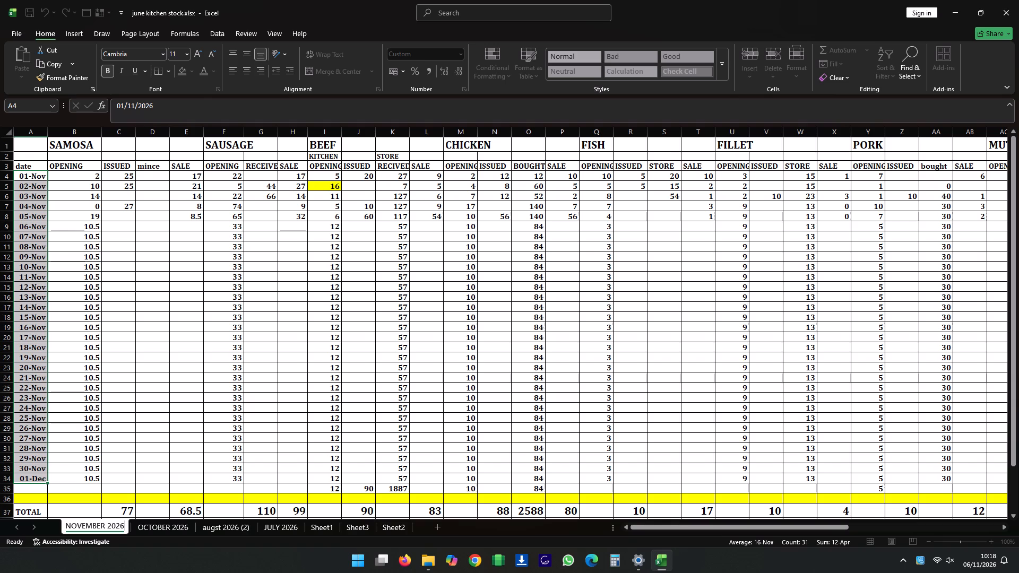
{"action": "left_click", "coordinate": [145, 342]}
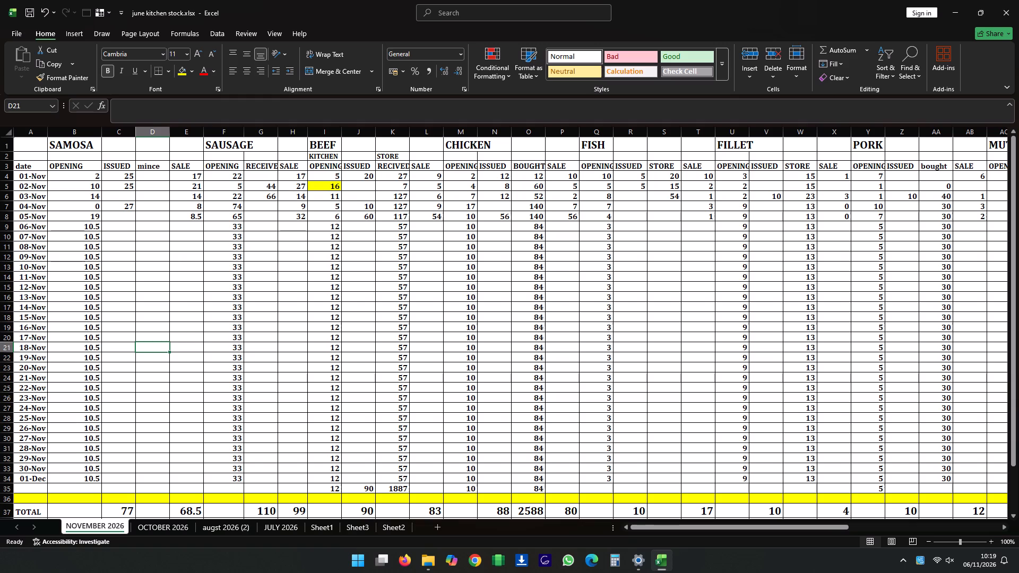
Save the june kitchen stock workbook.
{"action": "left_click", "coordinate": [28, 13]}
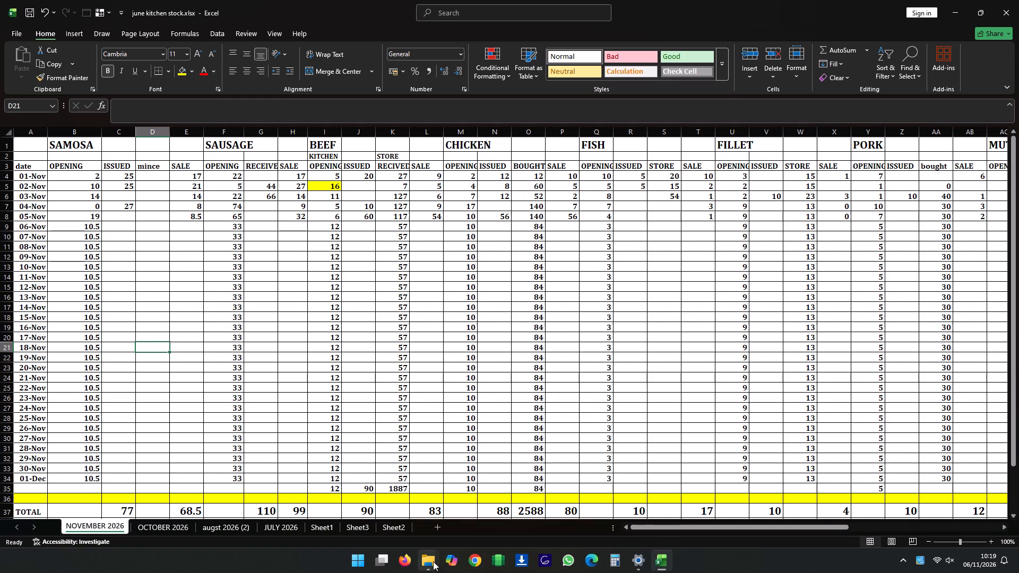
Switch to File Explorer, check the files in the NOVEMBER 2026 (2) folder, and minimize its window.
{"action": "left_click", "coordinate": [433, 561]}
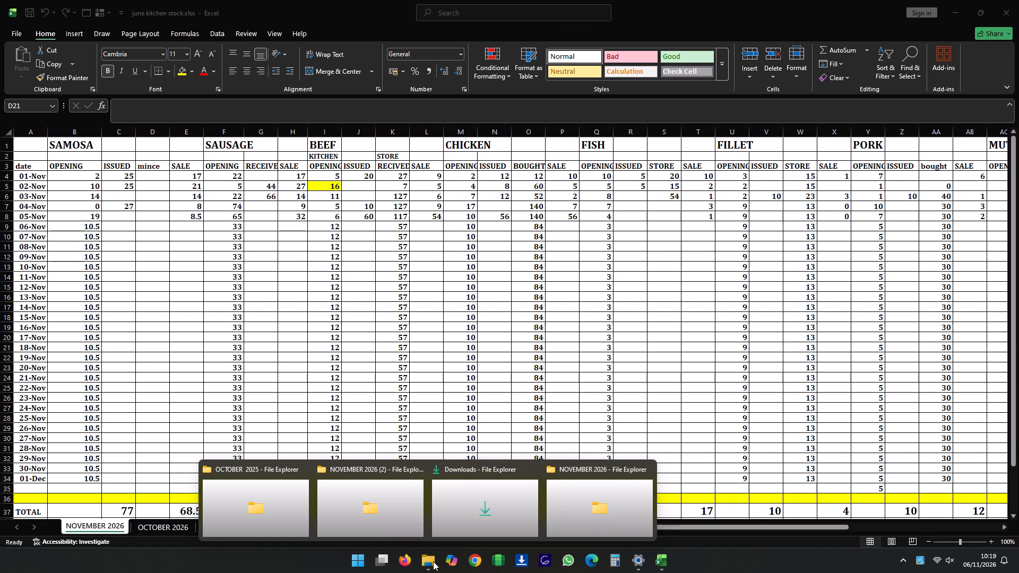
{"action": "left_click", "coordinate": [394, 508]}
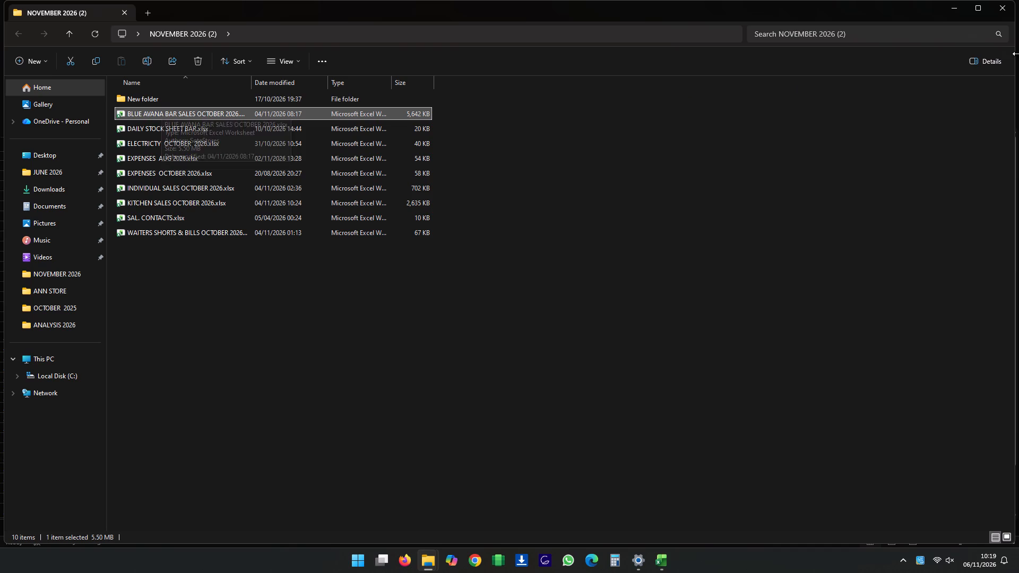
{"action": "left_click", "coordinate": [959, 6]}
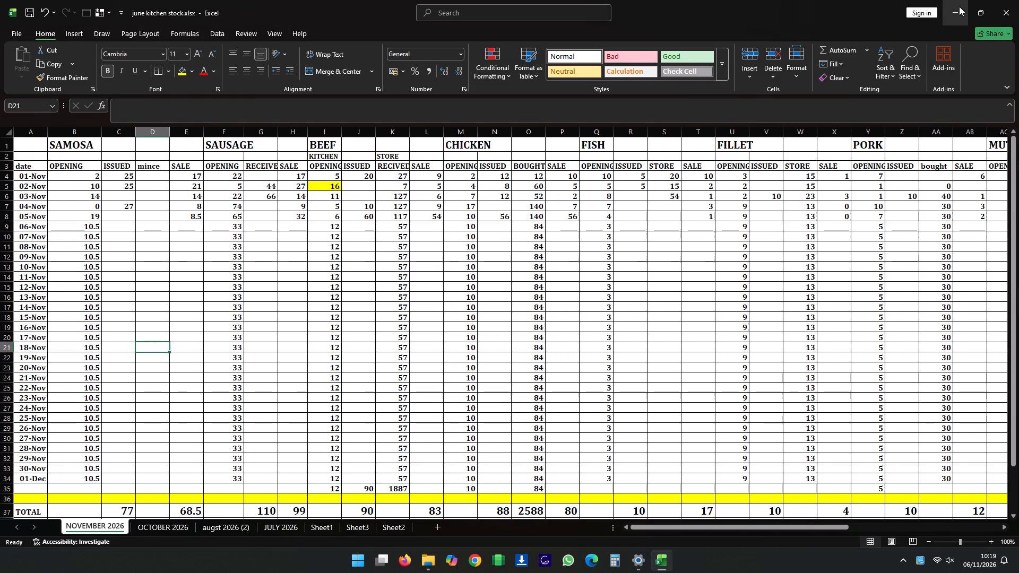
Close the june kitchen stock workbook.
{"action": "left_click", "coordinate": [1006, 11]}
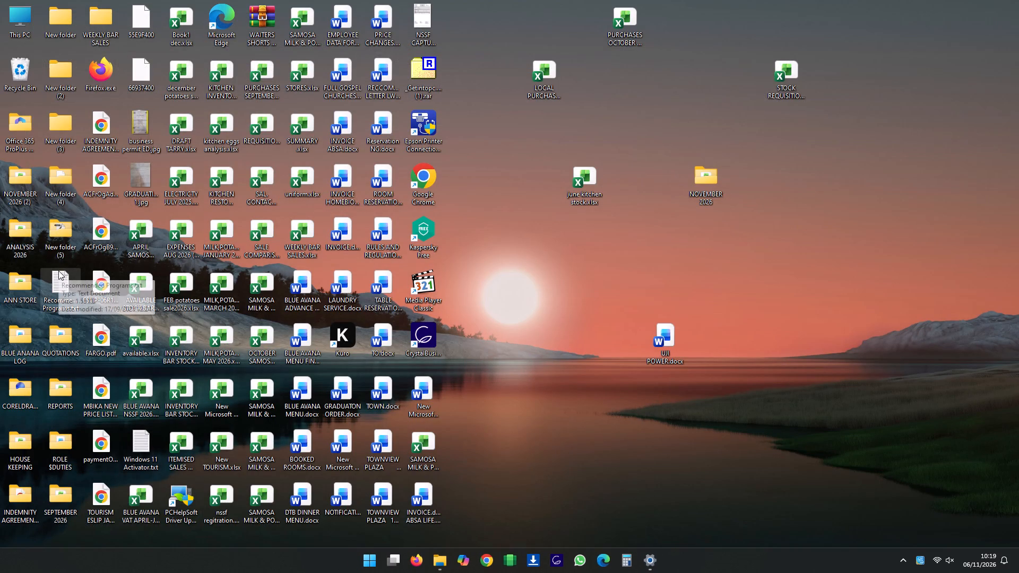
Check the contents of the NOVEMBER 2026 and NOVEMBER 2026 (2) folders, closing each one after viewing.
{"action": "double_click", "coordinate": [697, 189]}
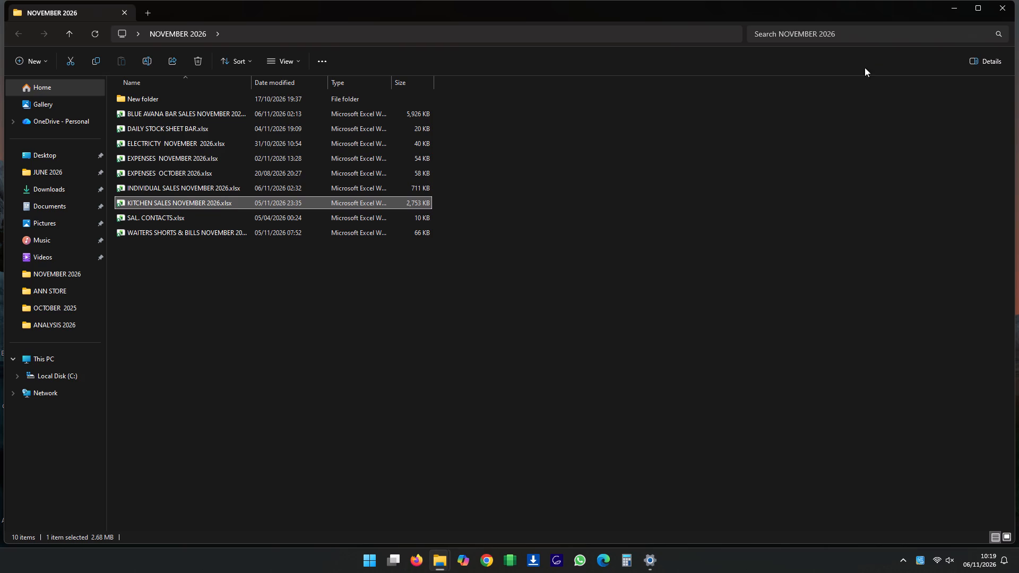
{"action": "left_click", "coordinate": [998, 7]}
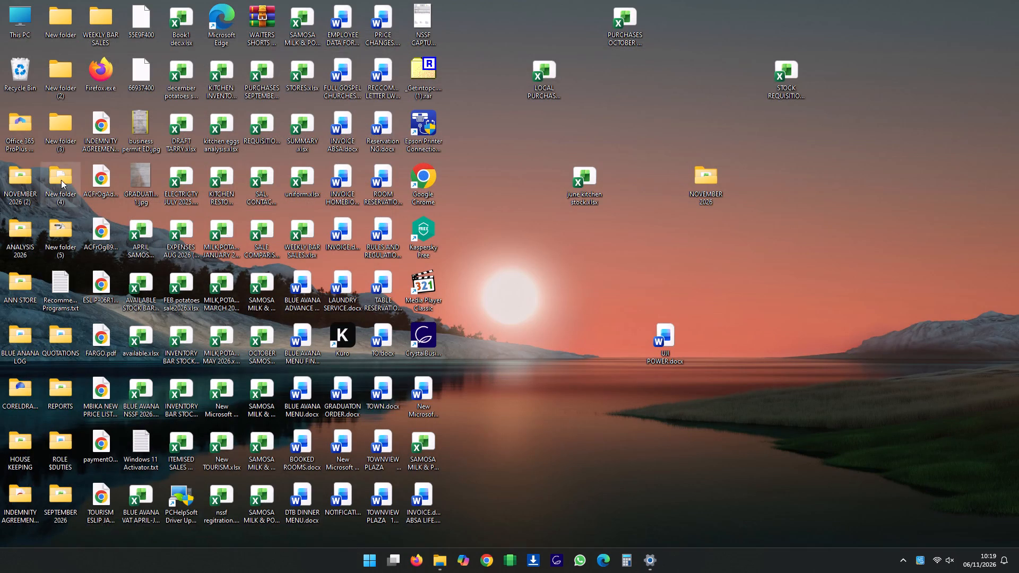
{"action": "left_click", "coordinate": [31, 187]}
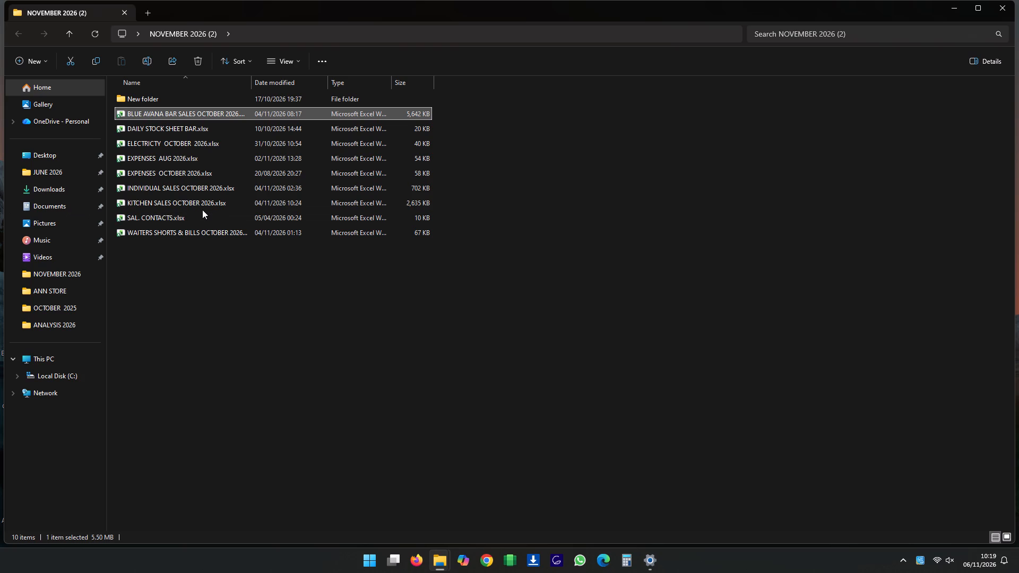
{"action": "left_click", "coordinate": [1009, 10]}
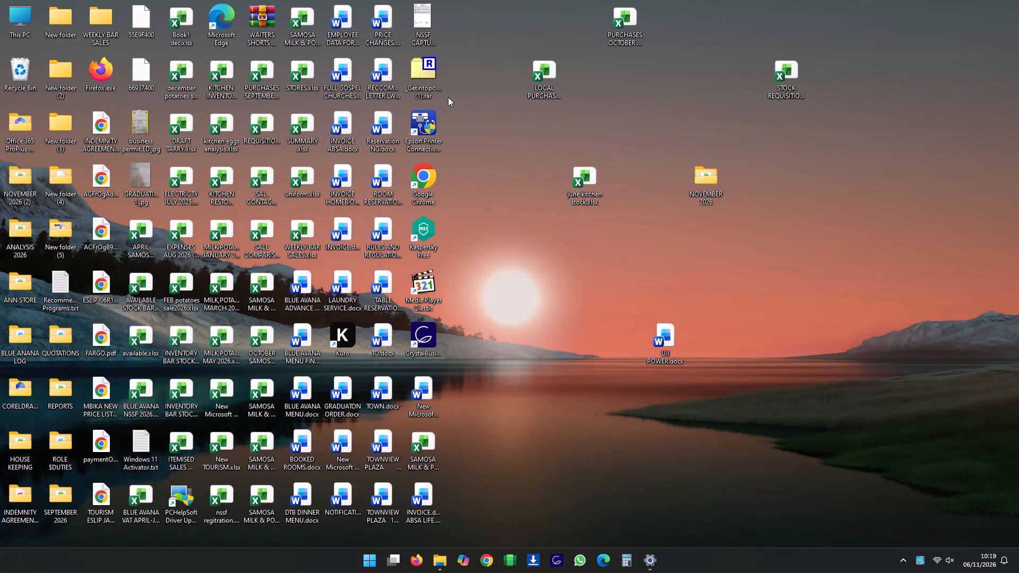
Move the NOVEMBER 2026 (2) folder into the ANALYSIS 2026 folder on the desktop.
{"action": "right_click", "coordinate": [21, 184]}
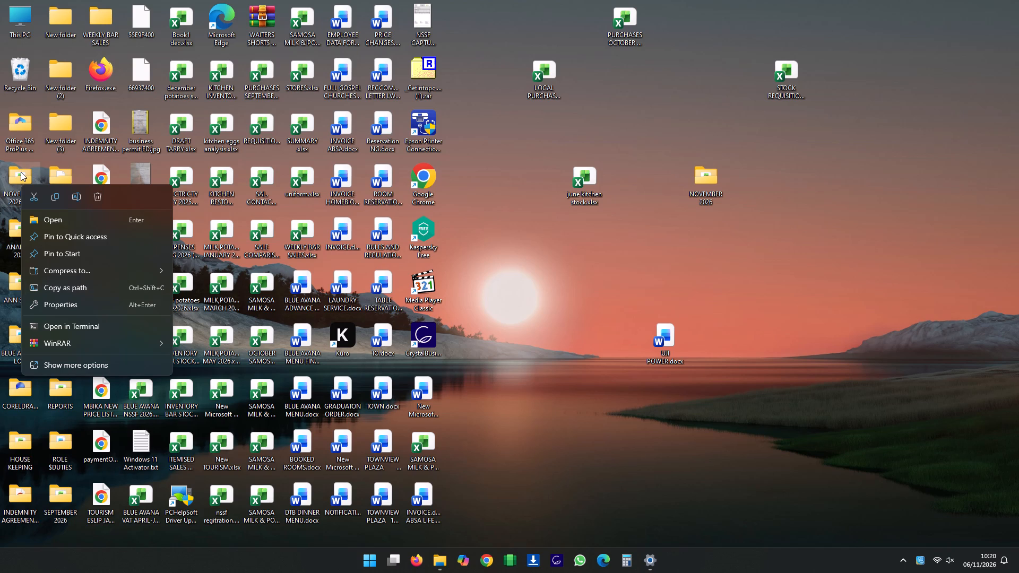
{"action": "left_click_drag", "start_coordinate": [21, 172], "coordinate": [17, 294]}
{"action": "left_click_drag", "start_coordinate": [17, 294], "coordinate": [18, 248]}
{"action": "left_click", "coordinate": [493, 225]}
{"action": "left_click_drag", "start_coordinate": [21, 180], "coordinate": [17, 223]}
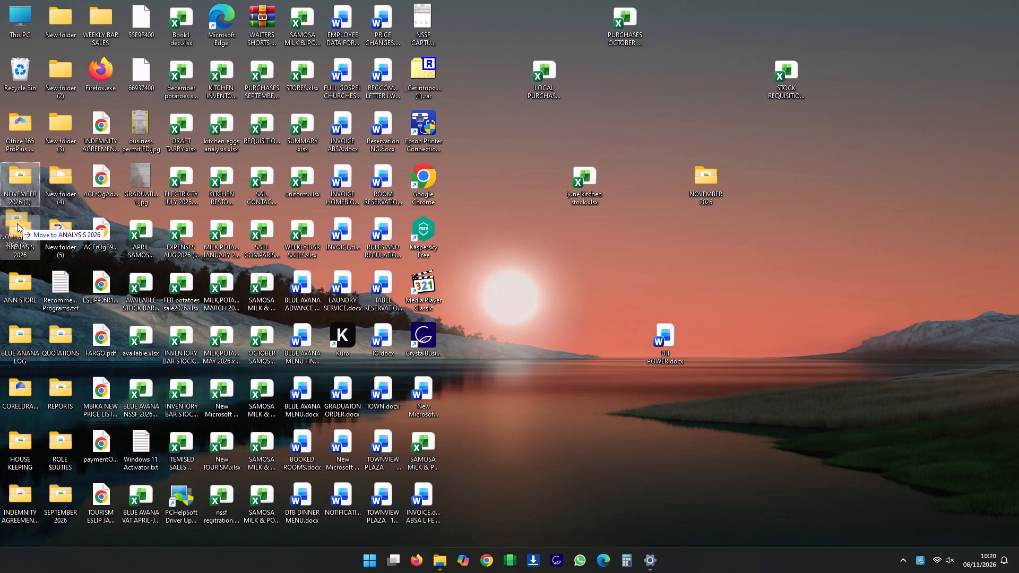
{"action": "left_click_drag", "start_coordinate": [17, 223], "coordinate": [18, 241]}
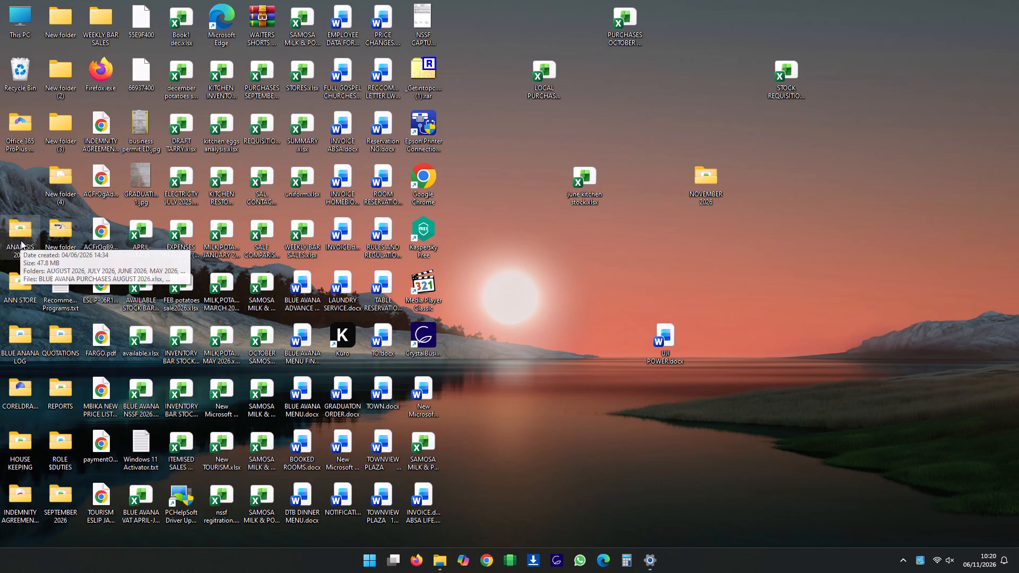
Sort the desktop items by item type.
{"action": "right_click", "coordinate": [536, 225]}
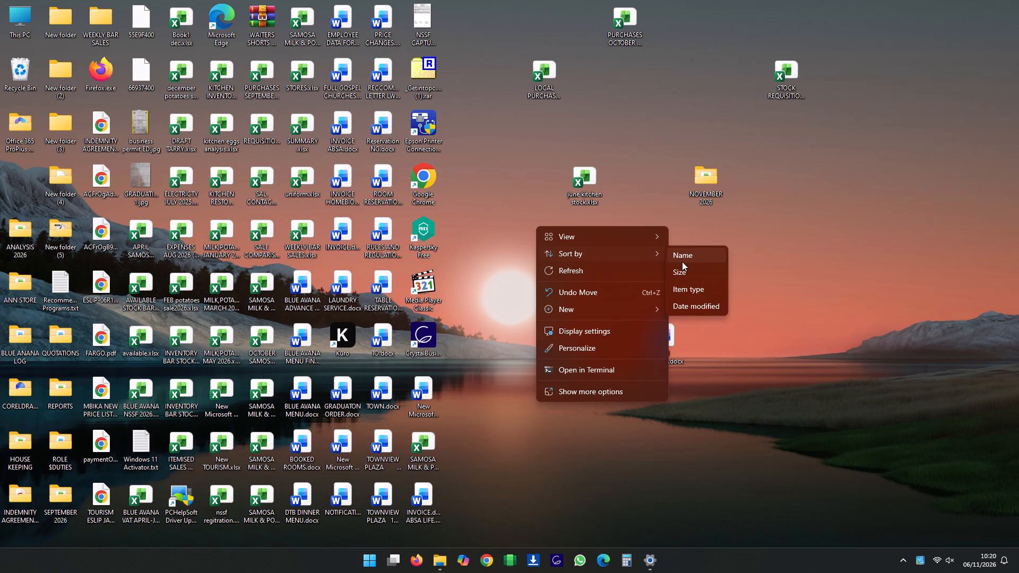
{"action": "left_click", "coordinate": [688, 292]}
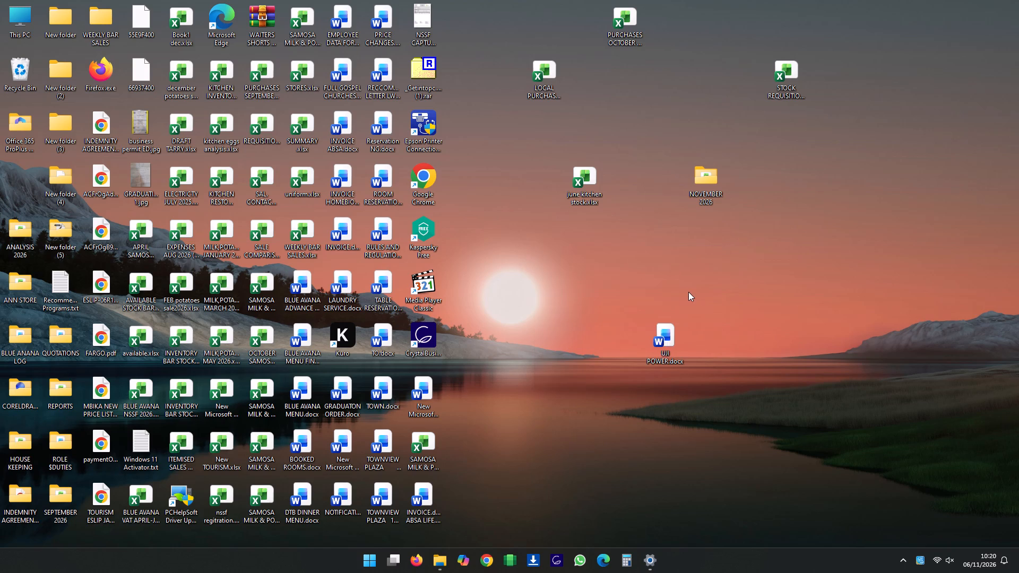